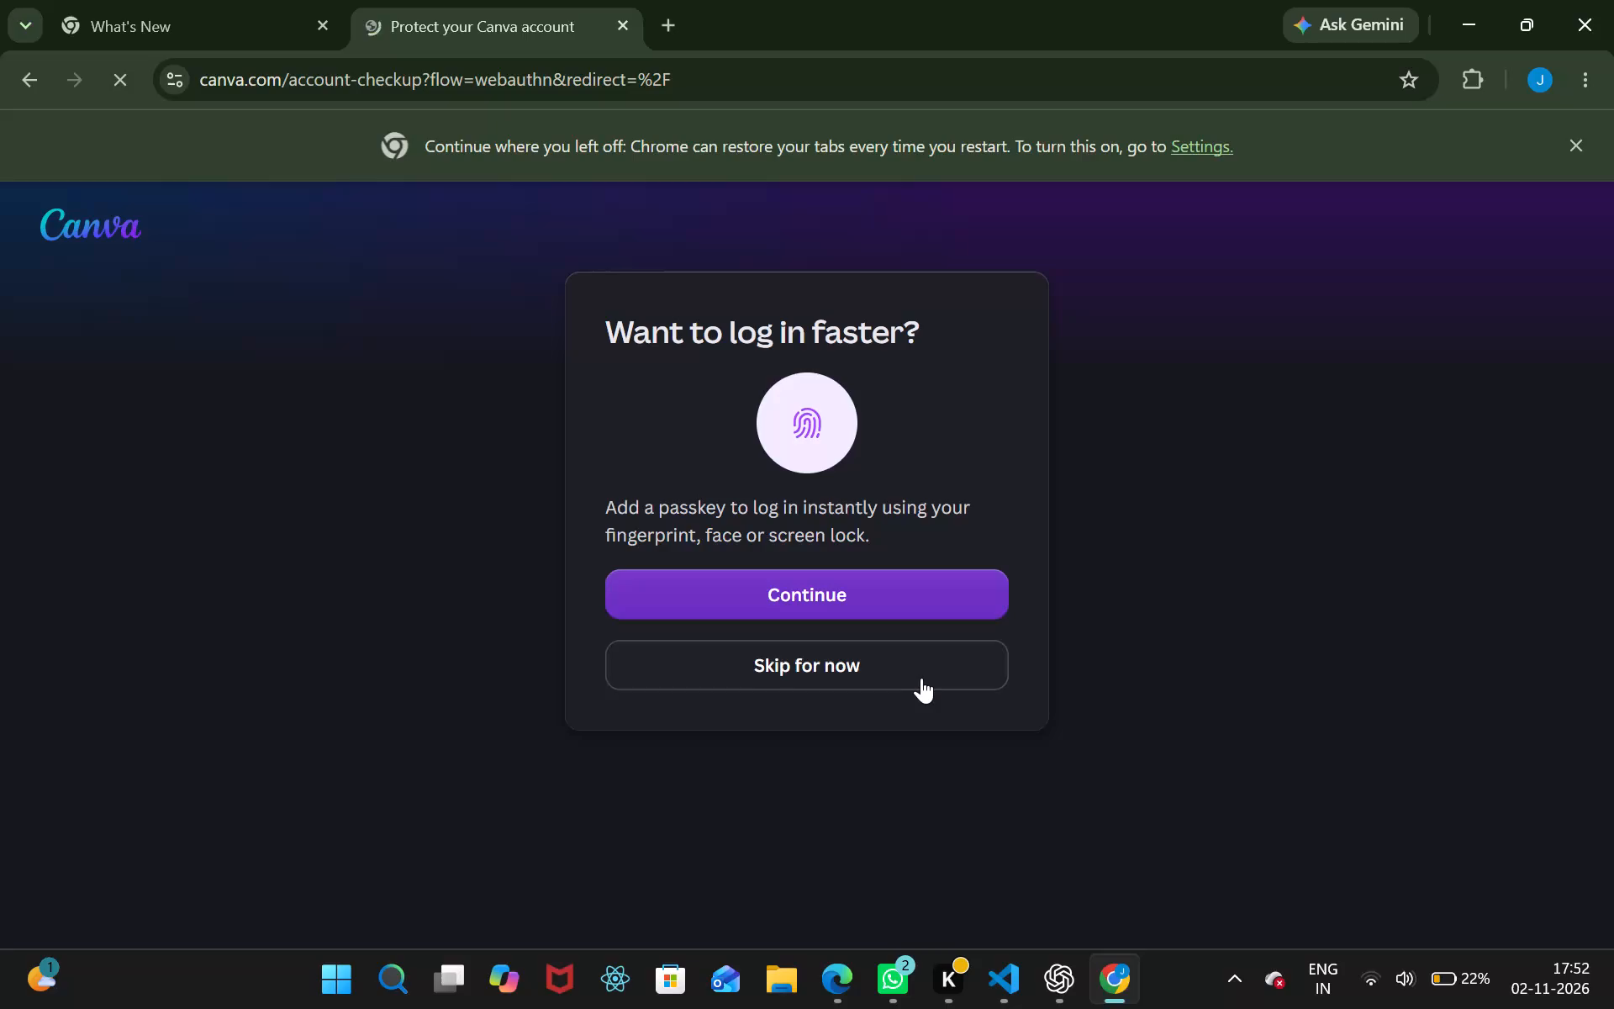
Skip the passkey setup and dismiss the pop-up covering the home page.
click(920, 678)
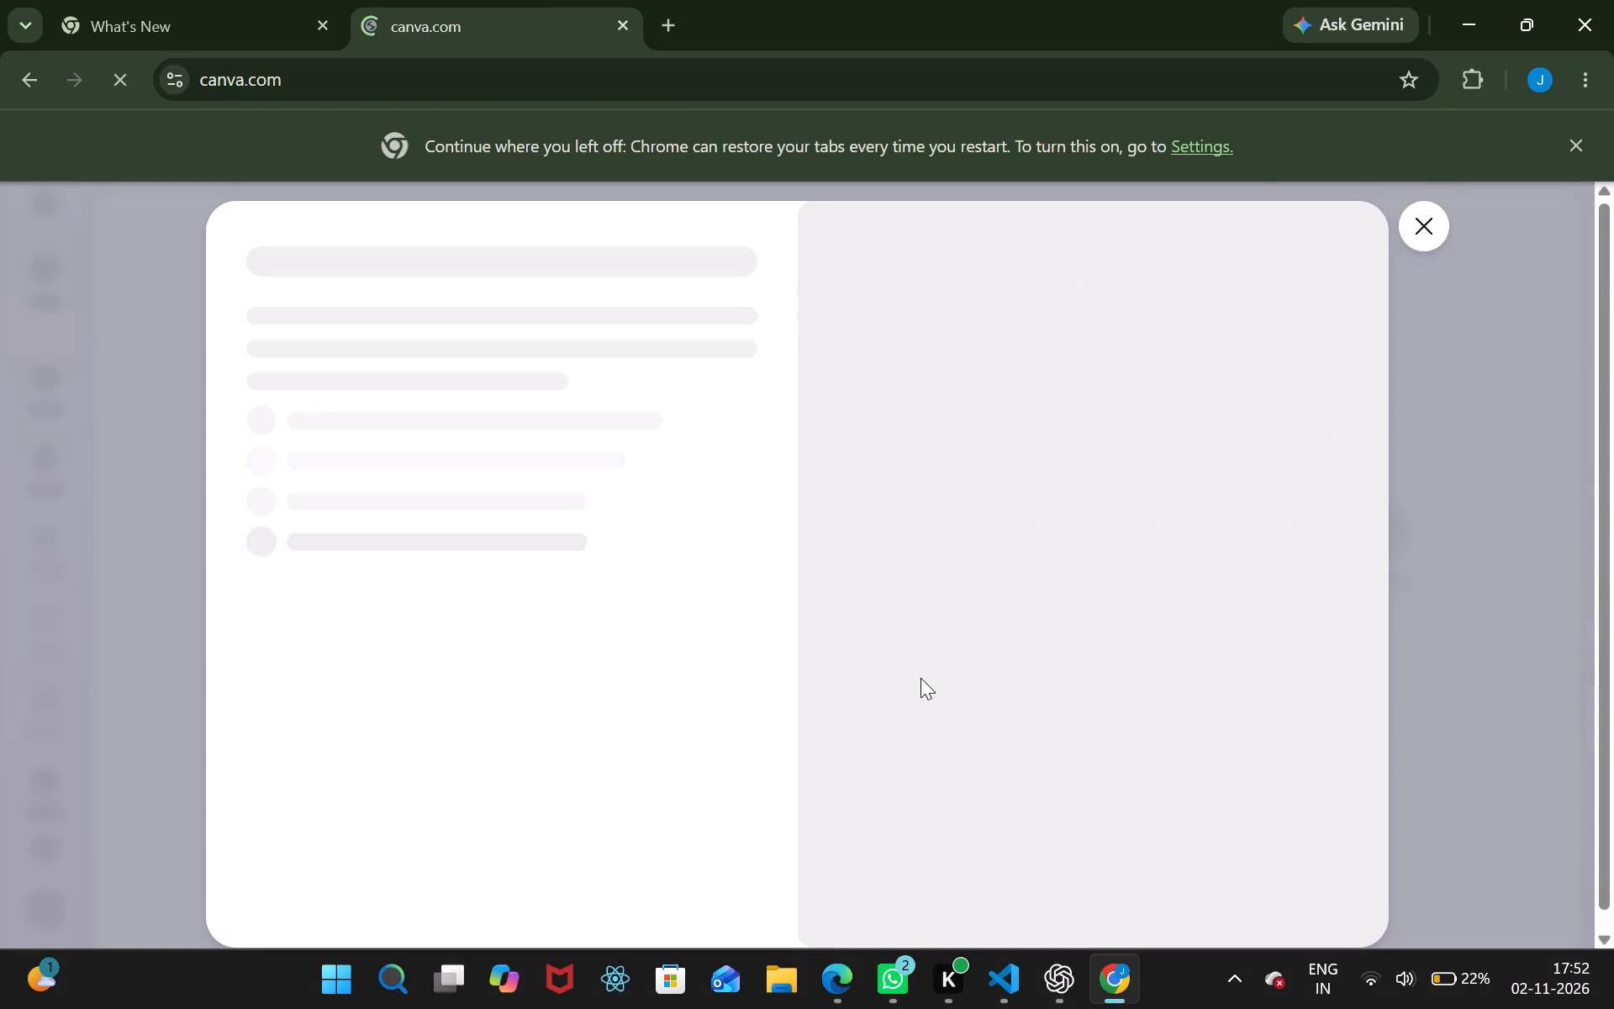
click(1411, 240)
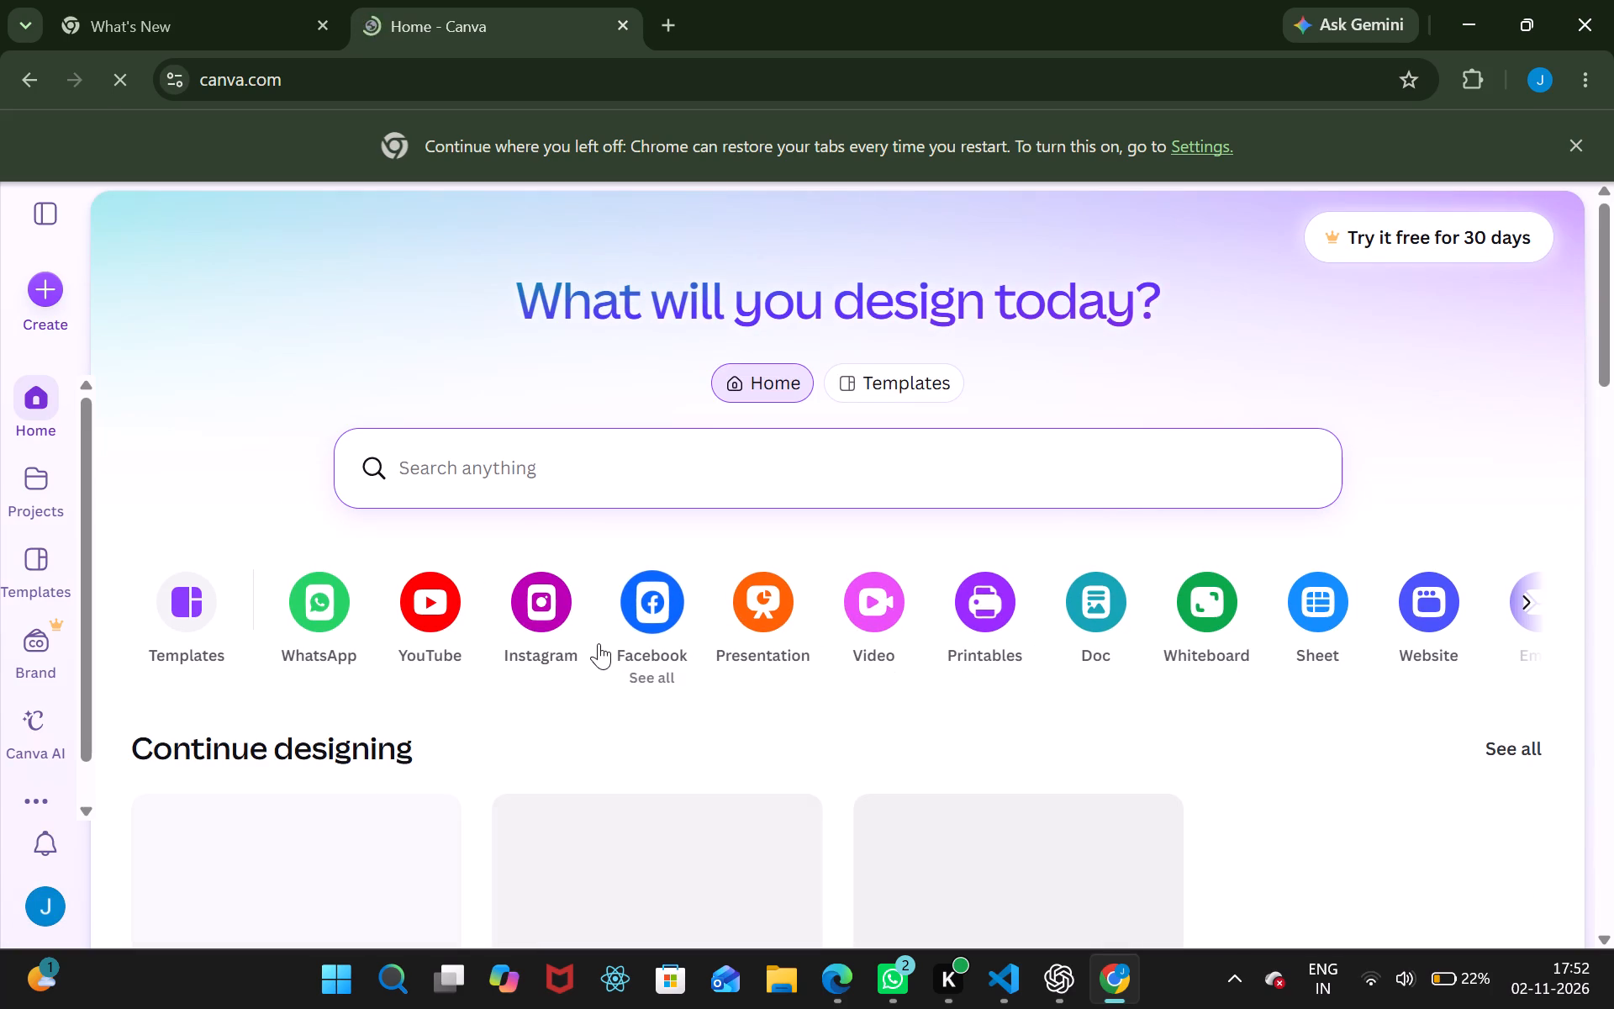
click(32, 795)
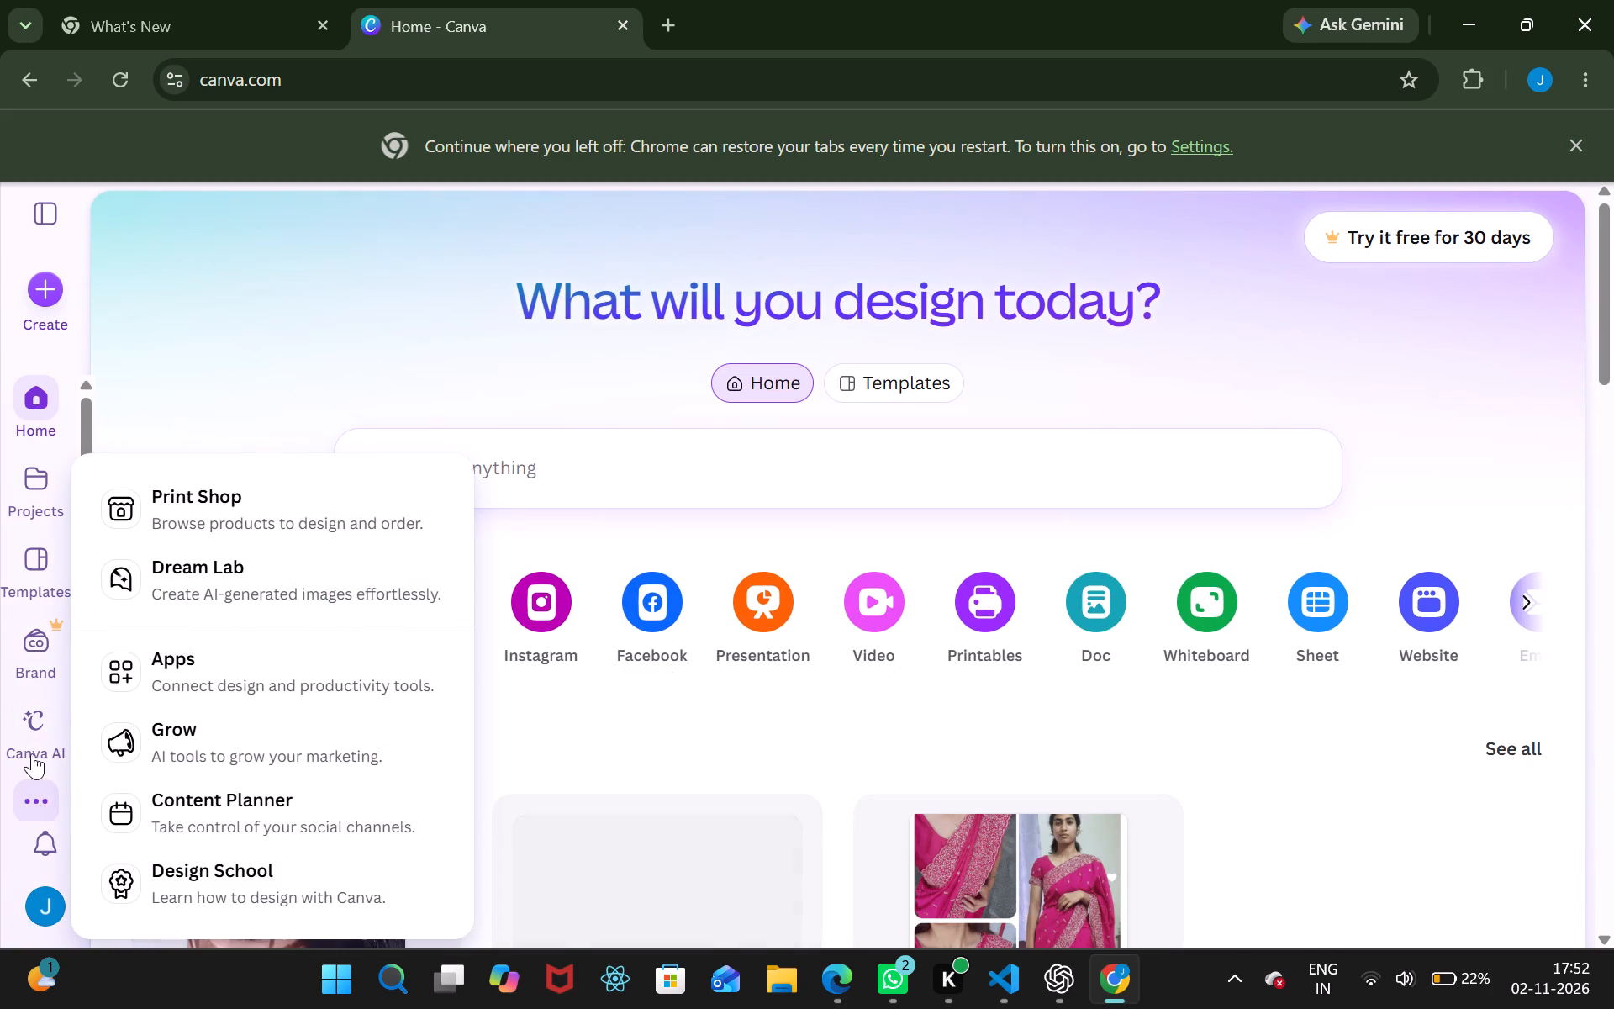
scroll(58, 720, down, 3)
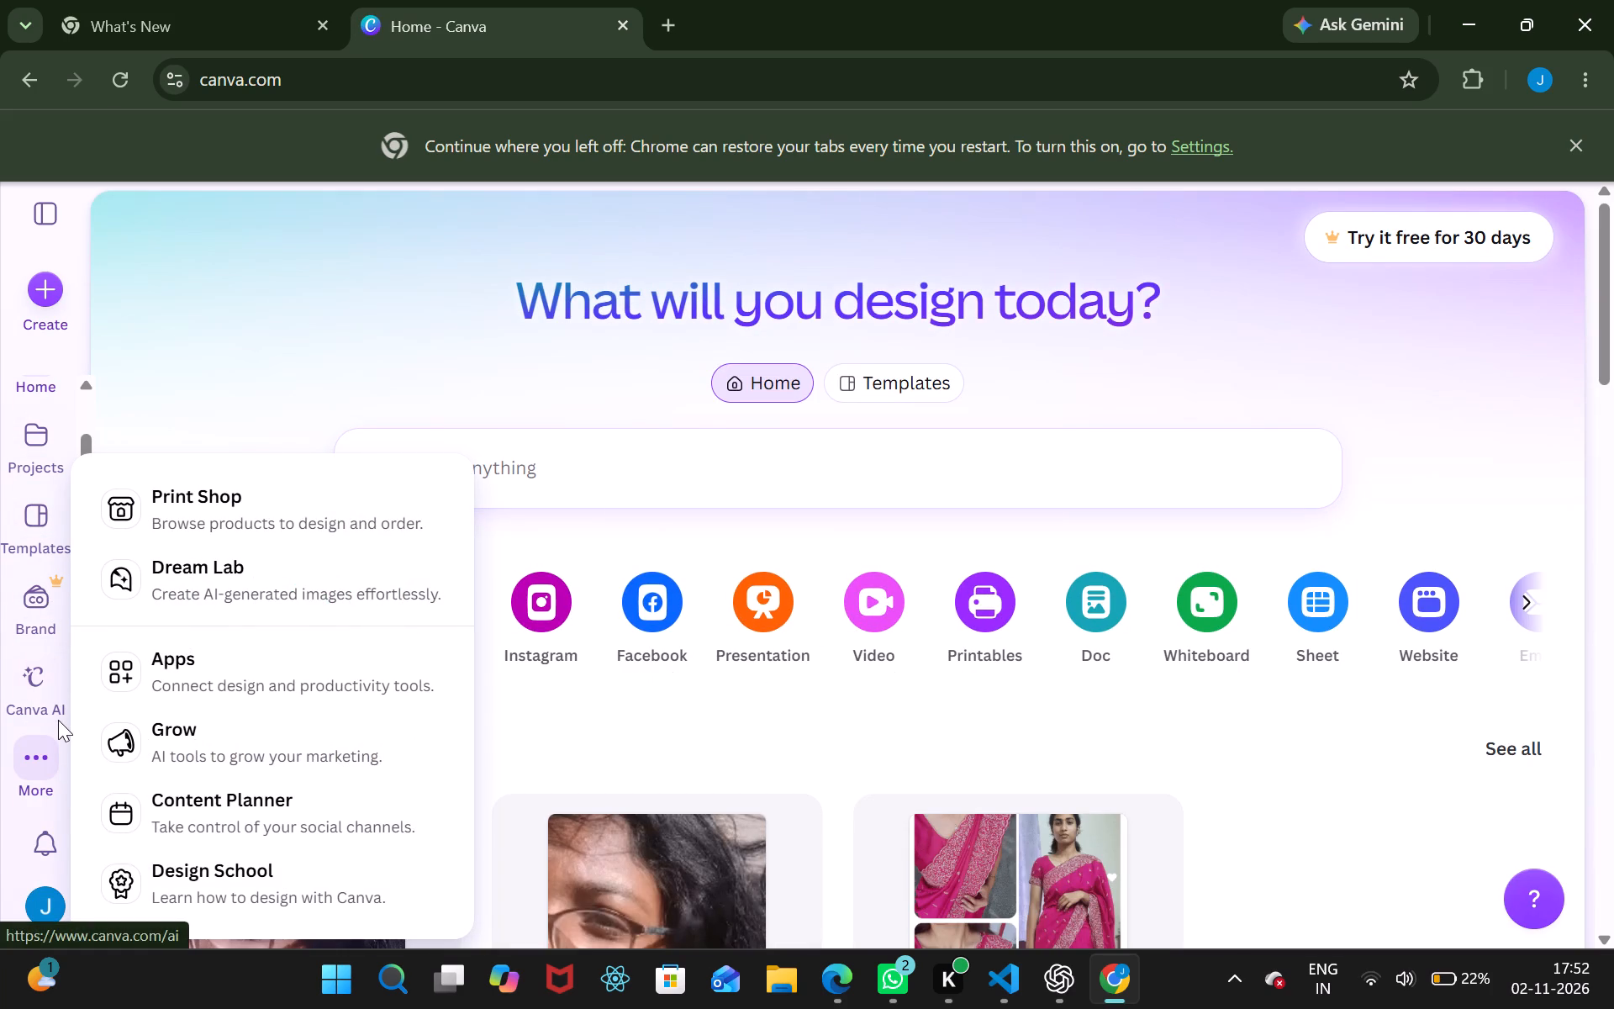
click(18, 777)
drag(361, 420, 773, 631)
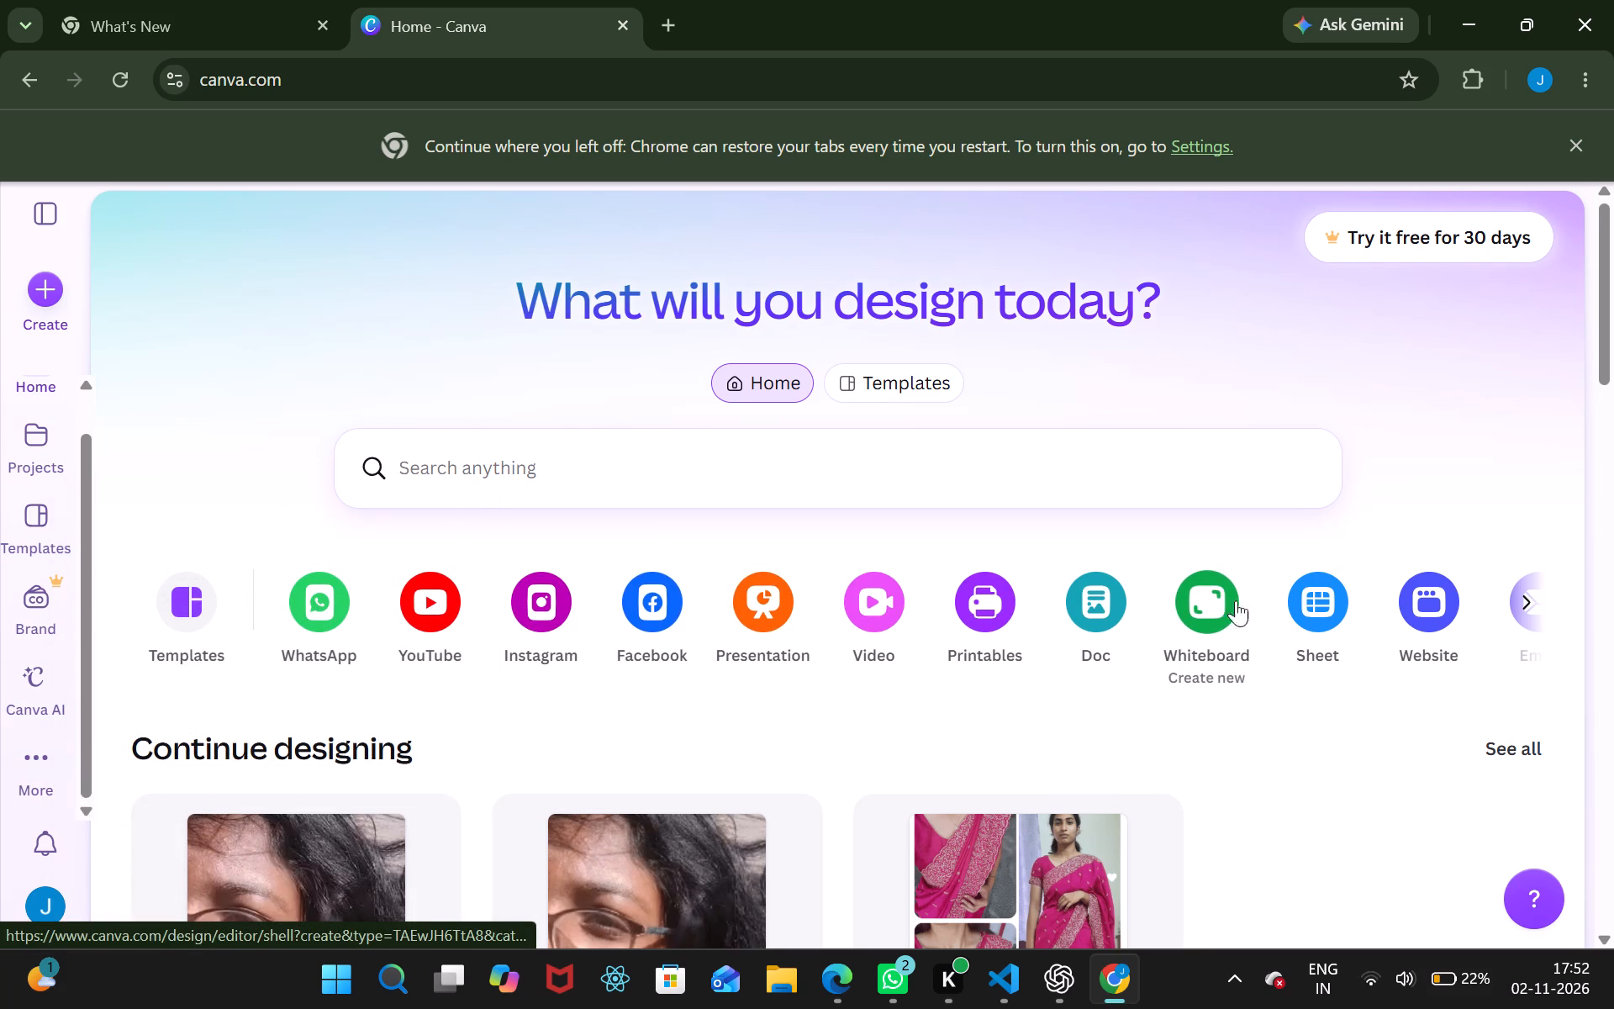
Upload the file Python (5).pdf from the Downloads folder.
click(1533, 605)
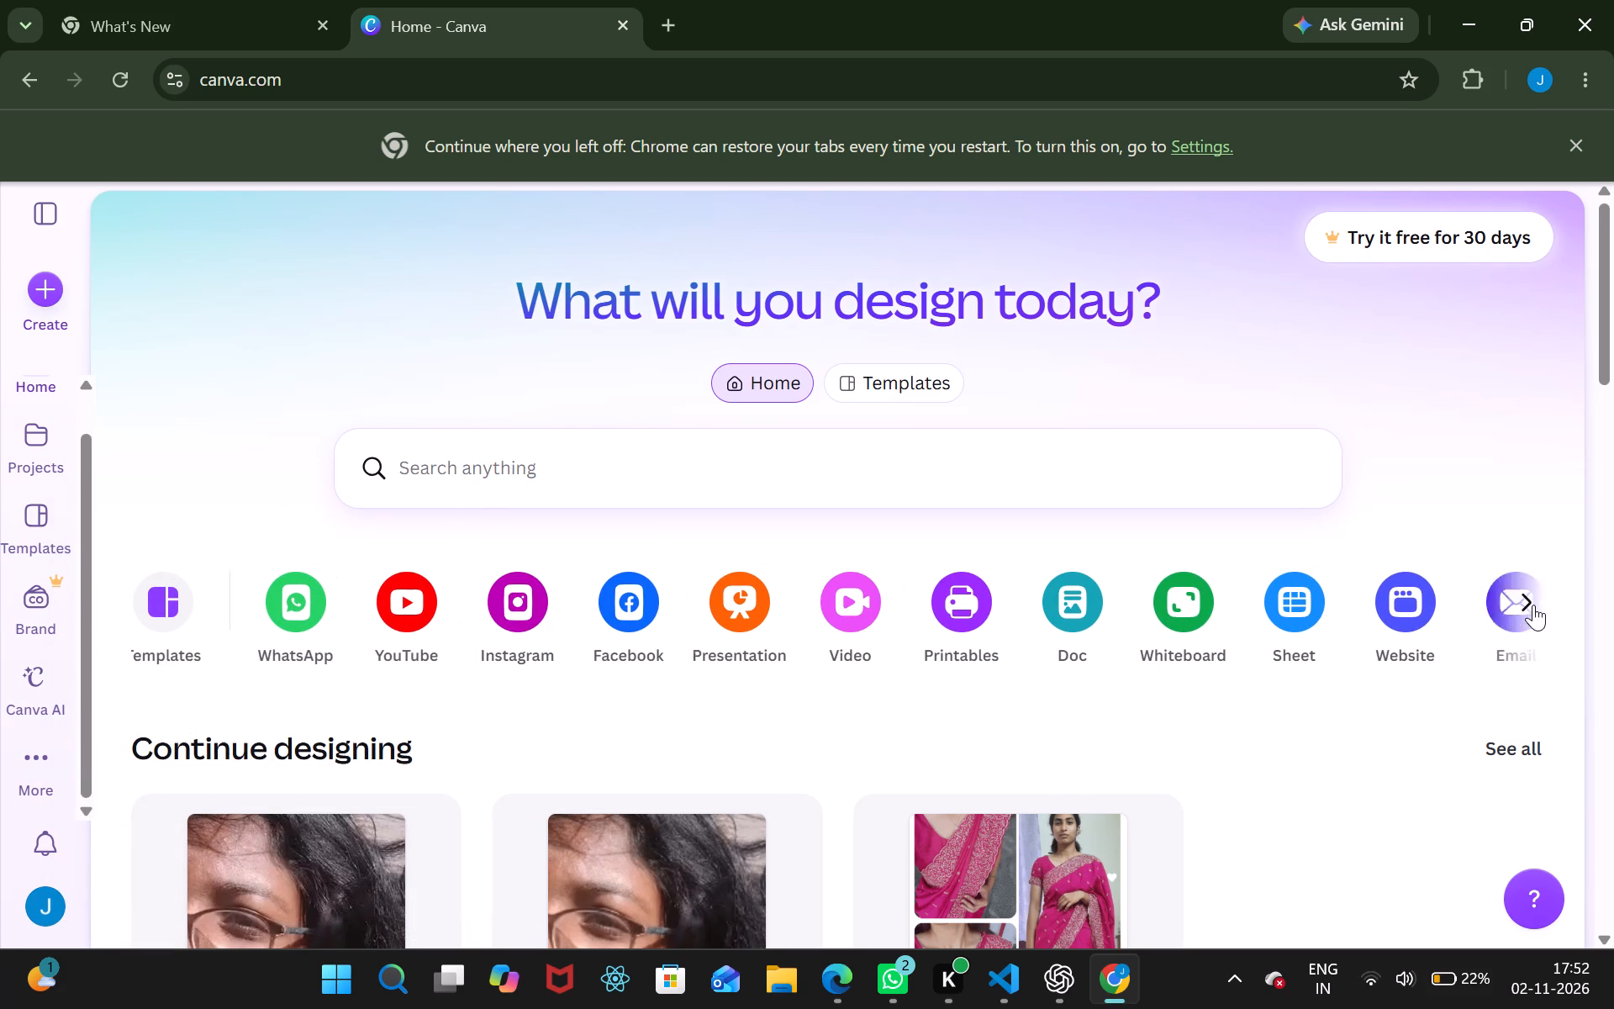
click(1390, 617)
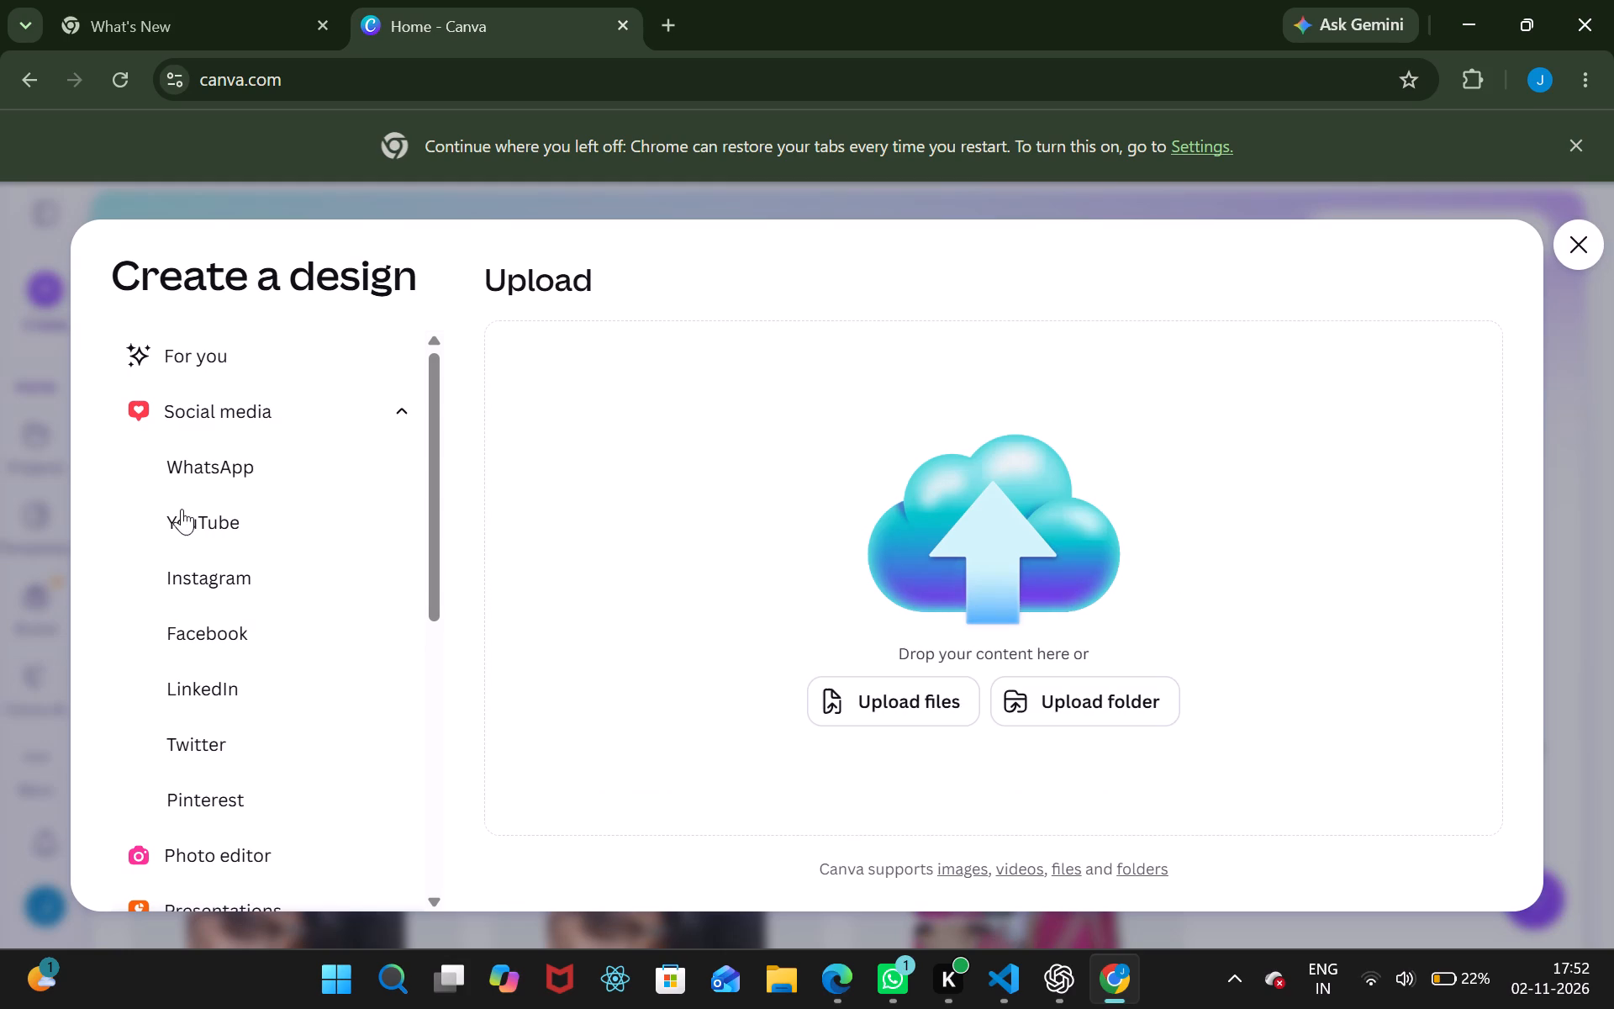
scroll(306, 638, down, 5)
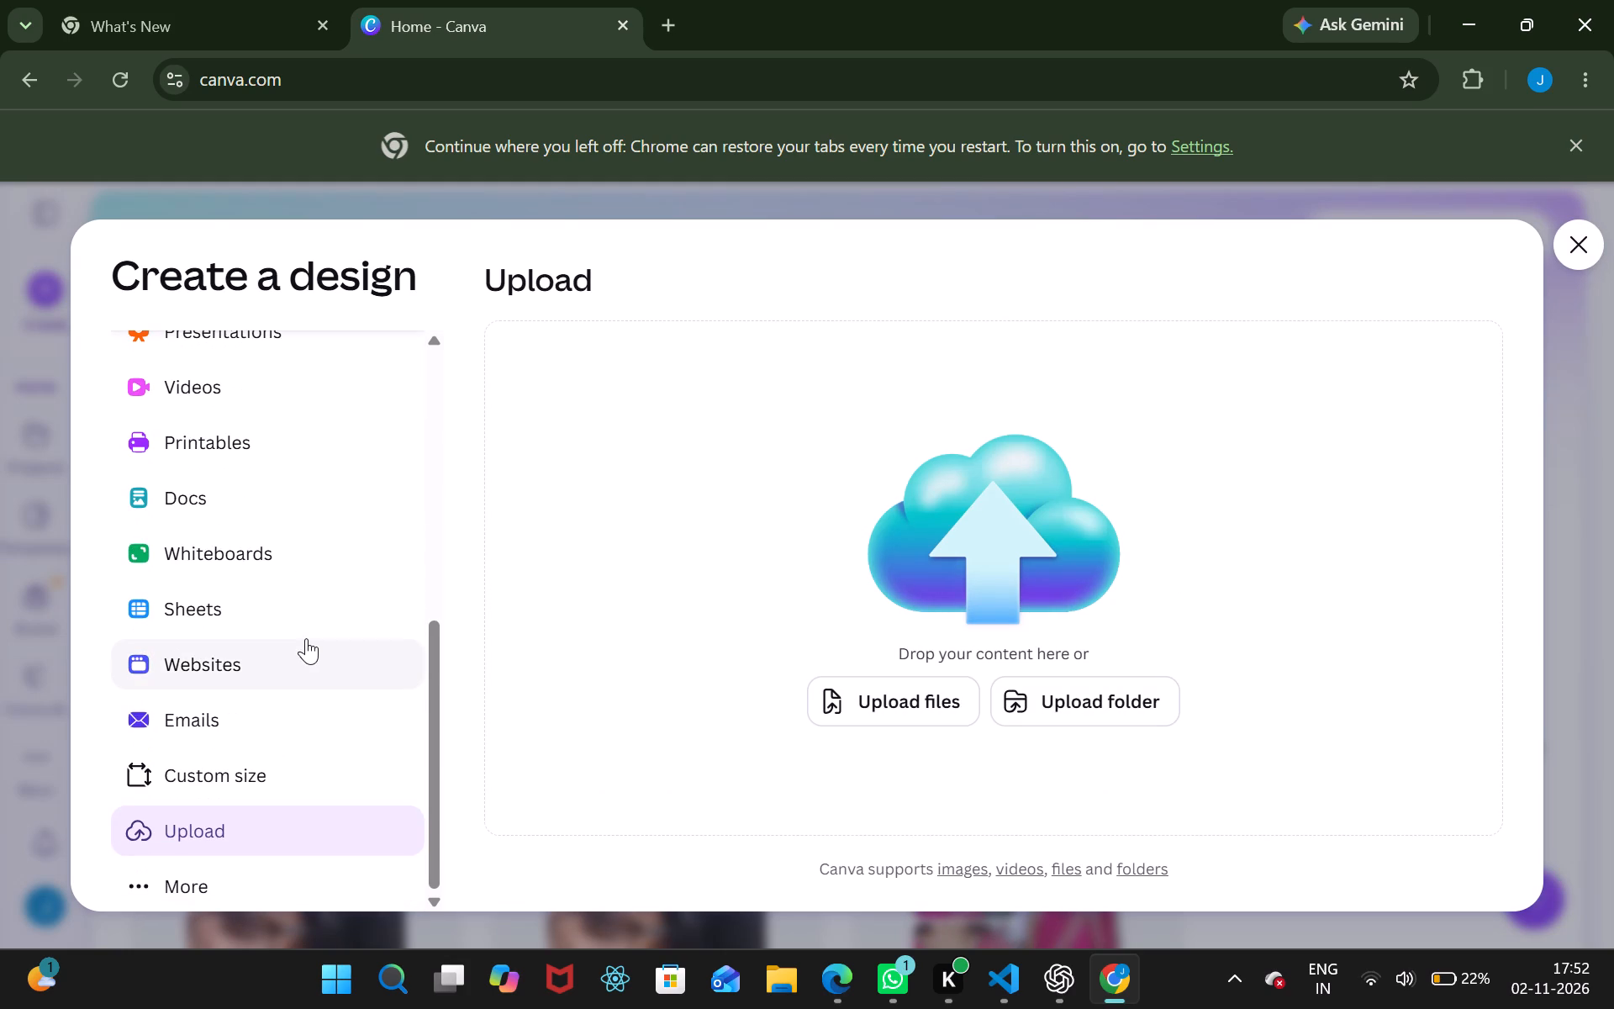
scroll(306, 638, down, 2)
click(896, 711)
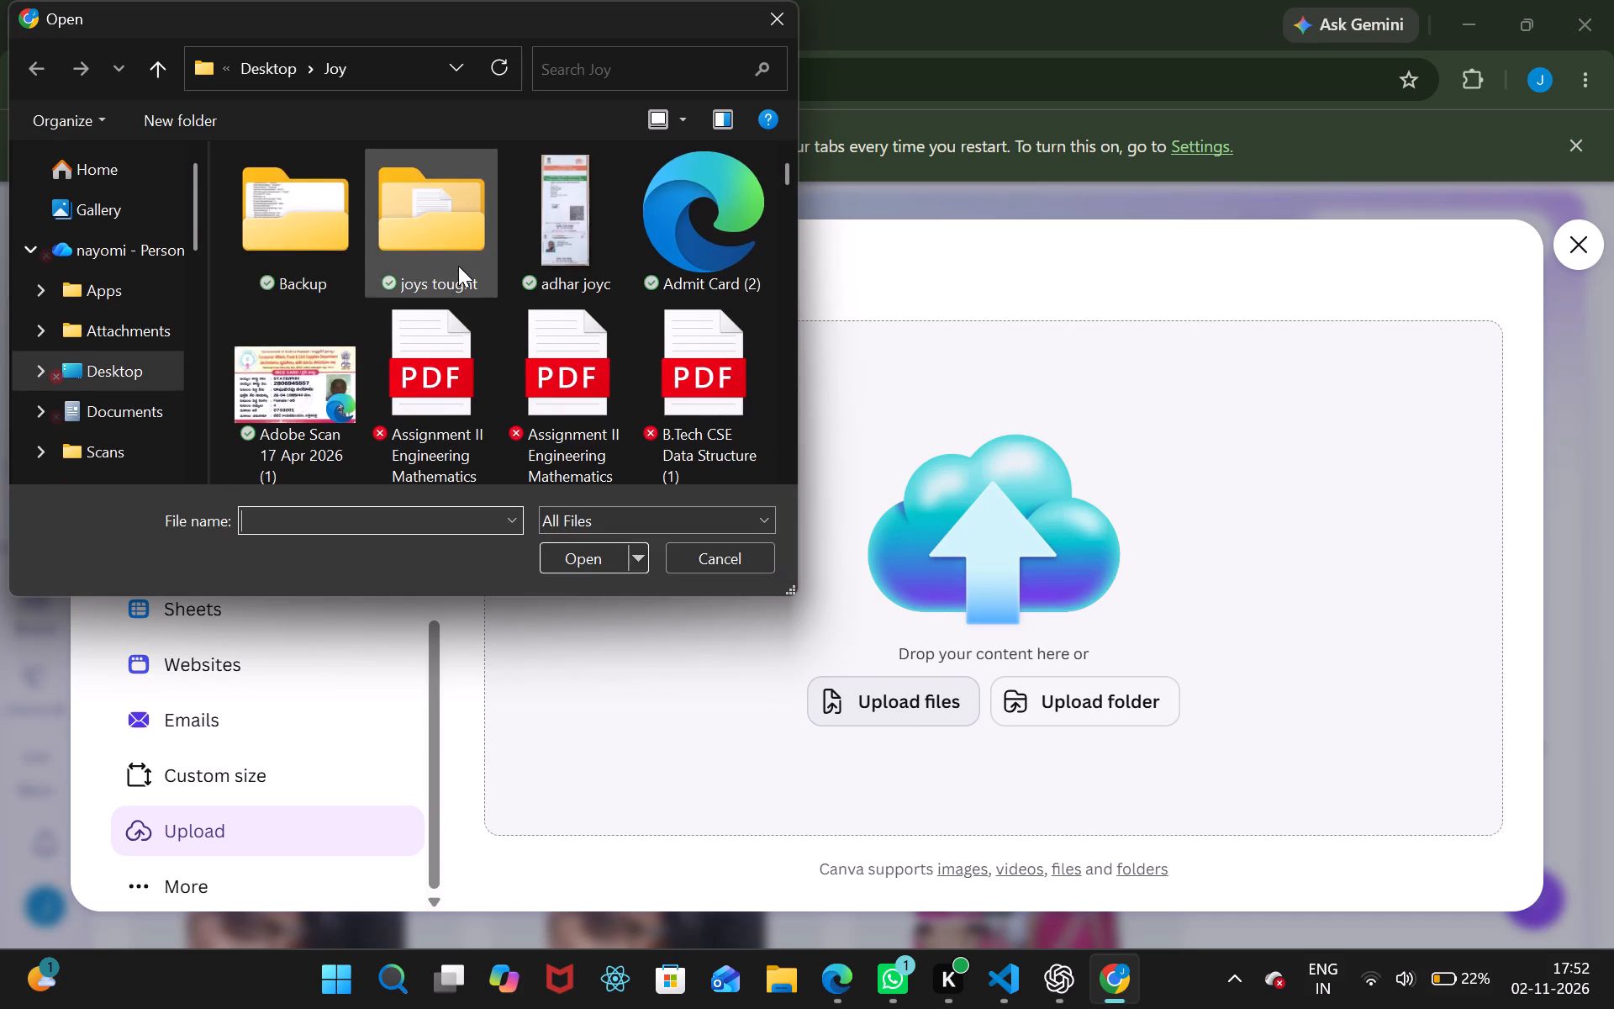
scroll(164, 287, down, 1)
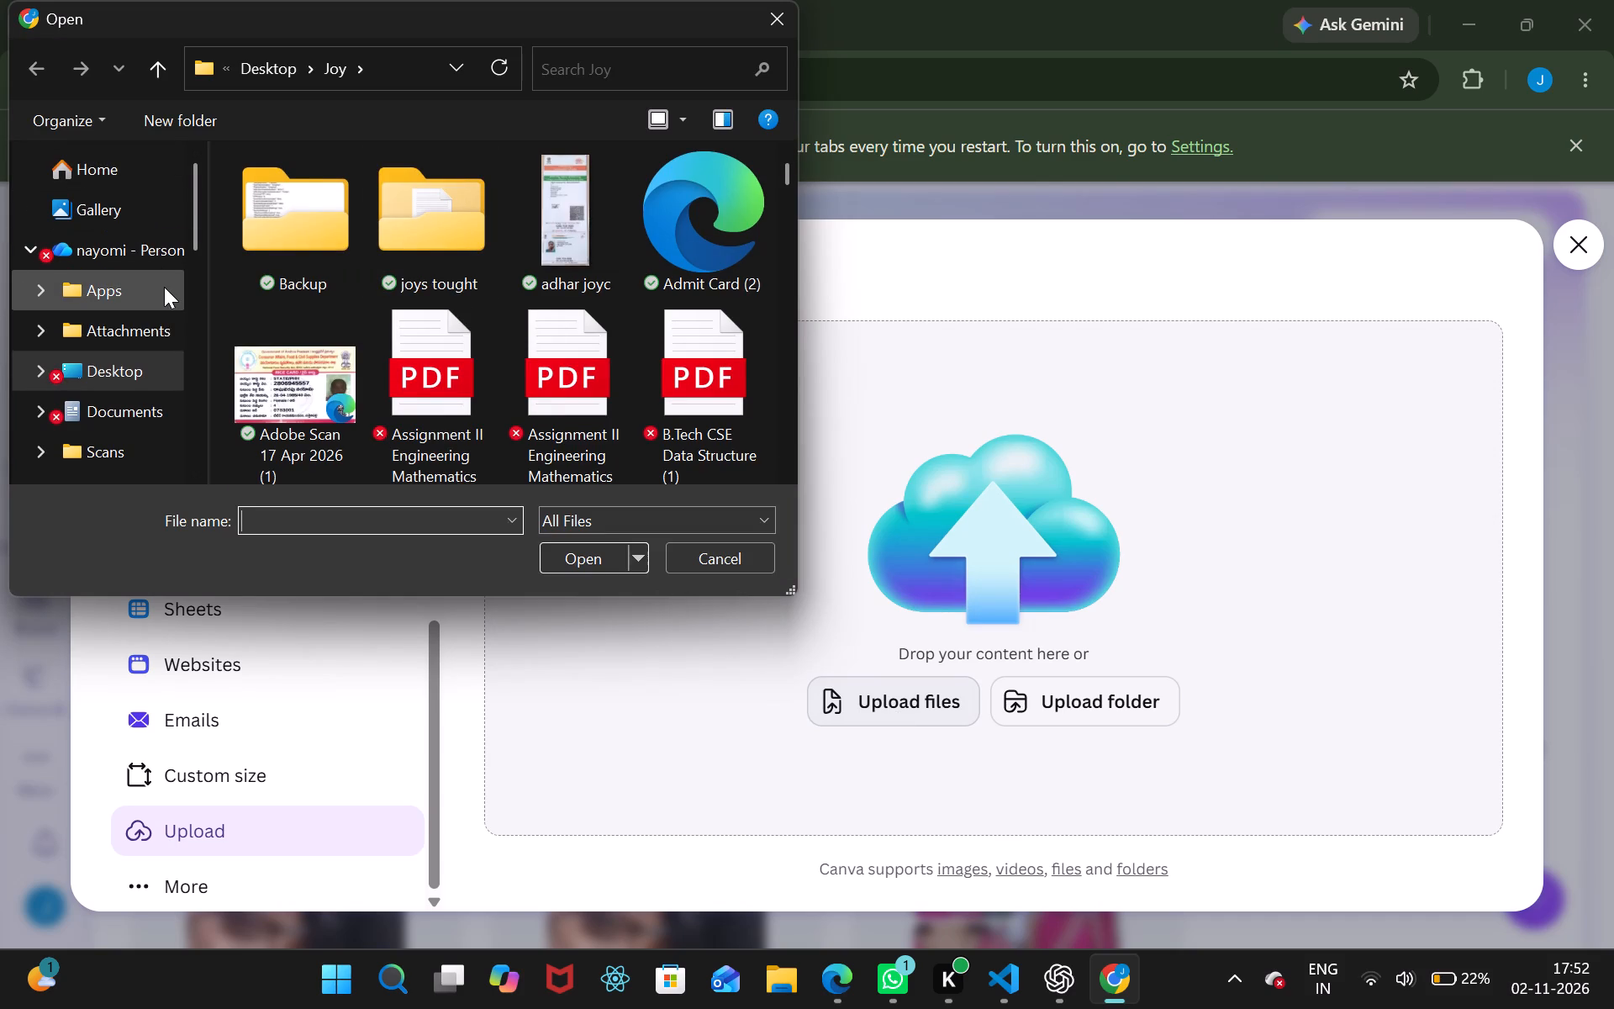
scroll(164, 287, down, 2)
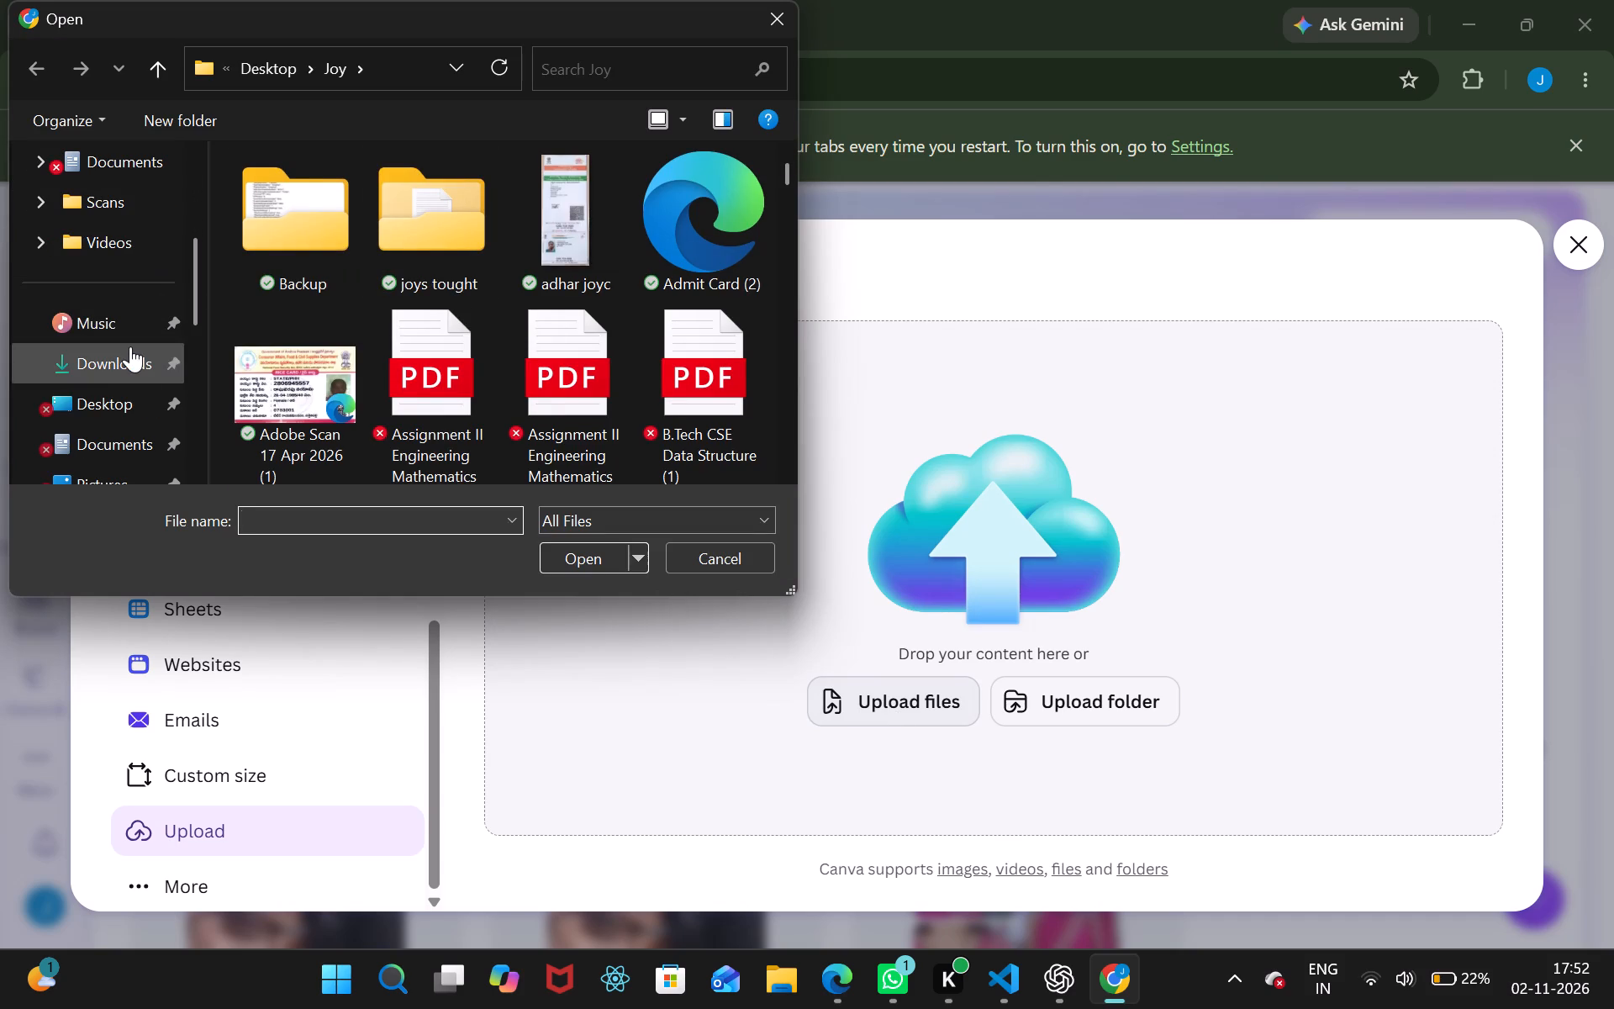
double_click(130, 346)
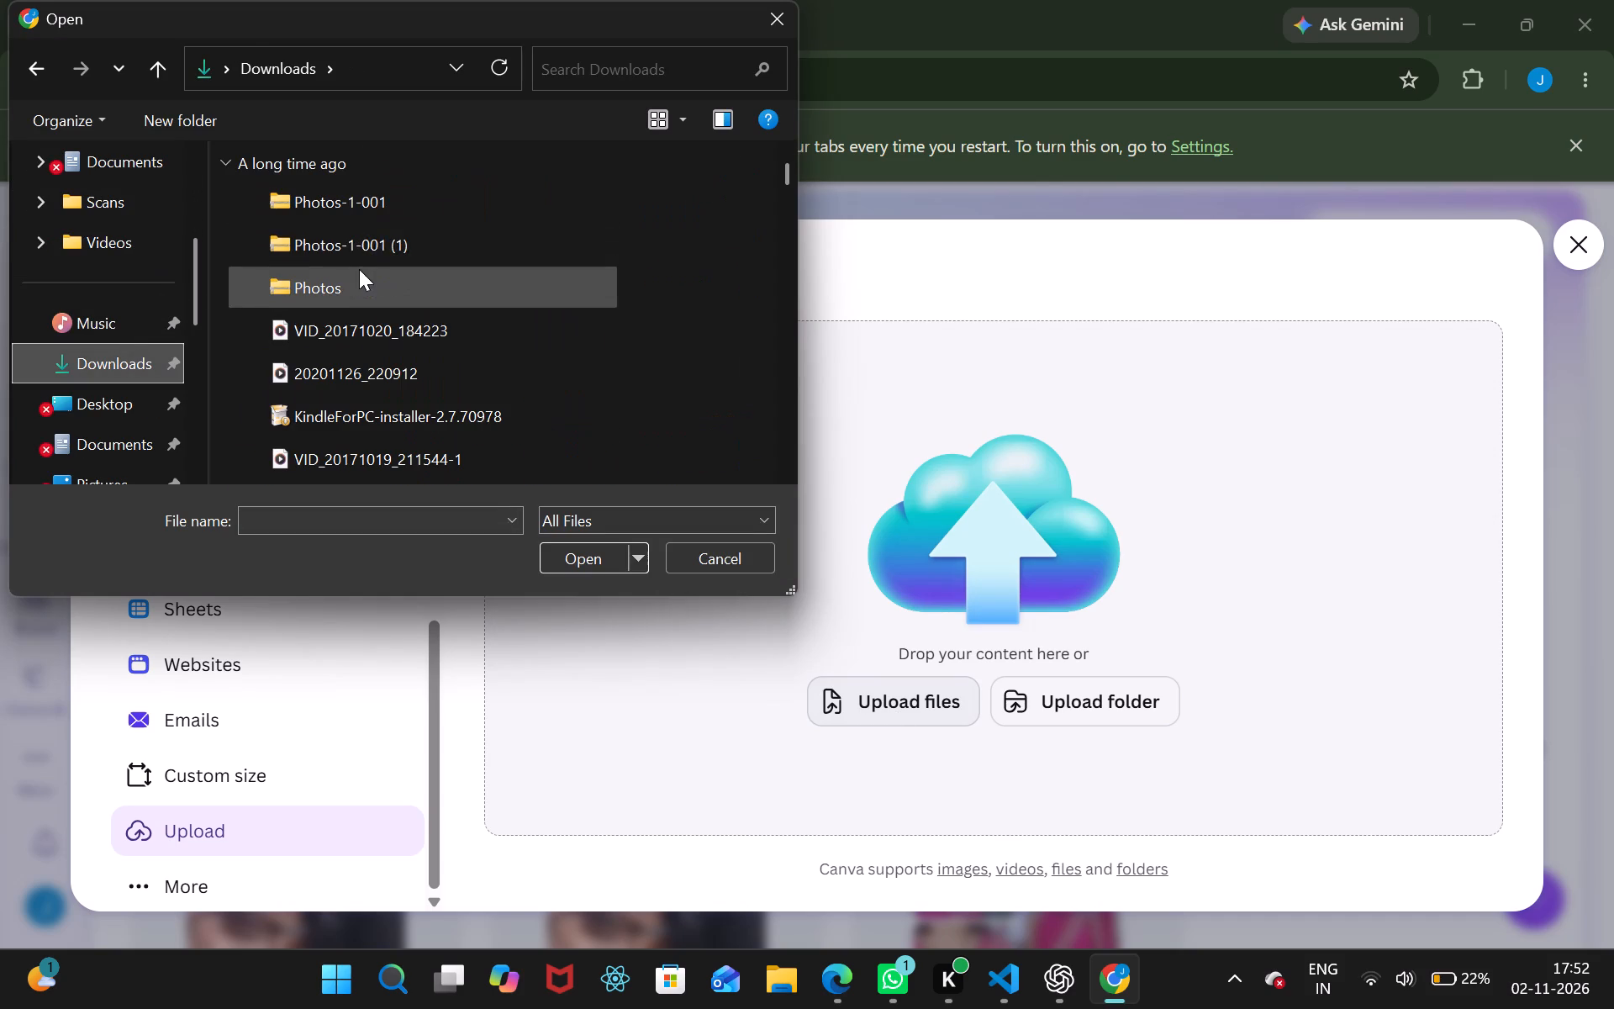
click(304, 521)
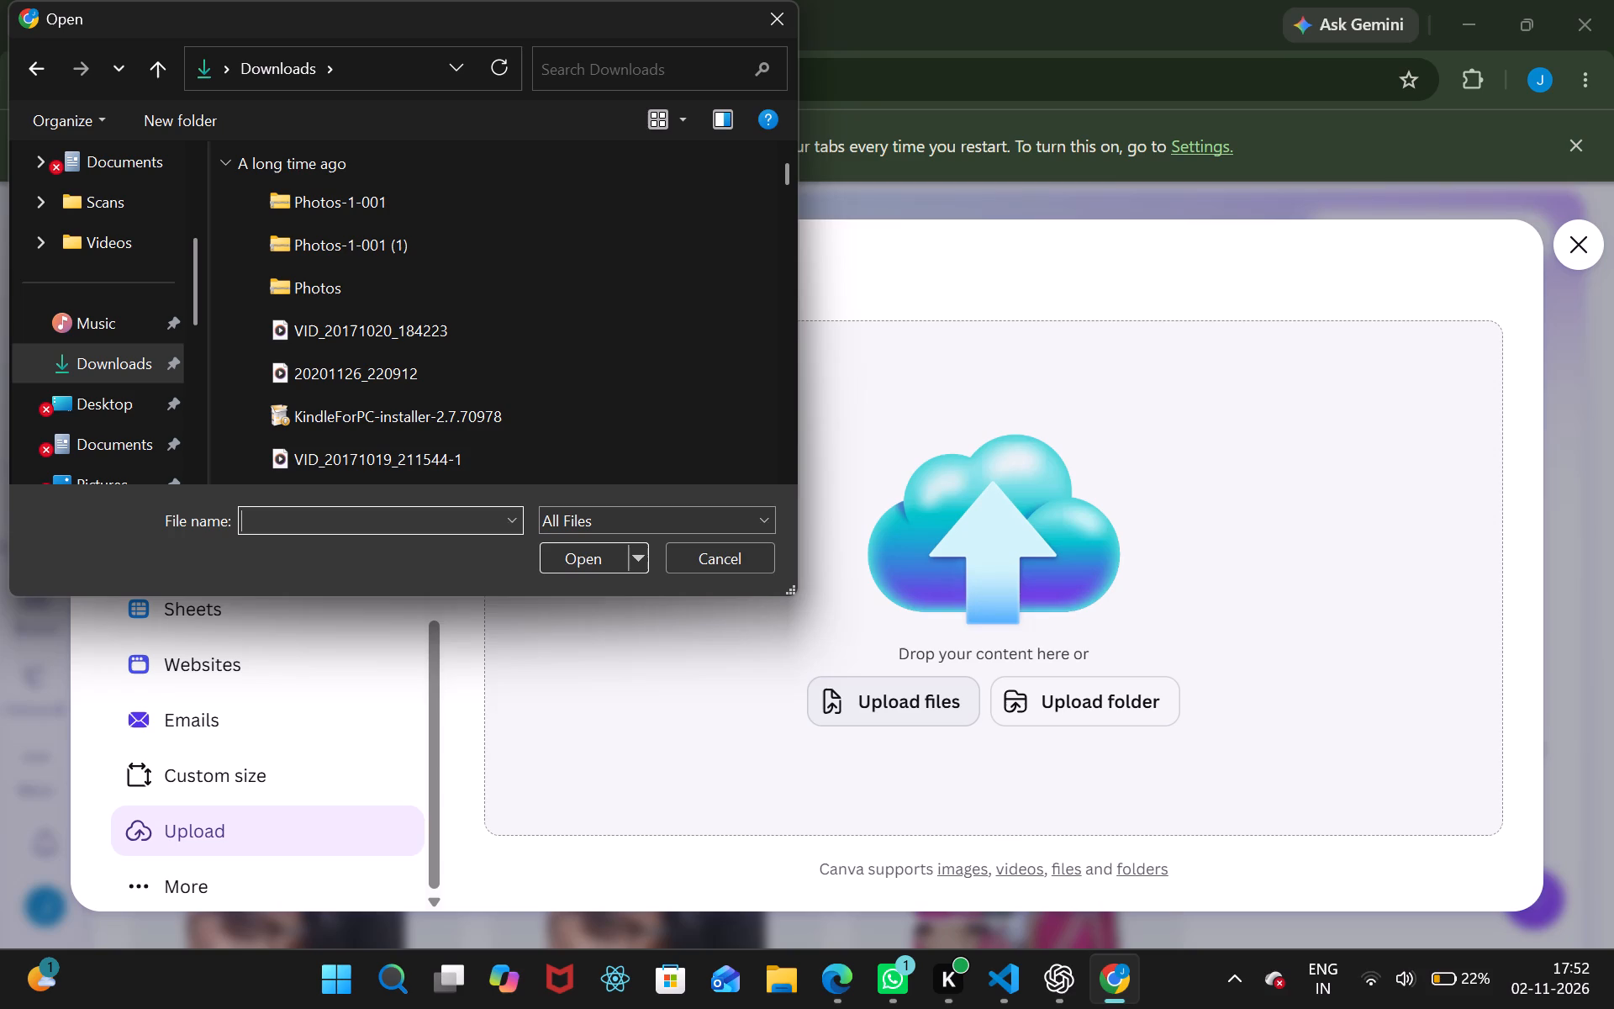
text(py)
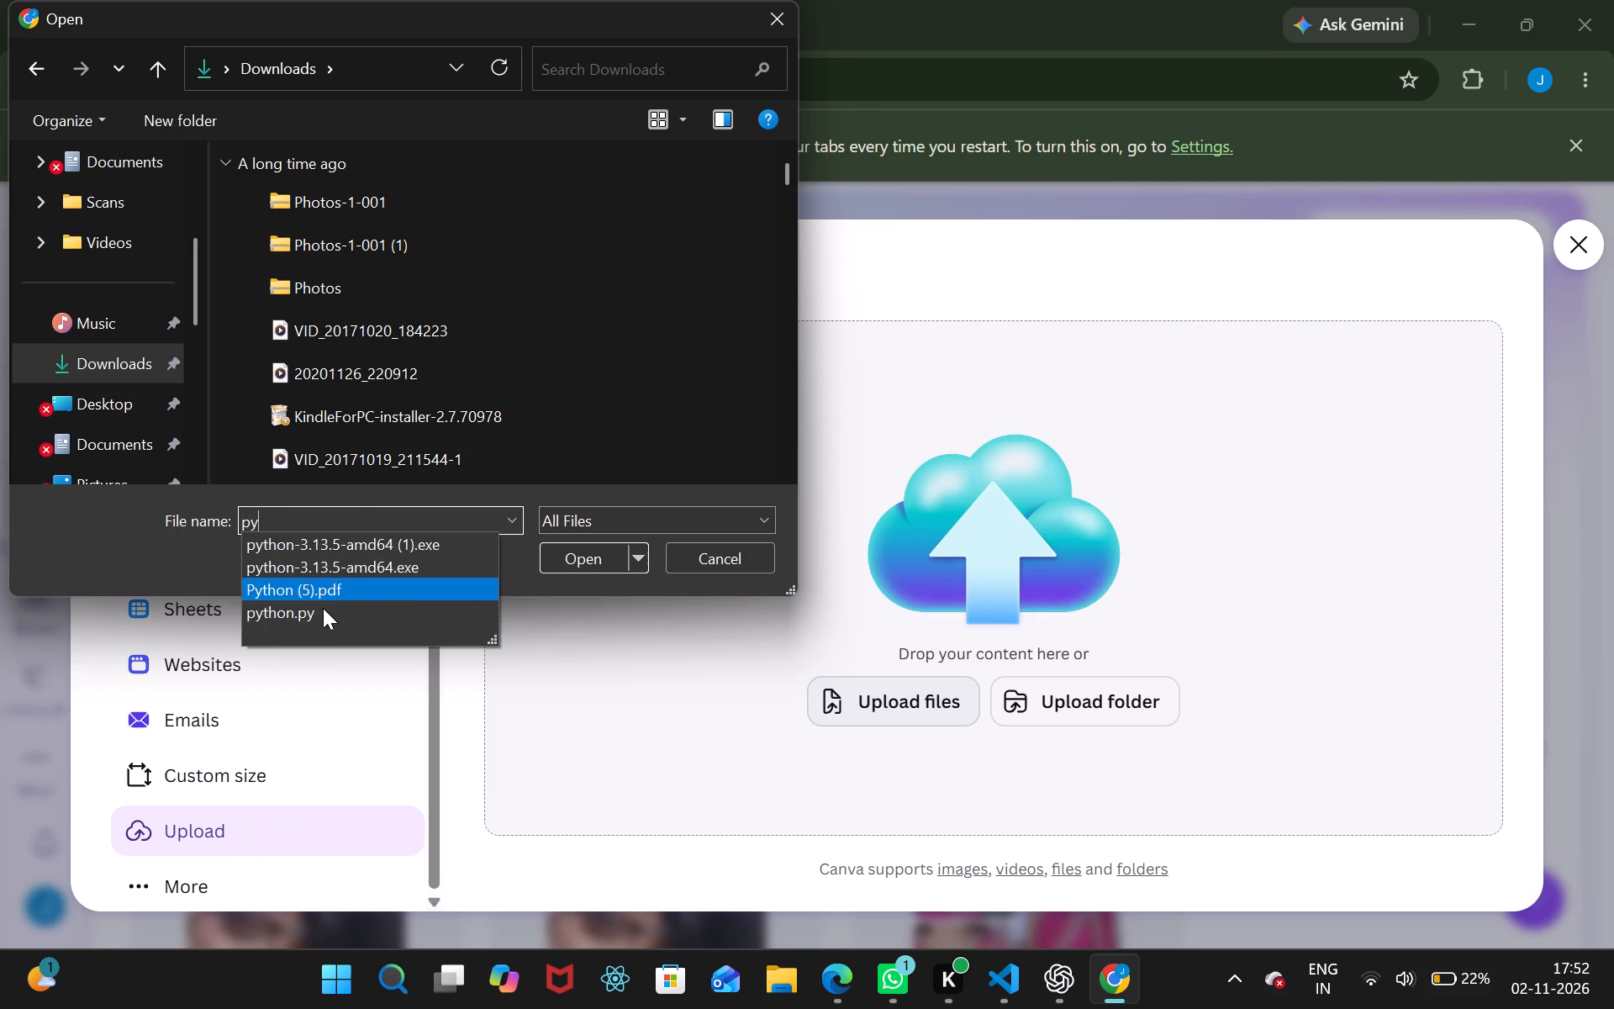
click(331, 587)
click(331, 587)
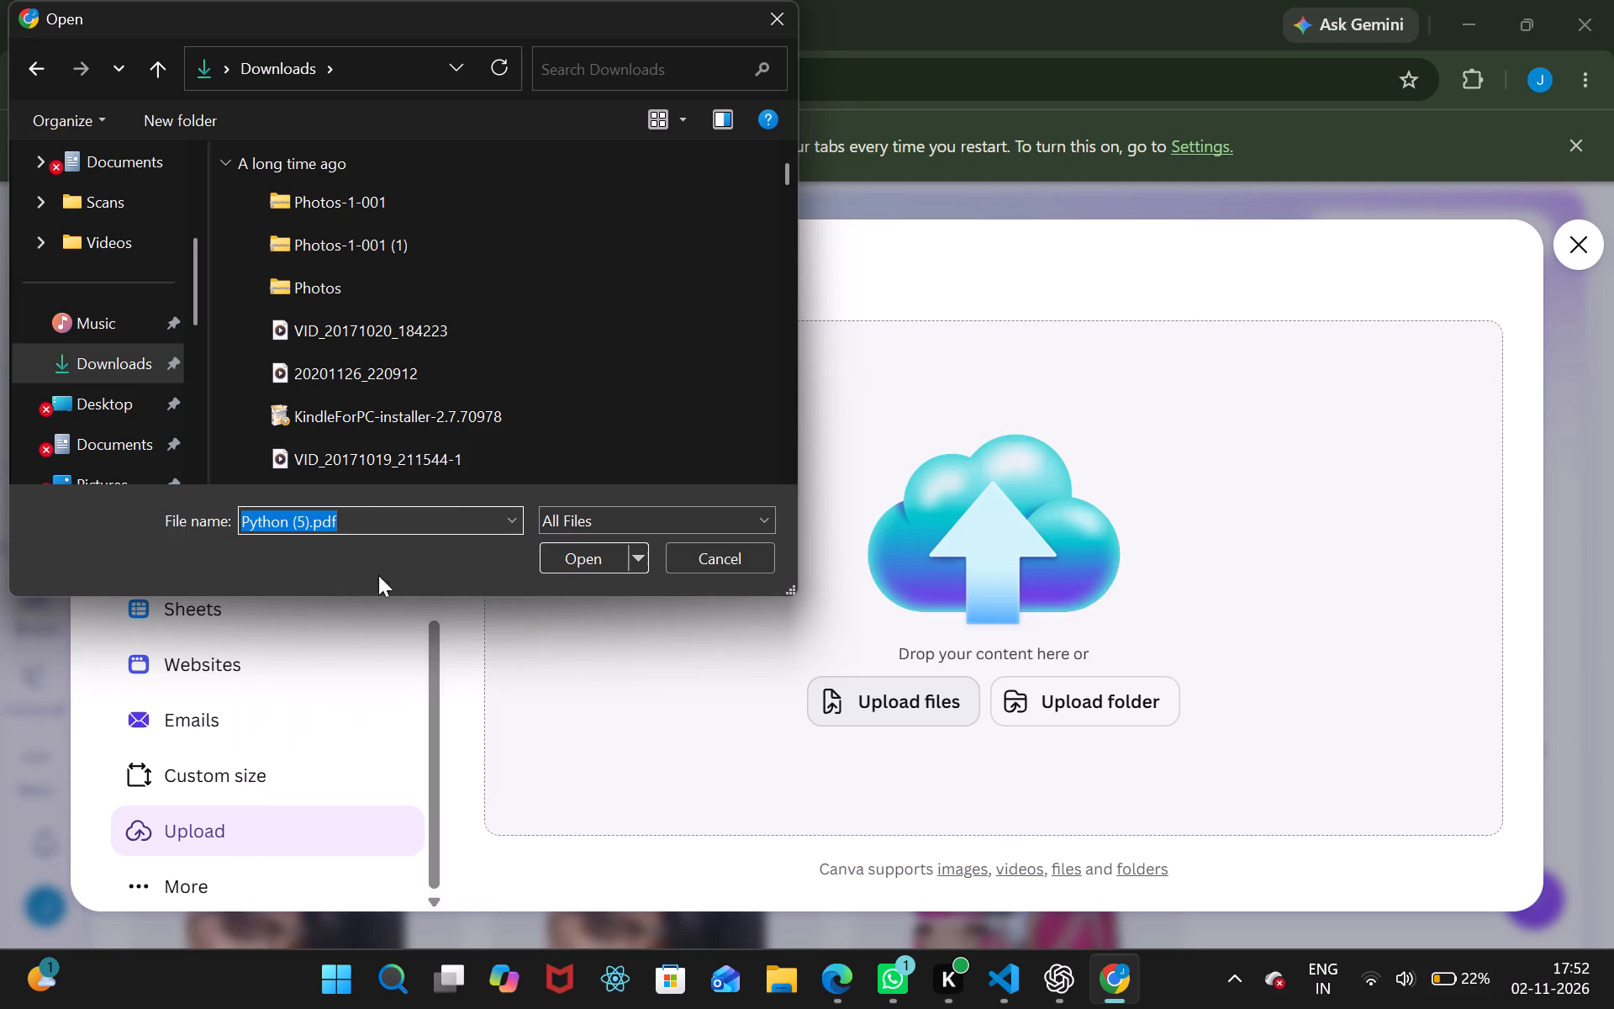
click(578, 552)
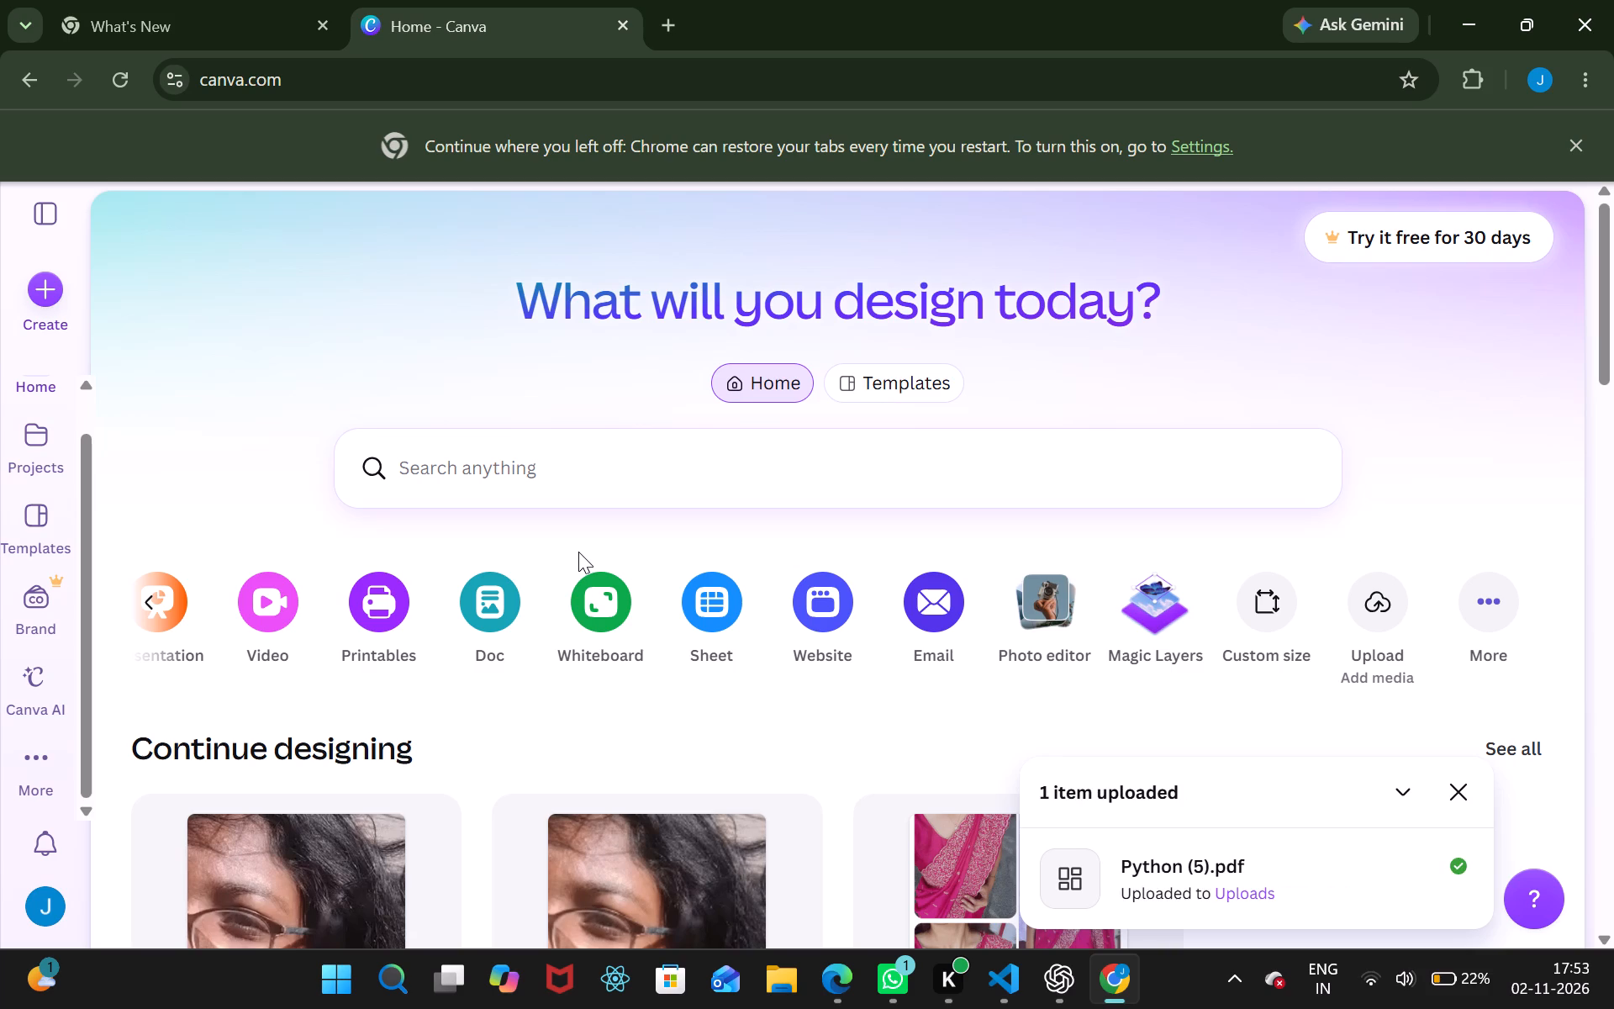
Open the uploaded Python (5).pdf as an editable design and go to the top of page 1.
click(1209, 890)
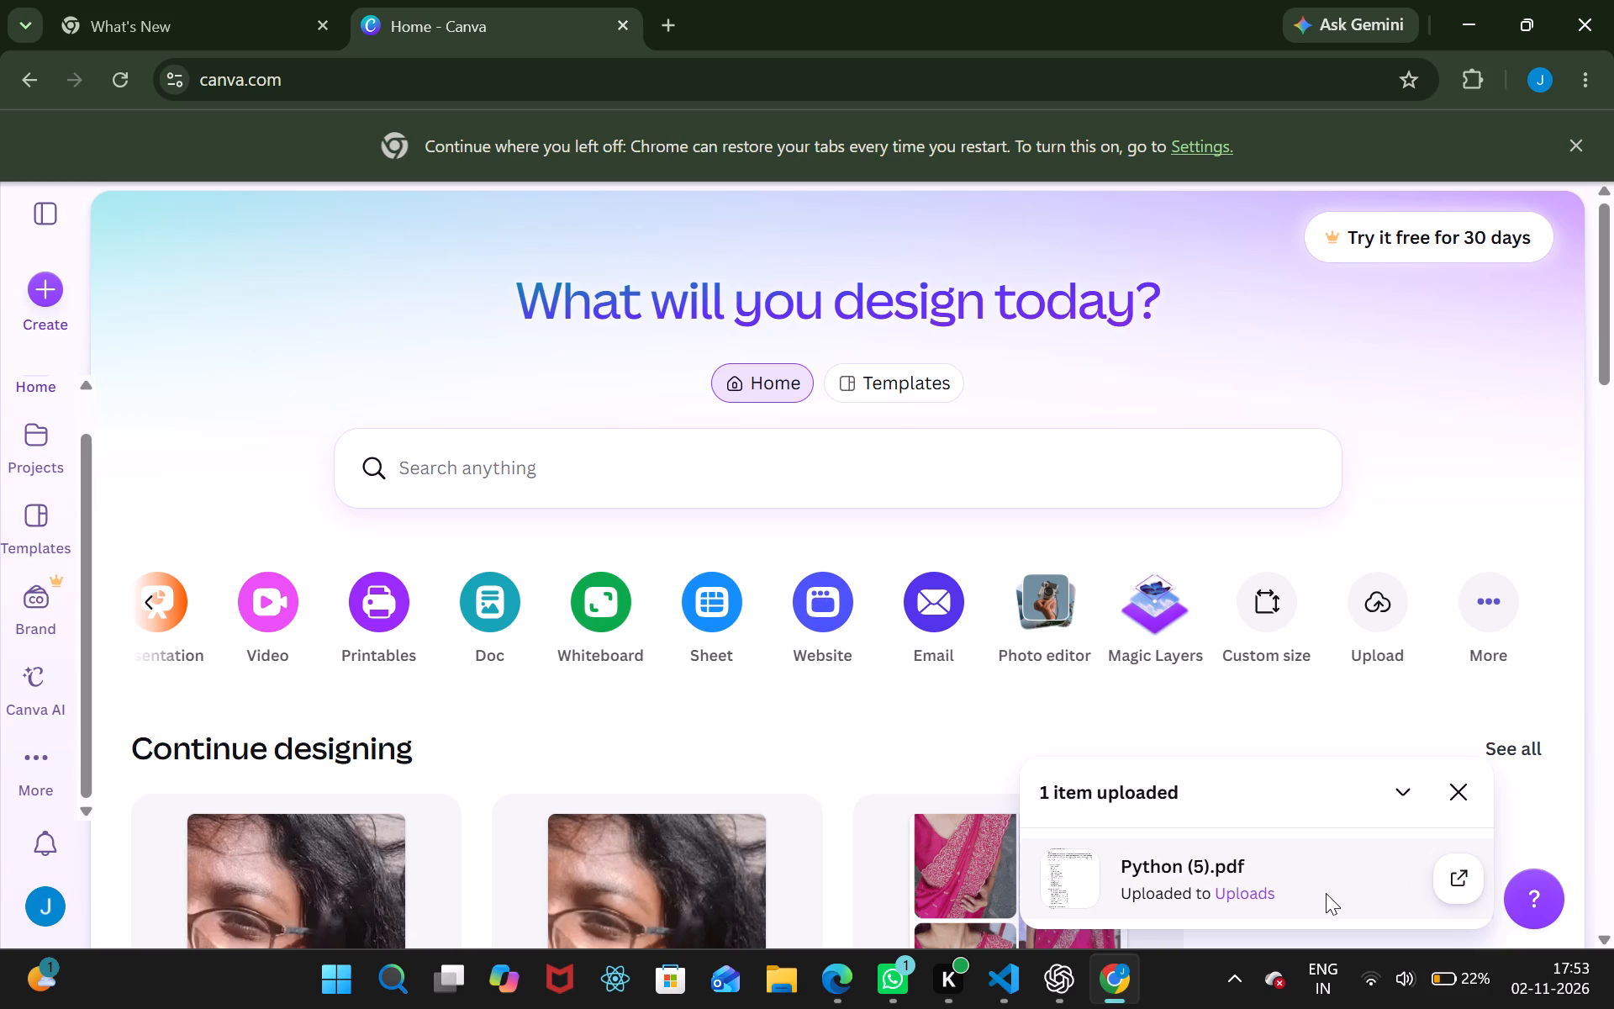
double_click(1326, 893)
click(1468, 877)
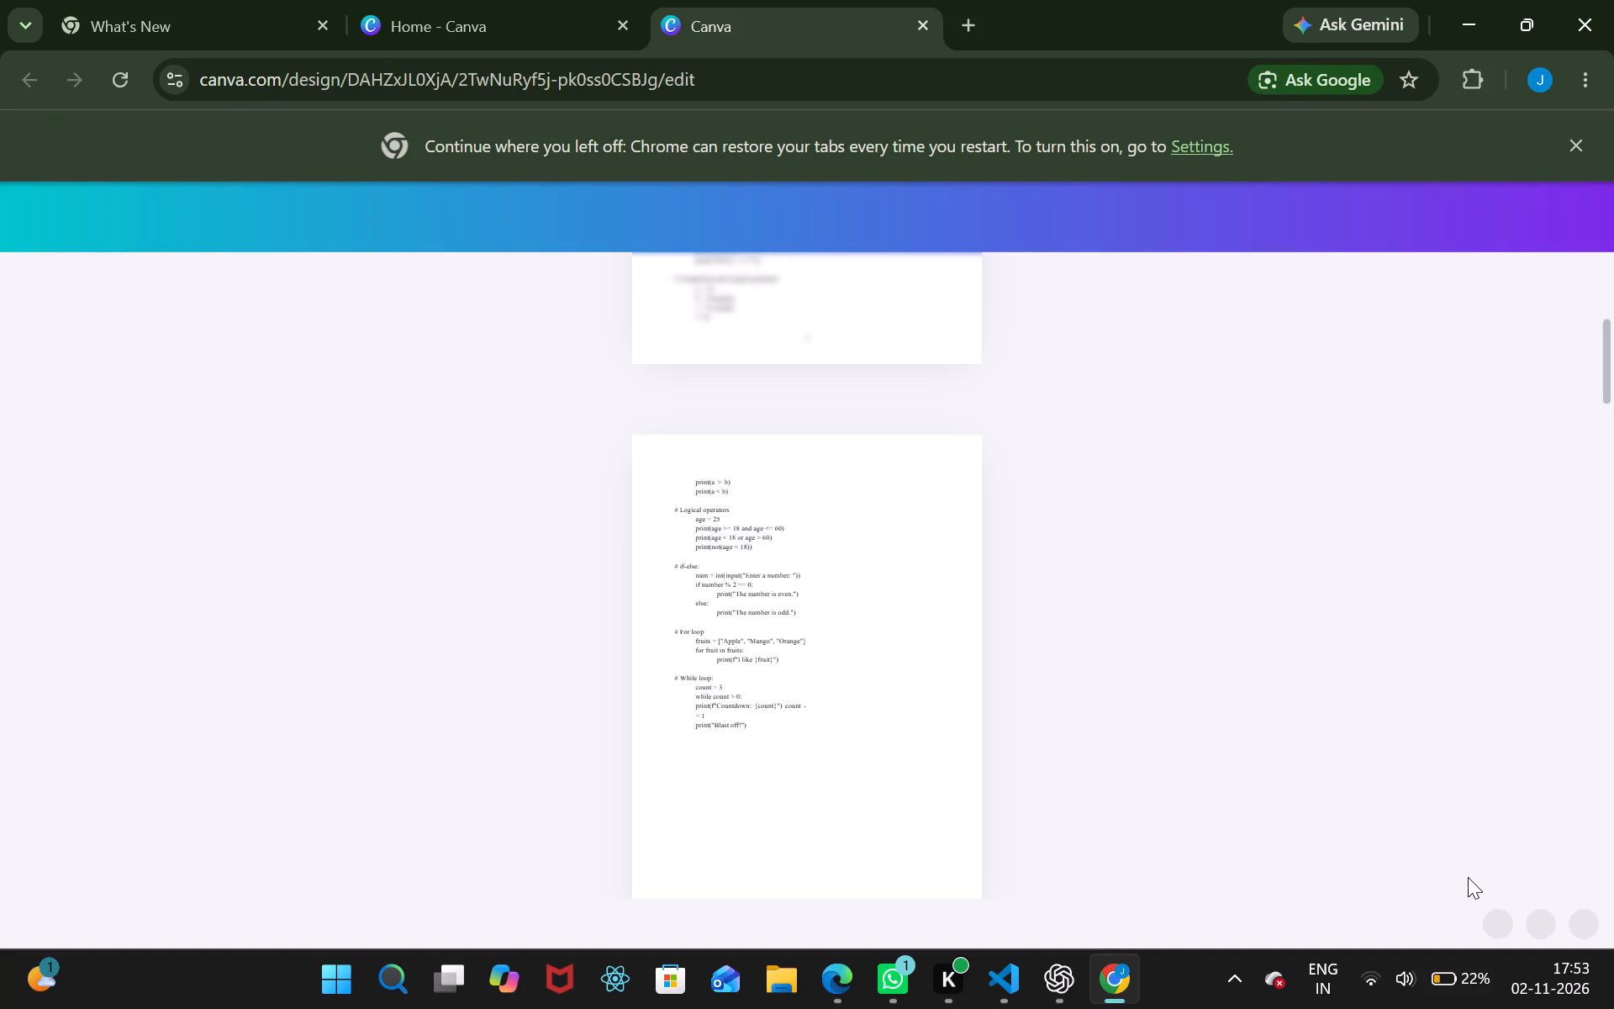
scroll(920, 505, up, 2)
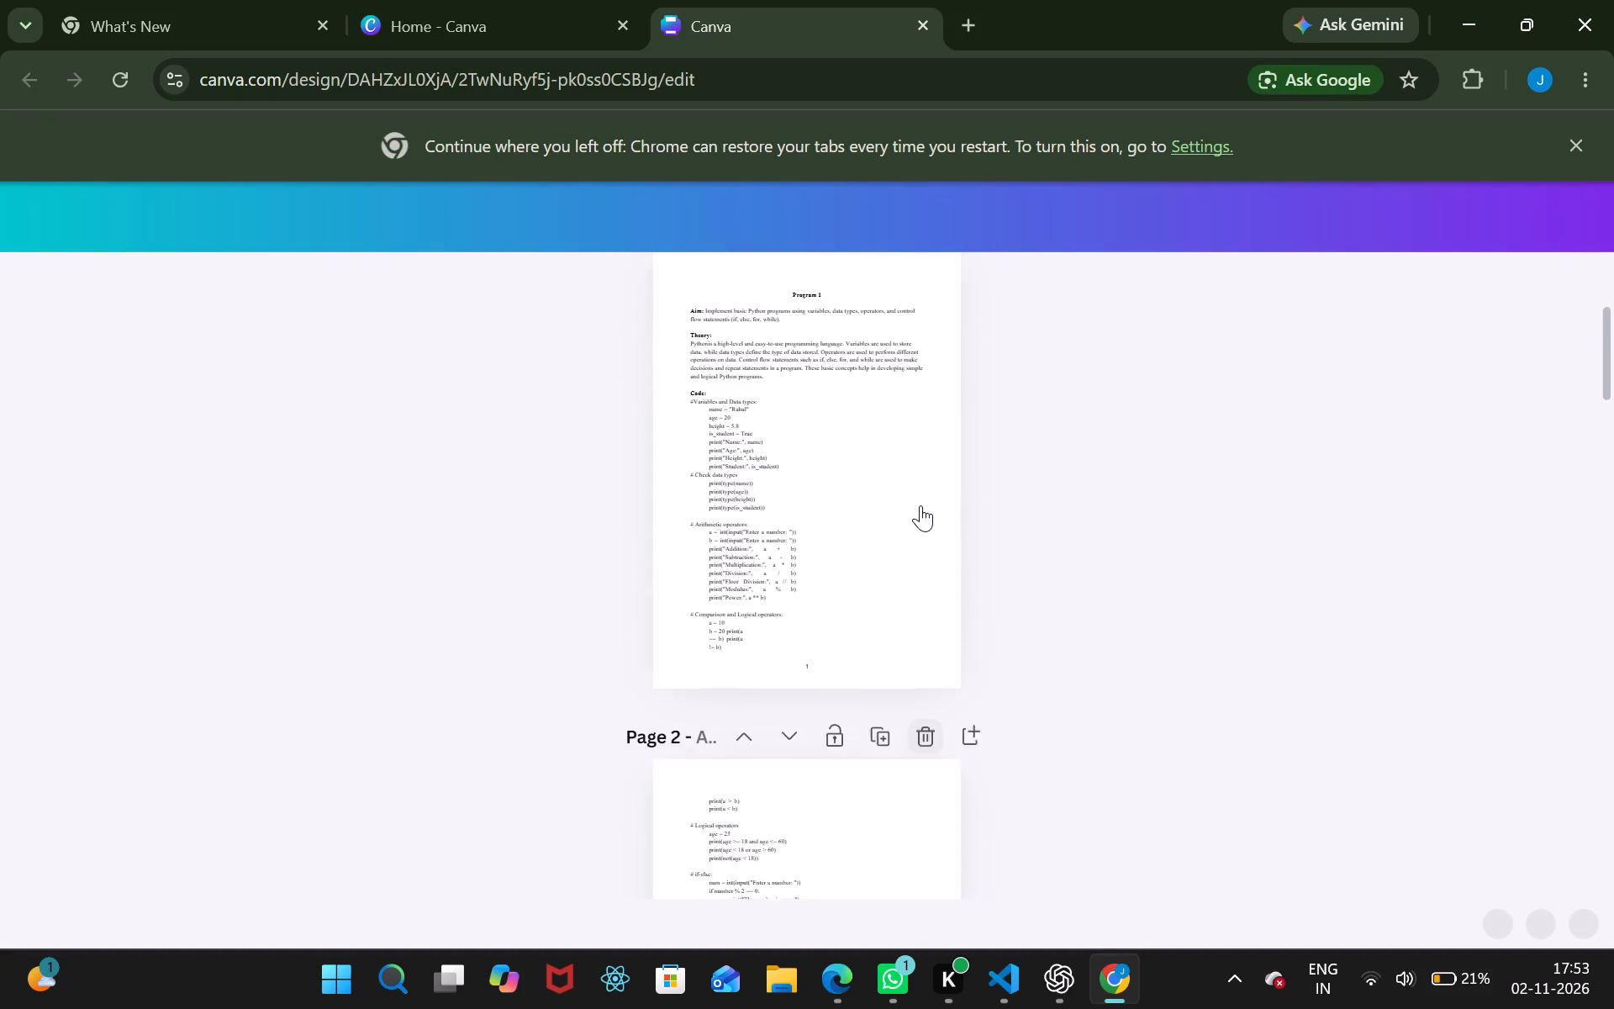
scroll(920, 505, up, 1)
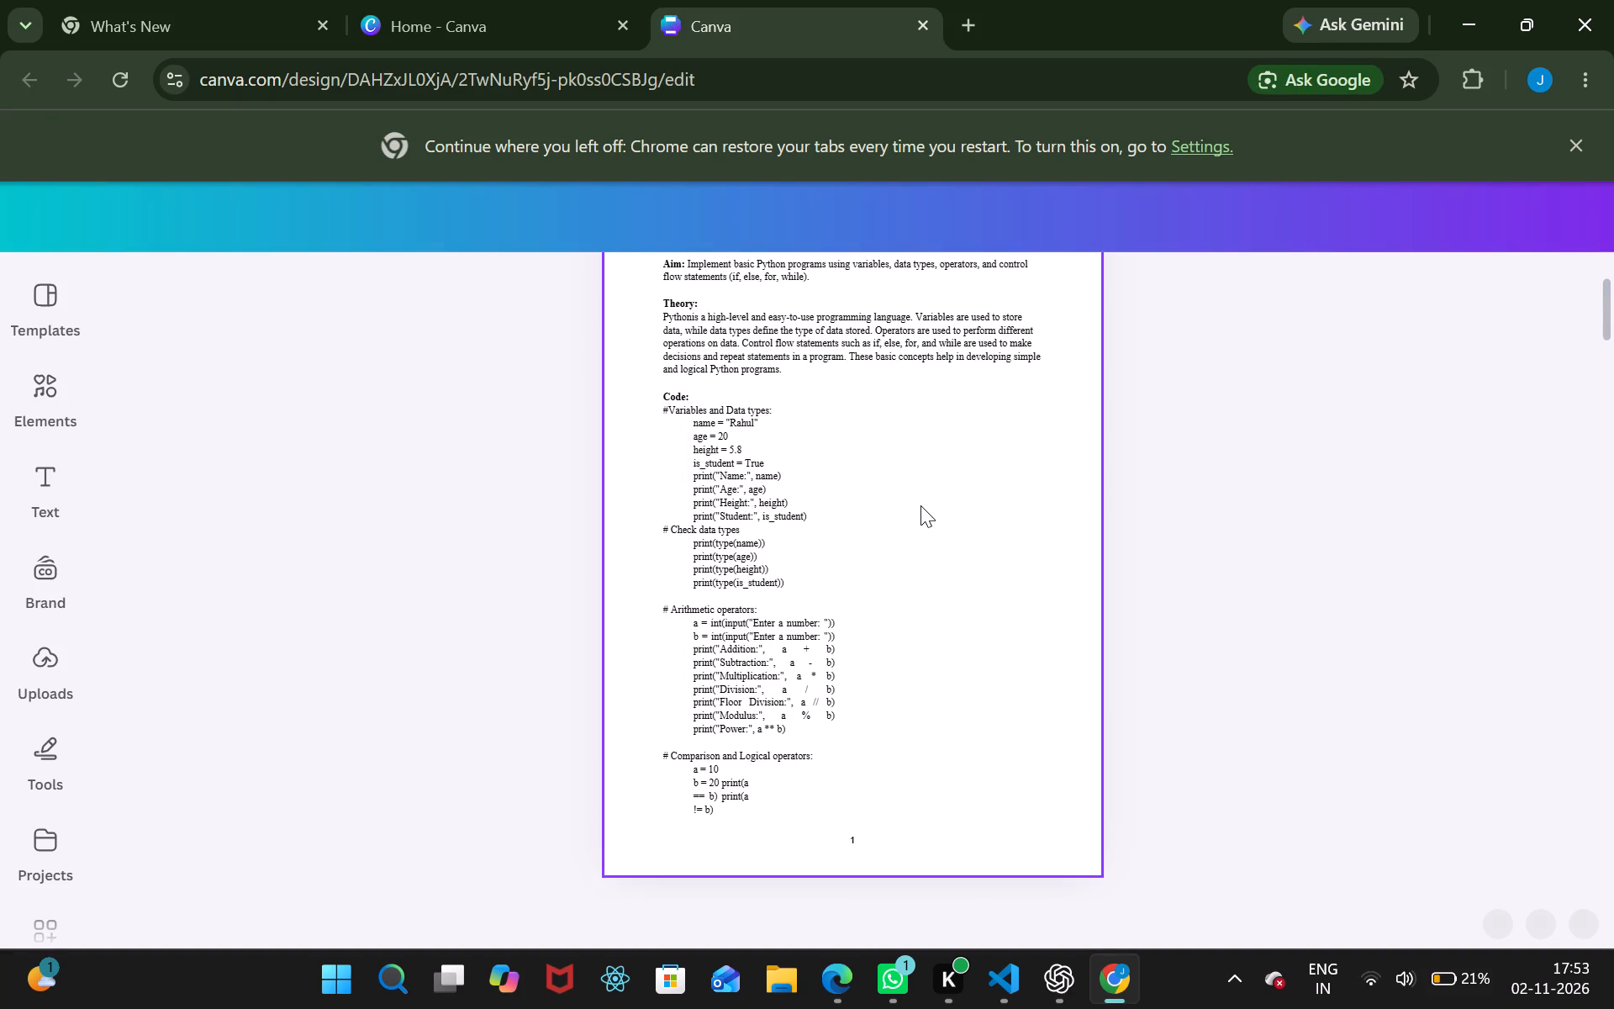
scroll(920, 505, up, 3)
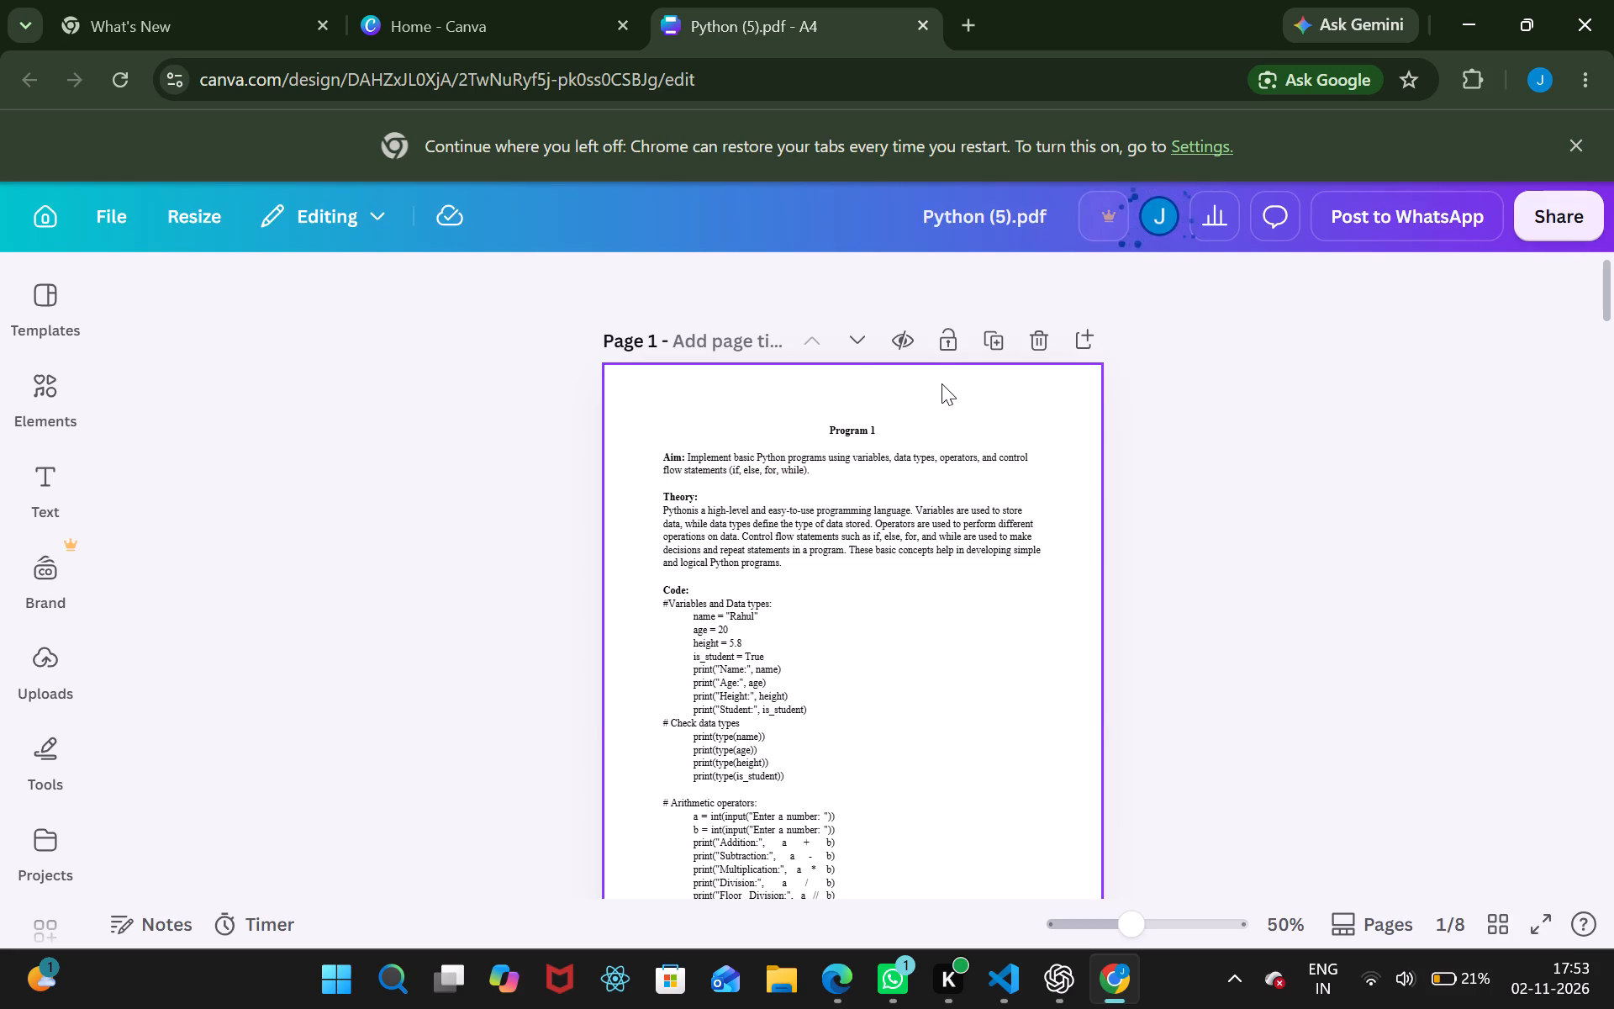
click(941, 383)
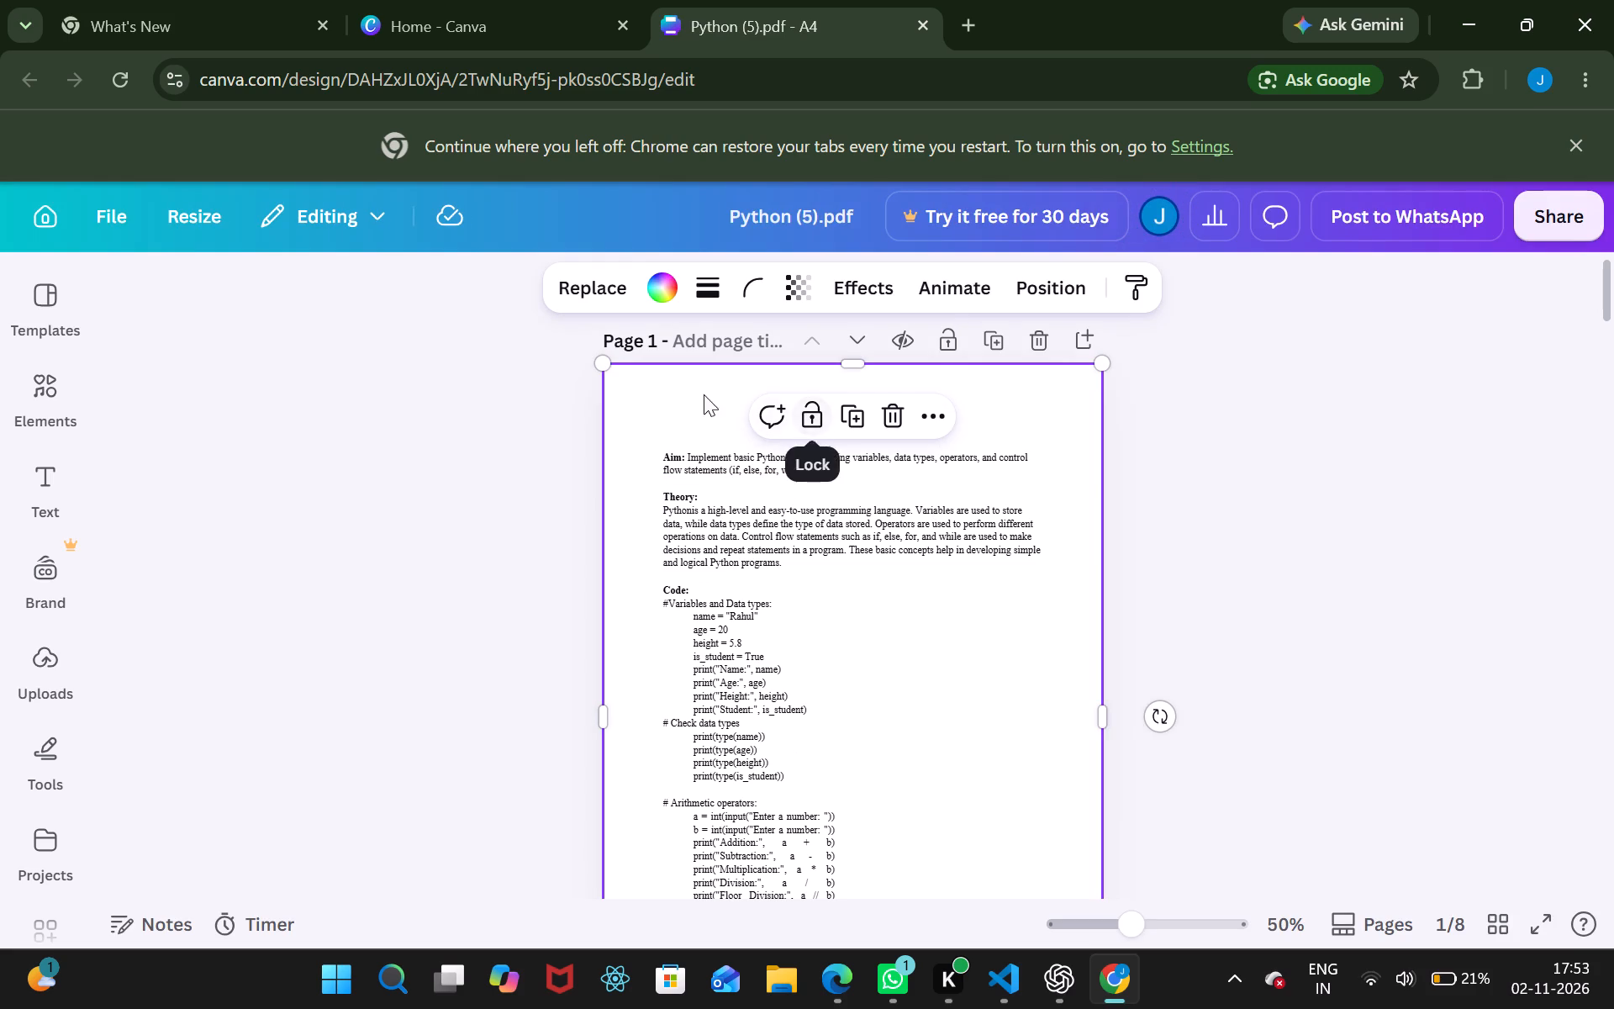
click(680, 407)
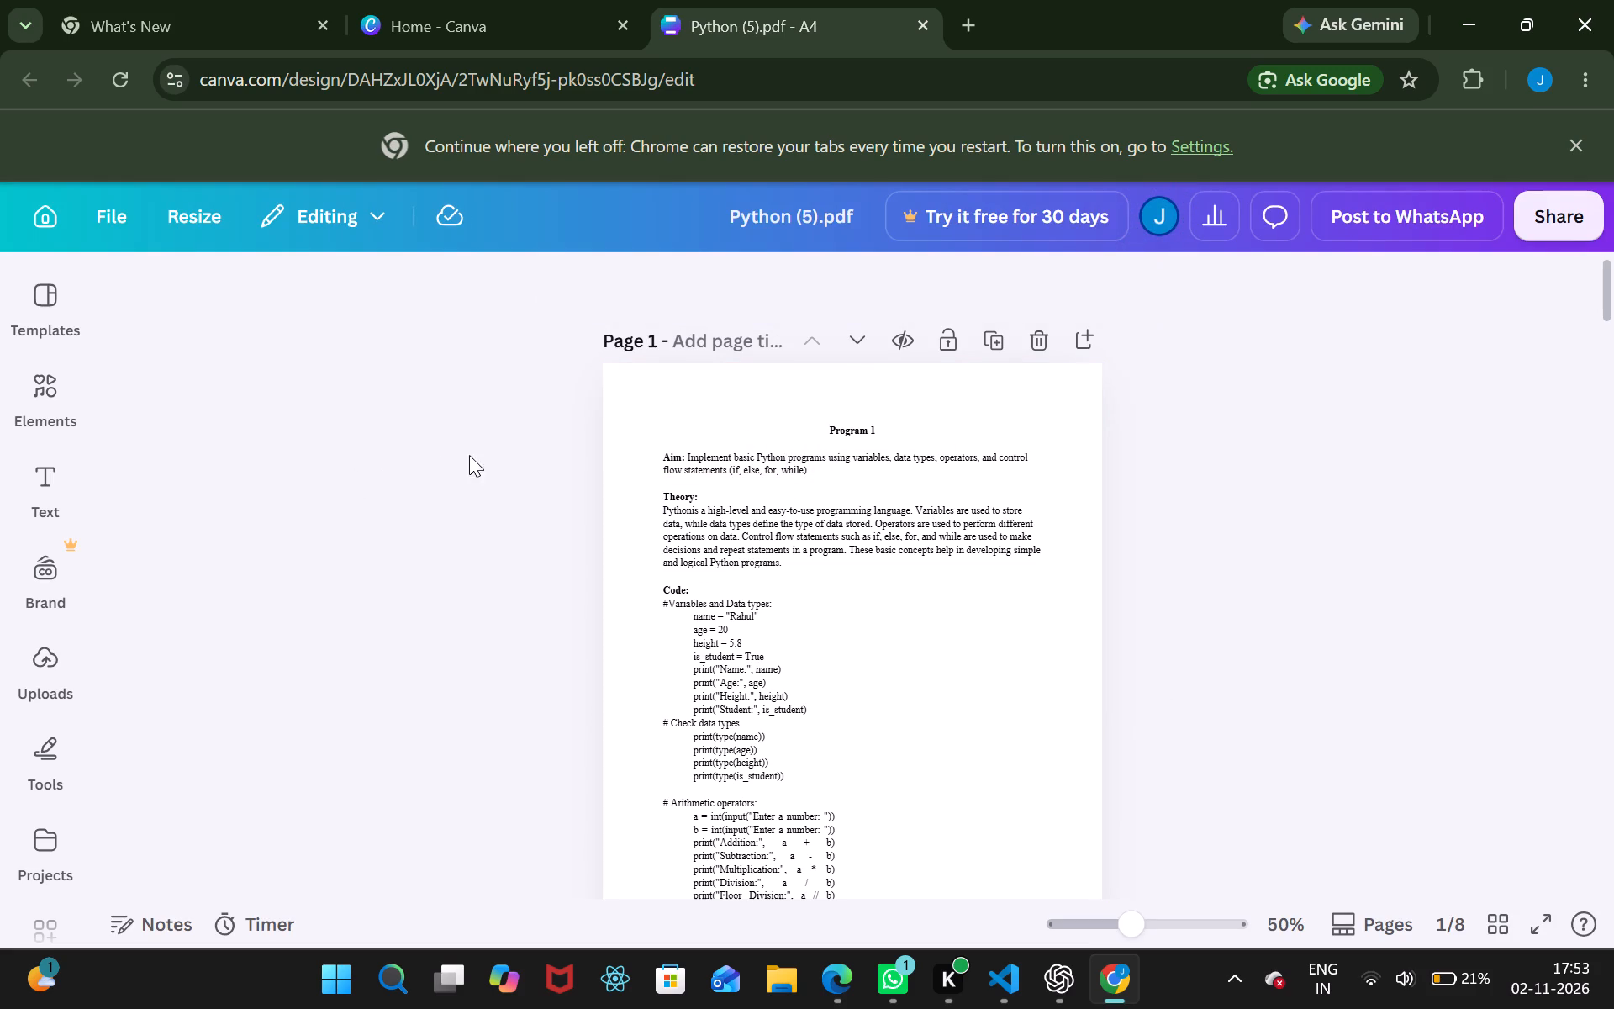
Add a subheading text box to page 1 from the default text styles.
click(66, 499)
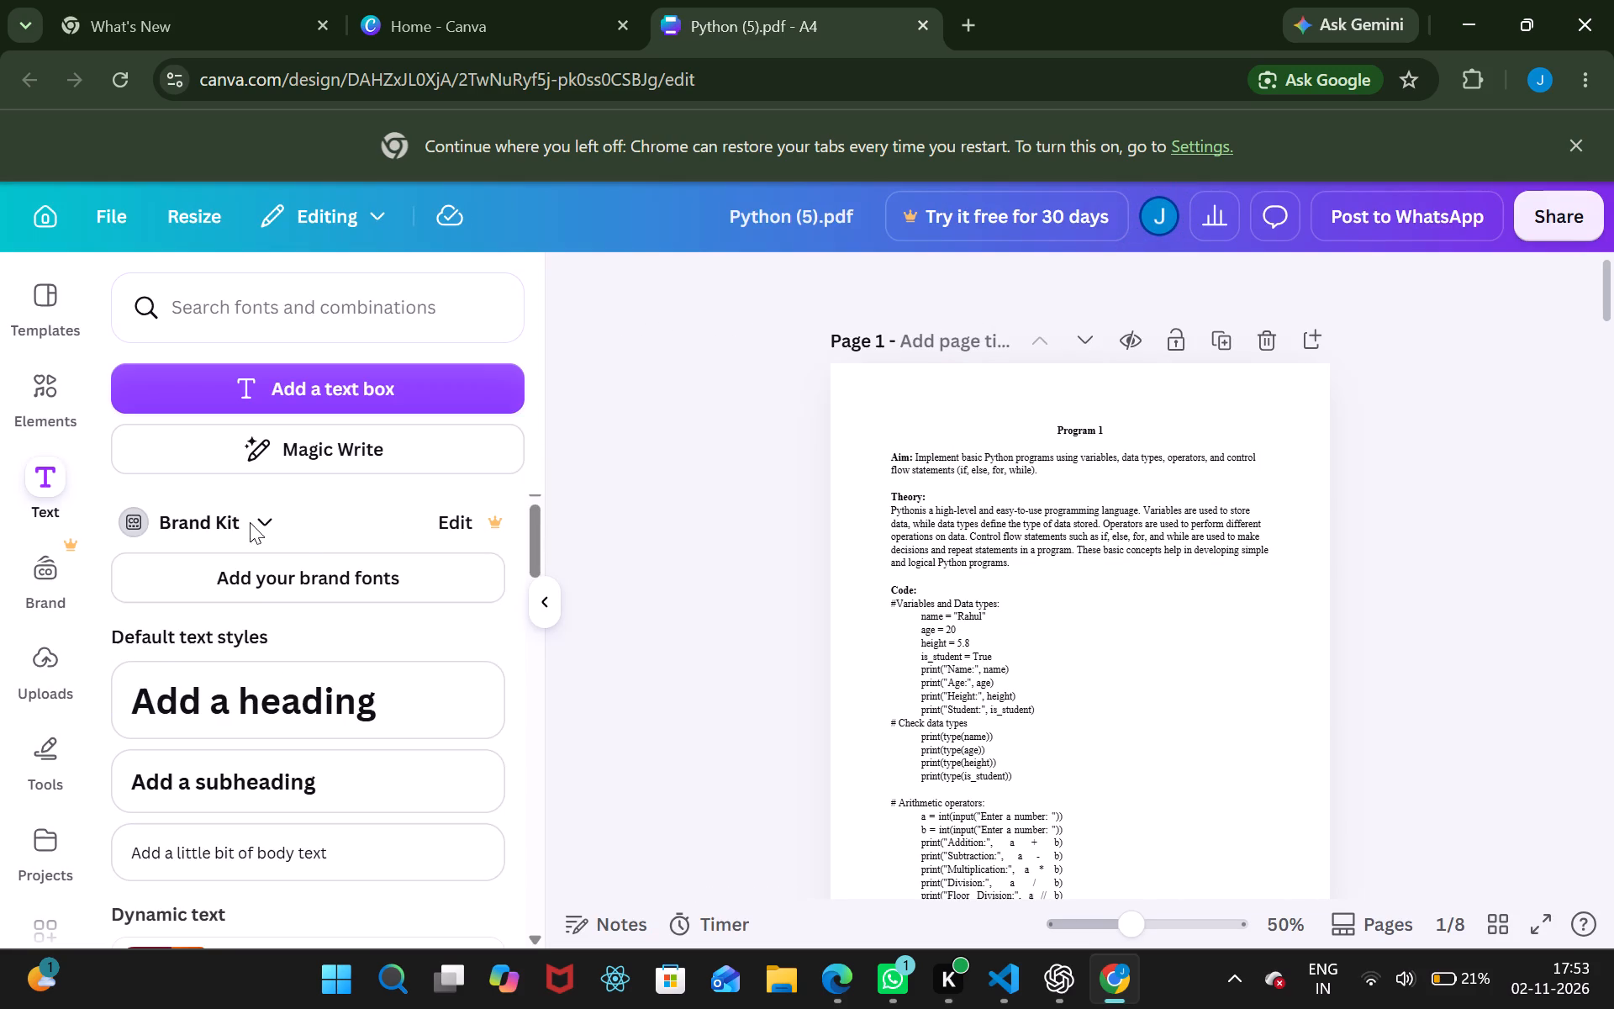
click(301, 787)
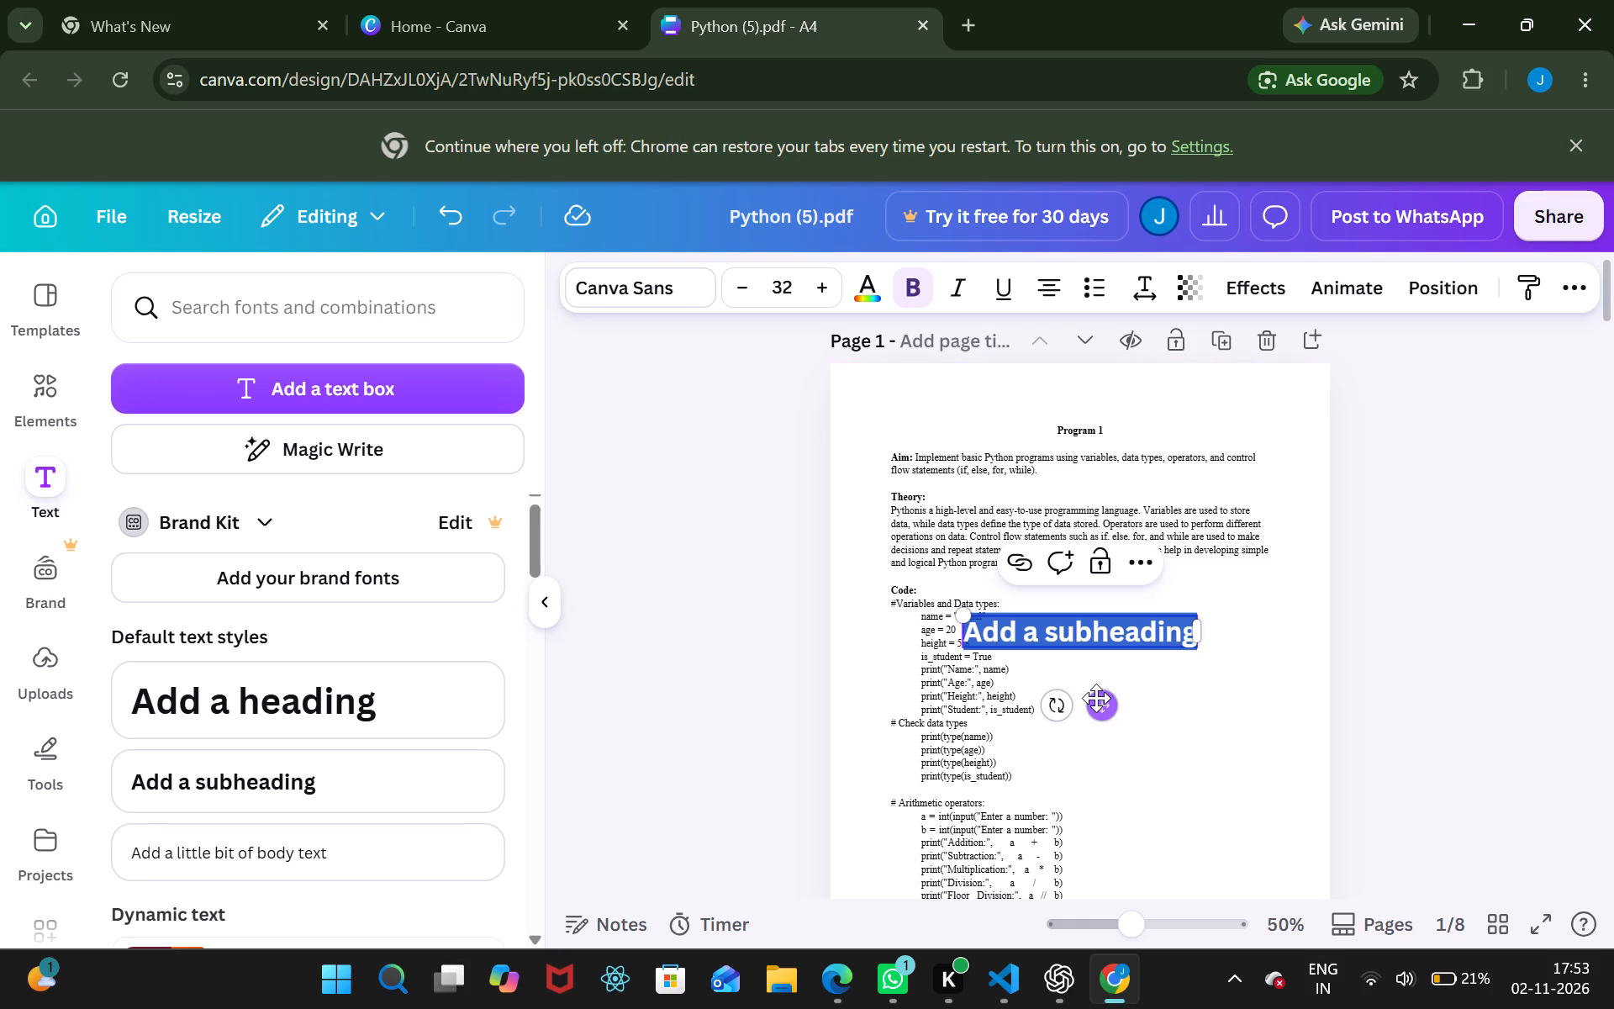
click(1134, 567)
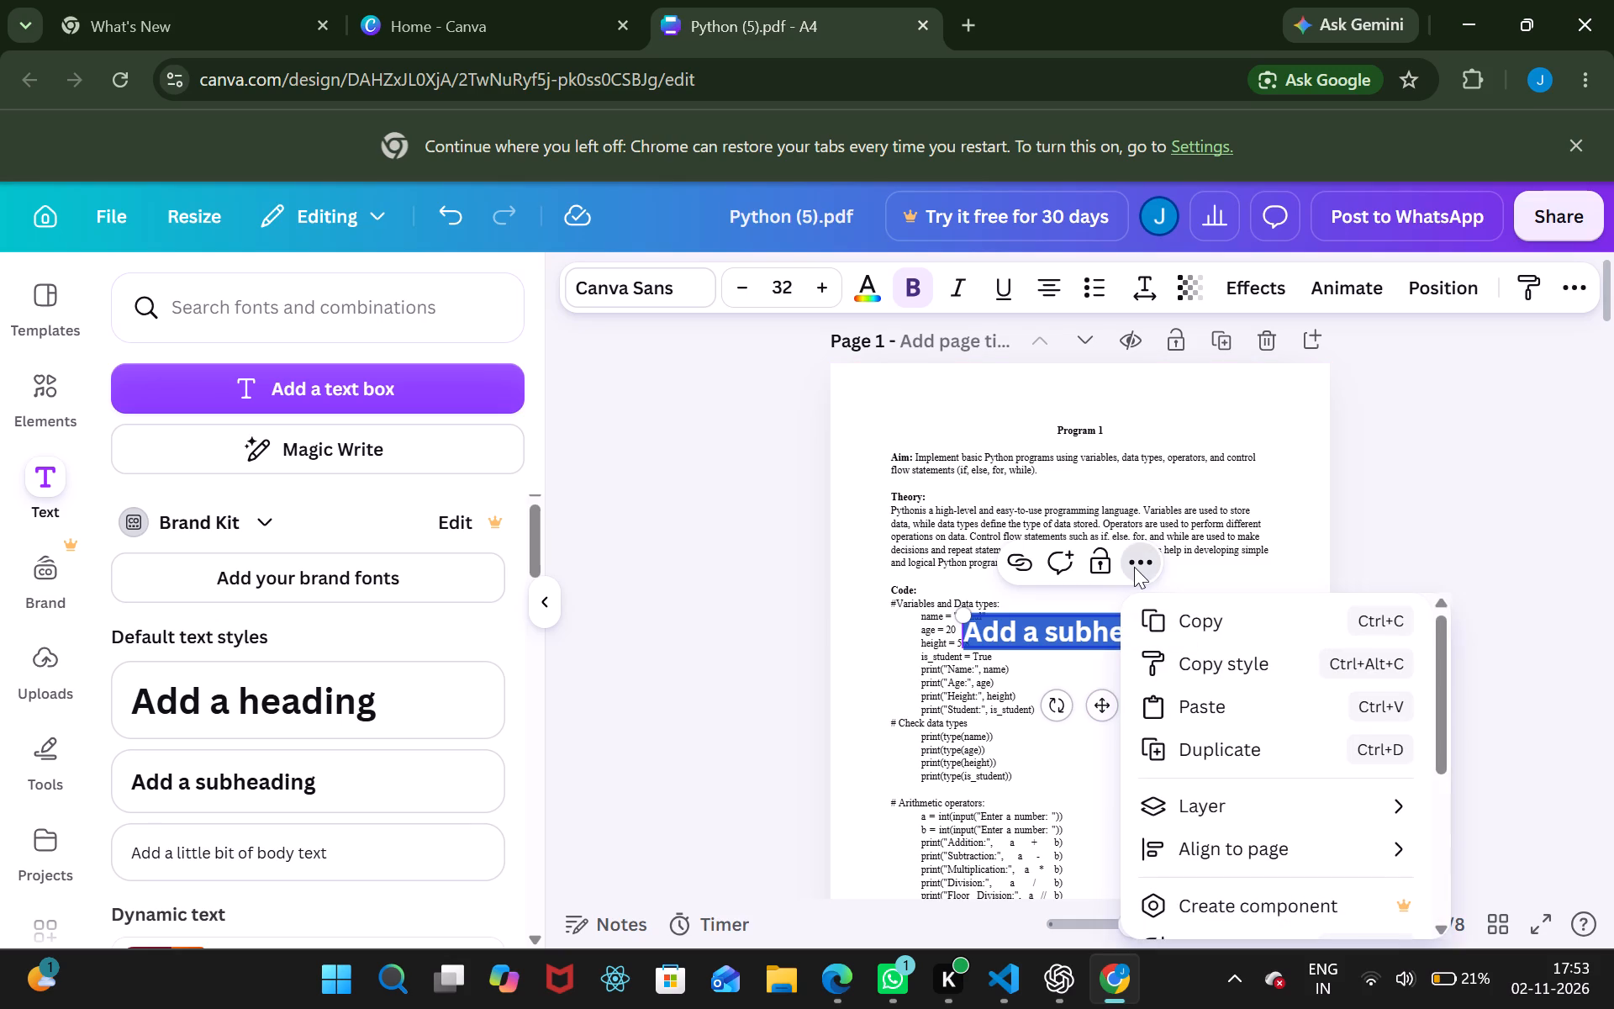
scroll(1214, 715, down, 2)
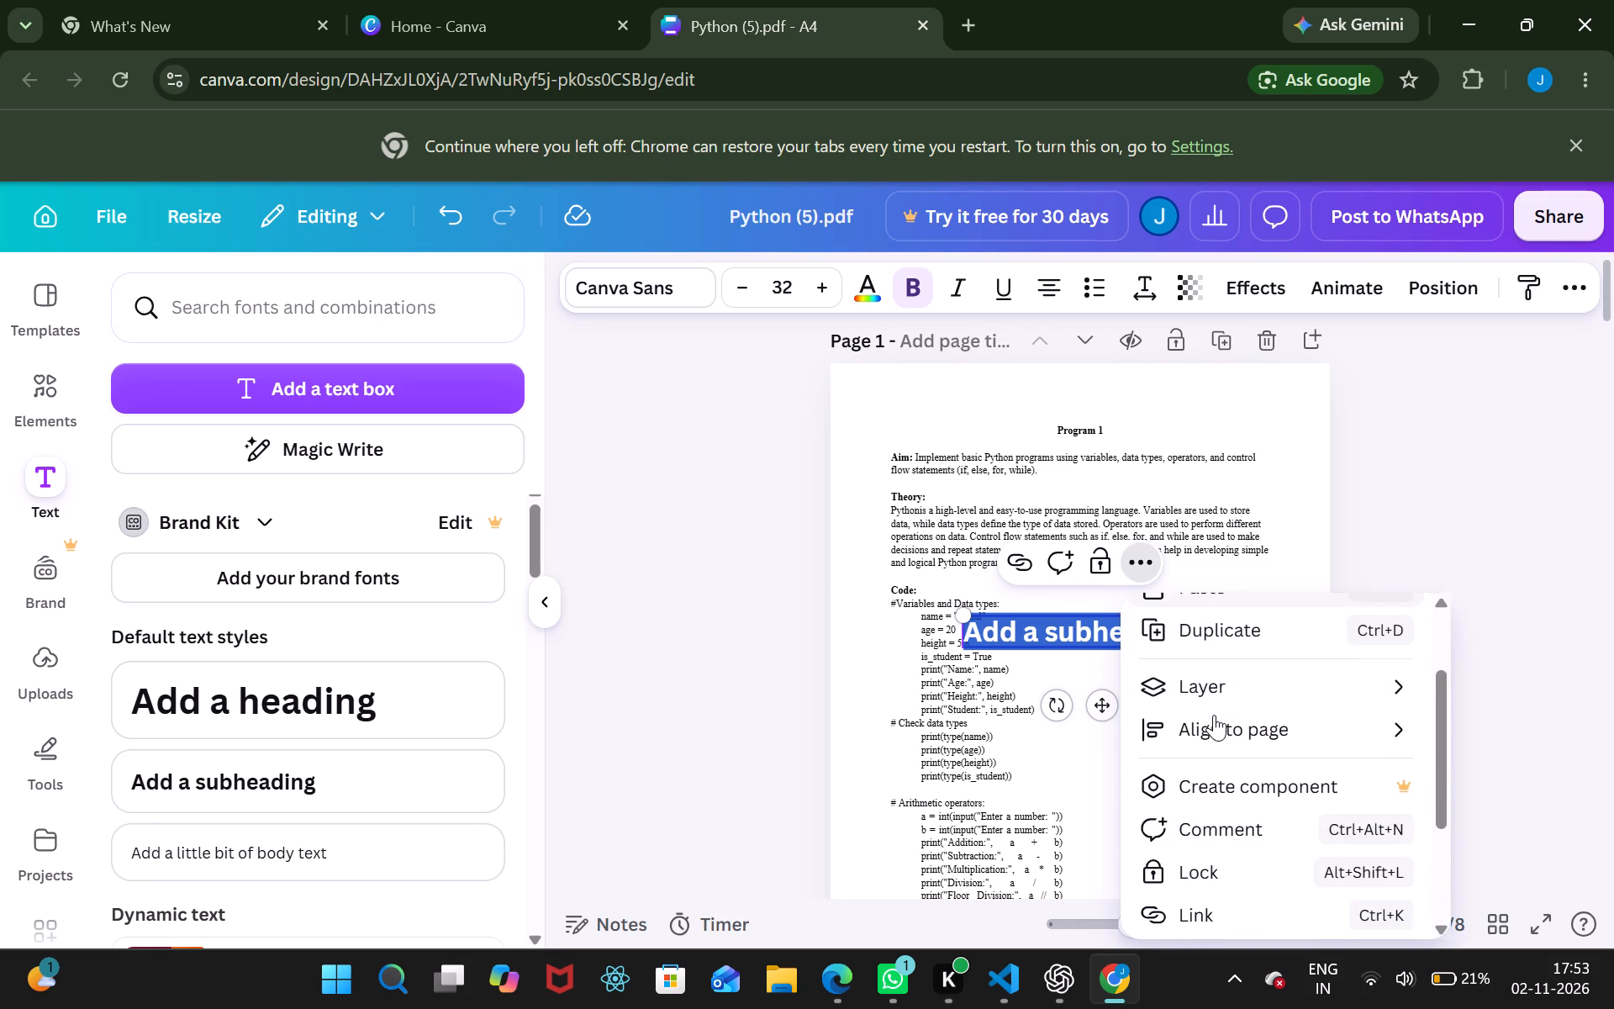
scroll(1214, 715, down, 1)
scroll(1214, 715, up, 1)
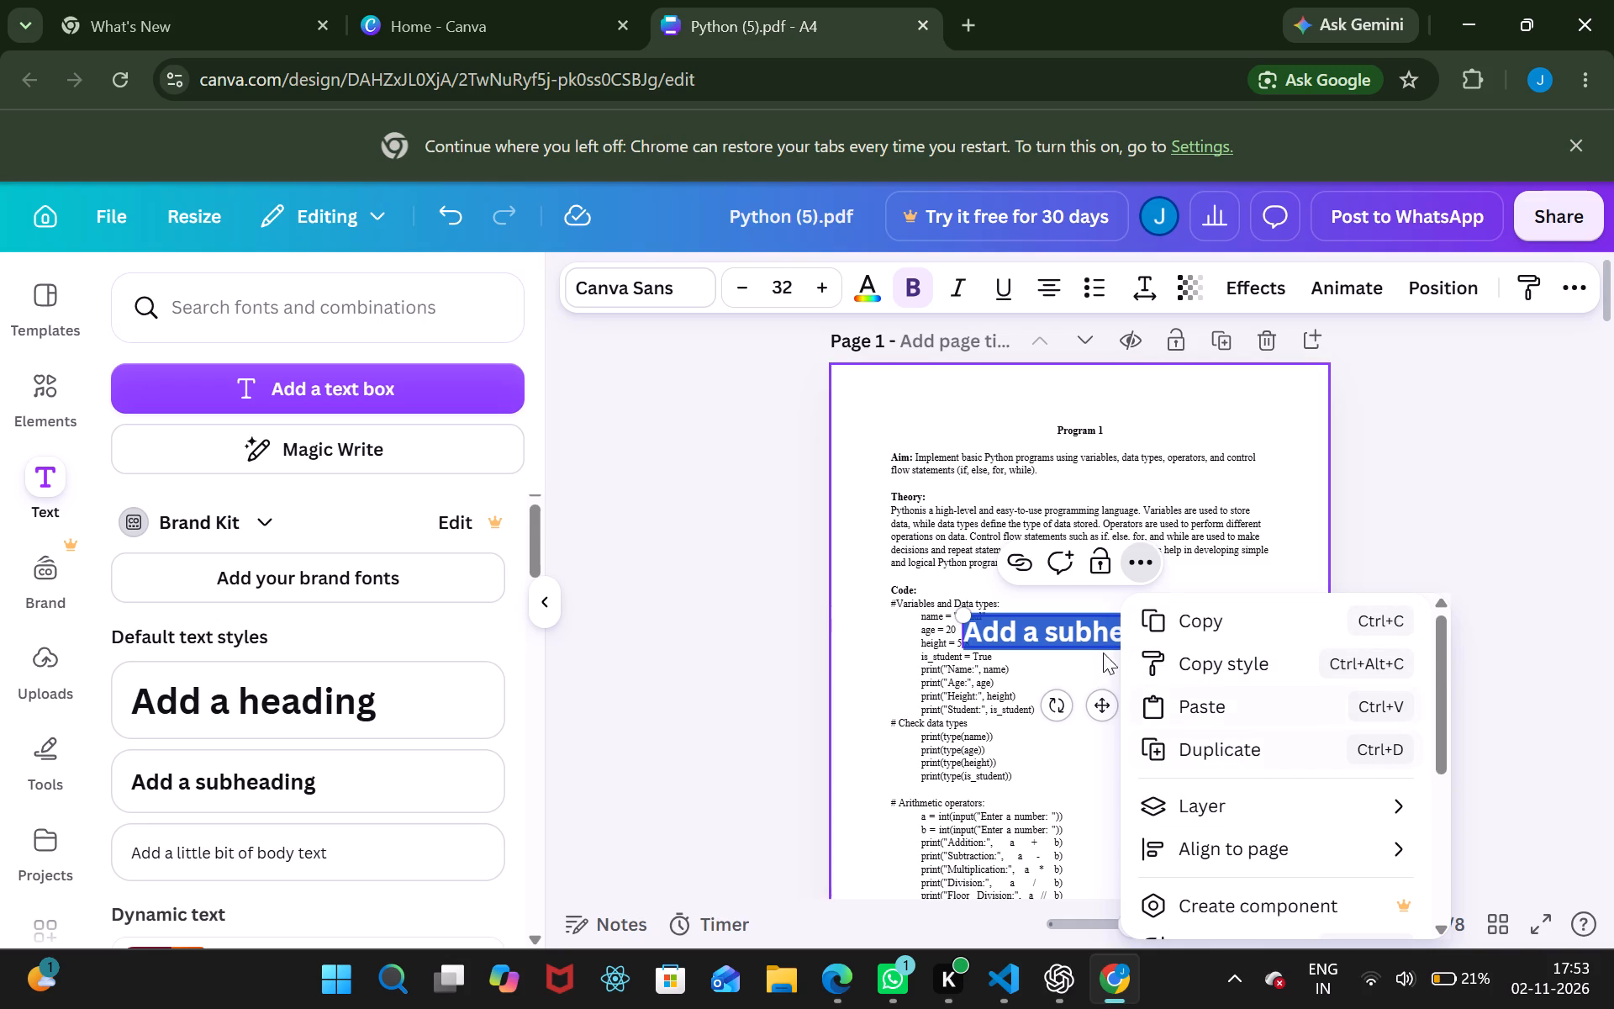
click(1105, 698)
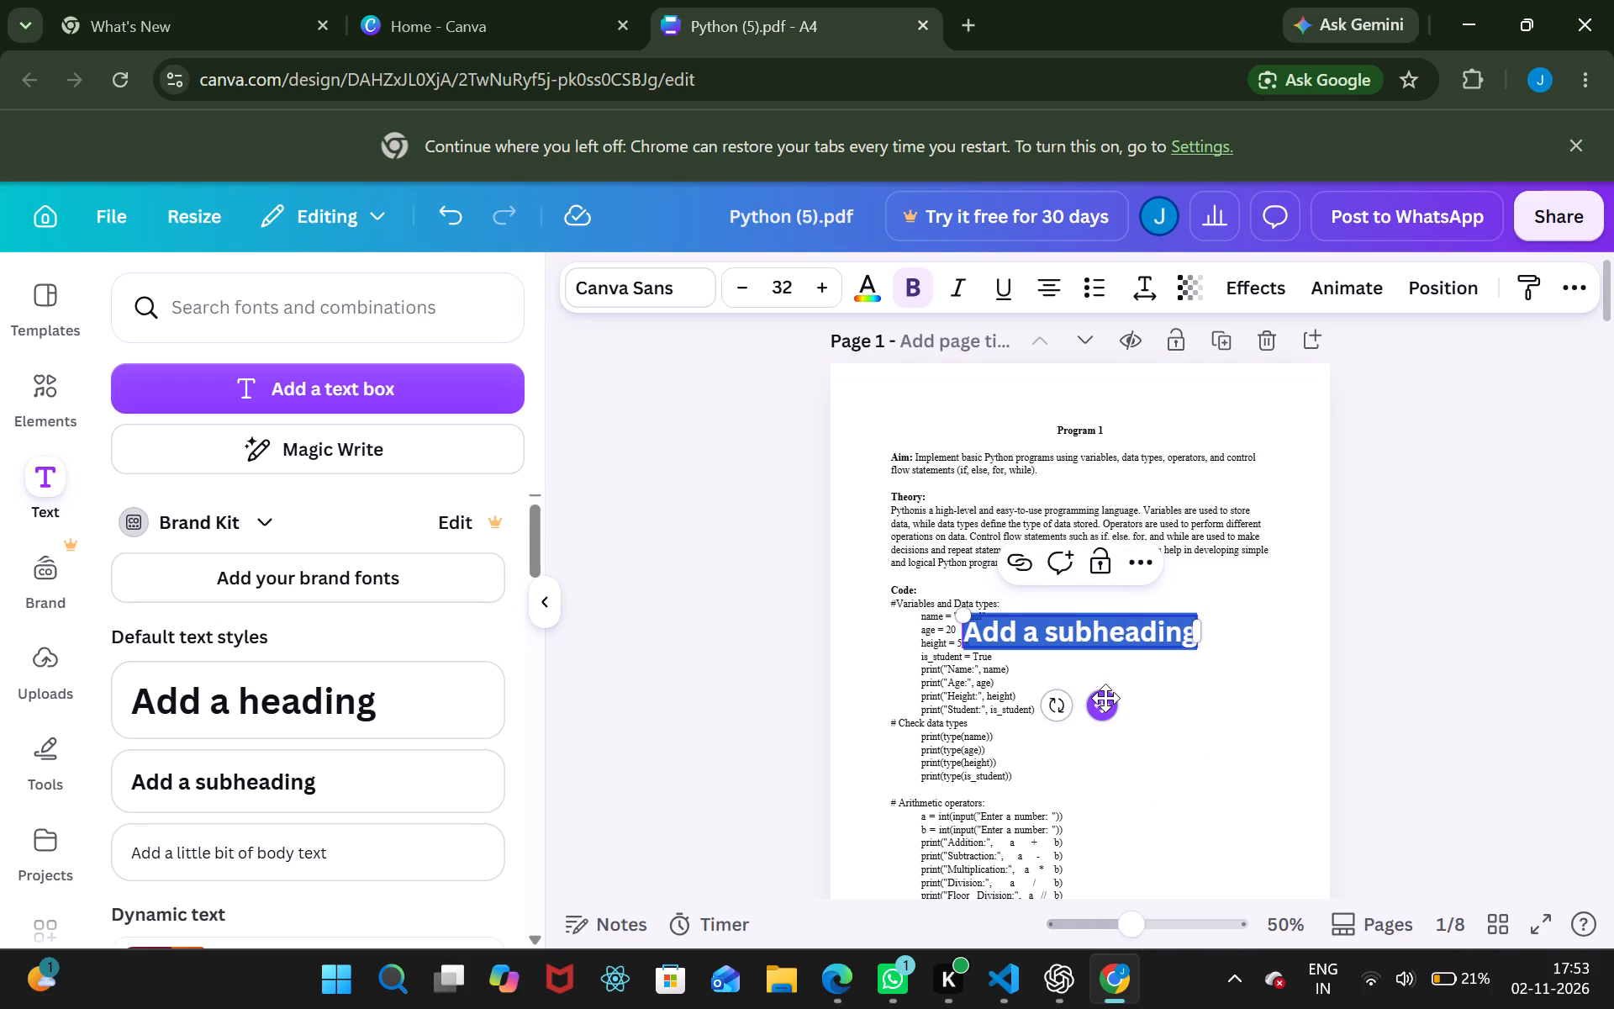
Delete all the placeholder text in the new subheading box on page 1.
scroll(1105, 698, down, 1)
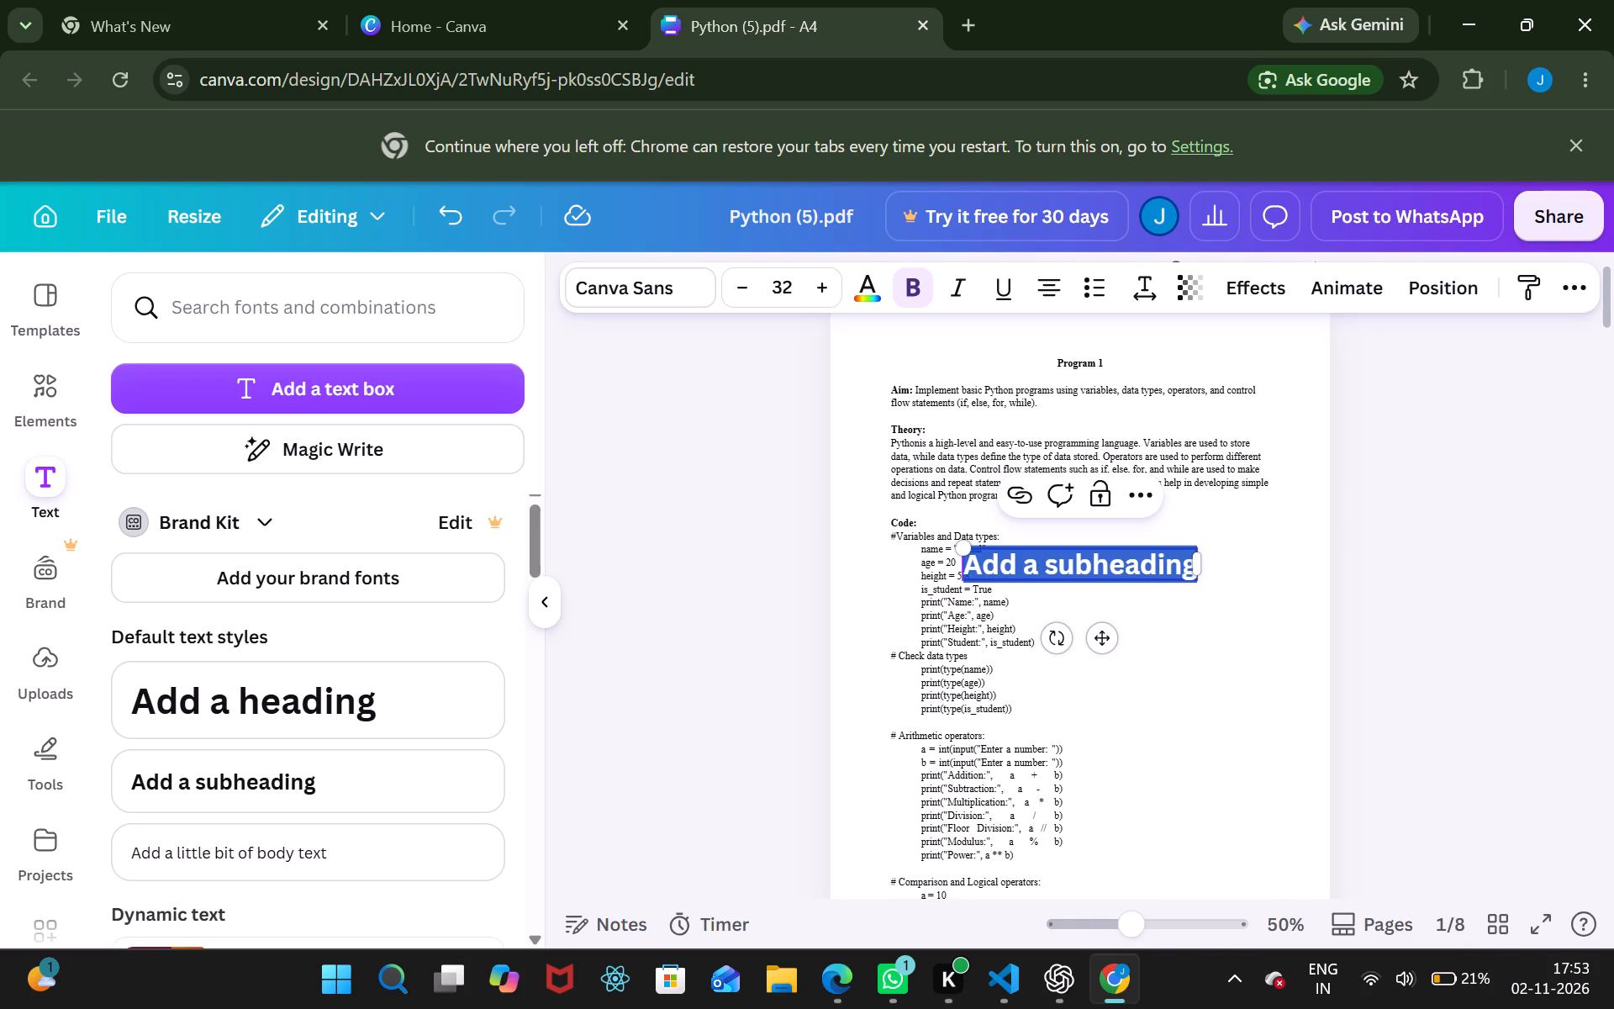
click(1136, 555)
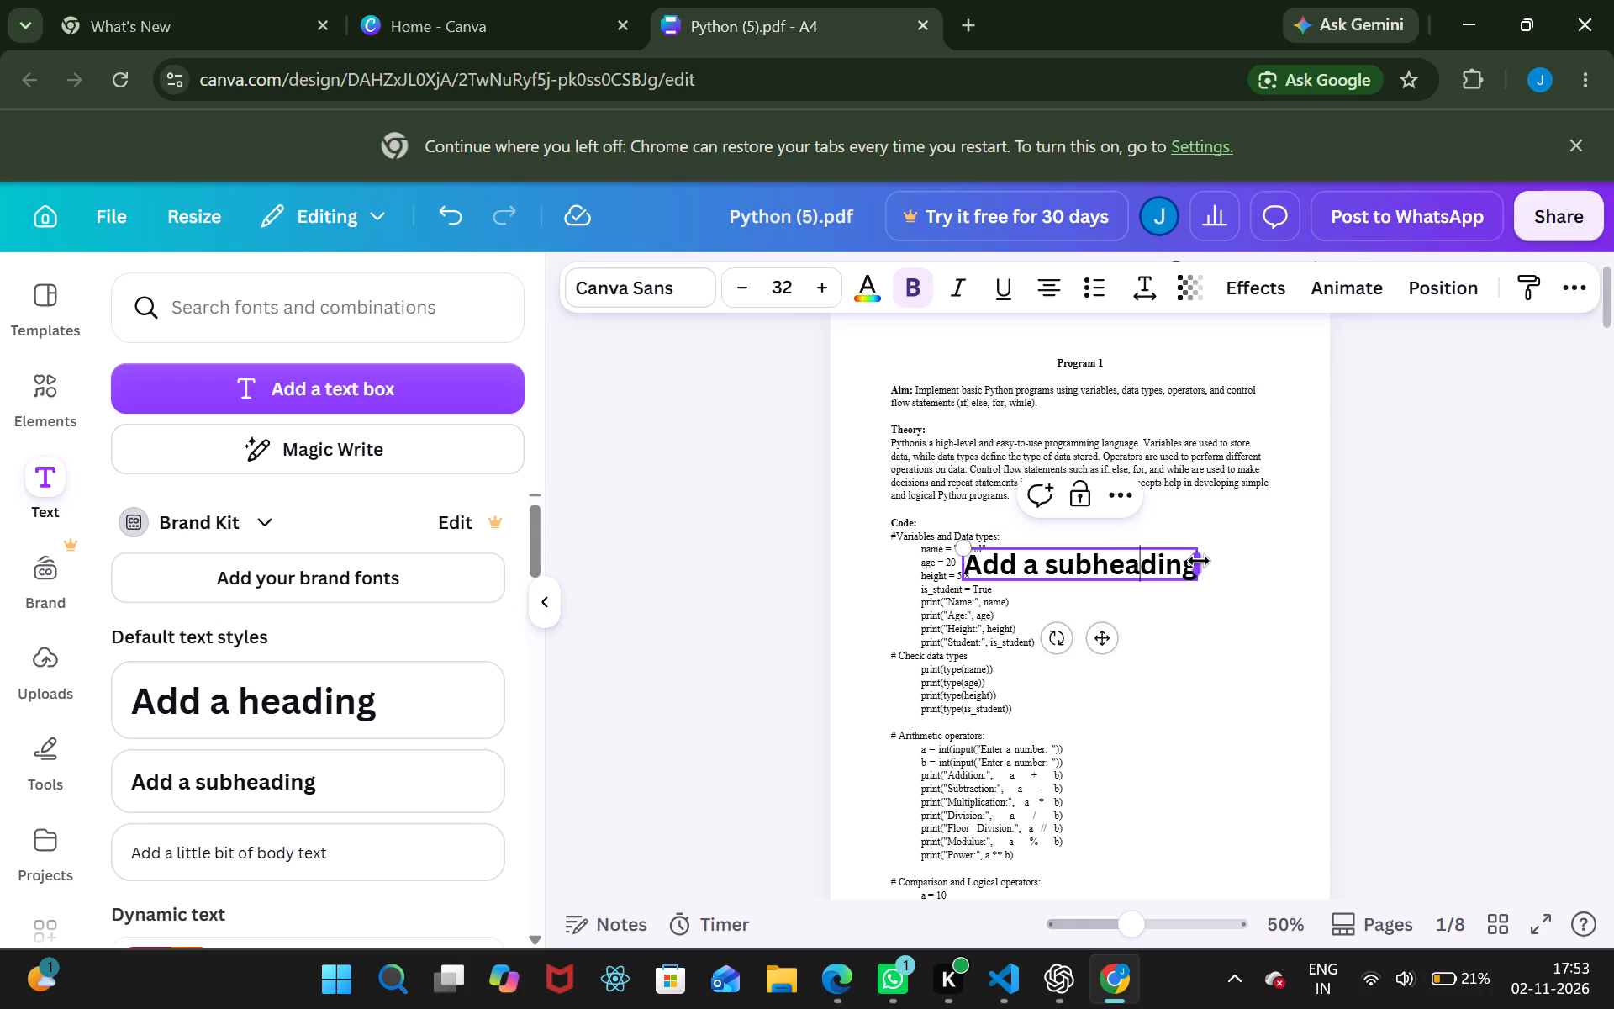
scroll(1192, 573, left, 1)
key(Right)
key(Right)
key(Right)
key(Right)
key(Right)
key(Right)
key(Right)
key(Right)
key(Right)
key(Right)
key(Right)
key(Right)
key(Right)
key(Right)
key(Right)
key(Right)
key(Right)
key(Right)
key(Right)
key(Right)
key(BackSpace)
key(BackSpace)
key(BackSpace)
key(BackSpace)
key(BackSpace)
key(BackSpace)
key(BackSpace)
key(BackSpace)
key(BackSpace)
key(BackSpace)
key(BackSpace)
key(BackSpace)
key(BackSpace)
key(BackSpace)
key(BackSpace)
key(BackSpace)
key(BackSpace)
key(BackSpace)
key(BackSpace)
key(BackSpace)
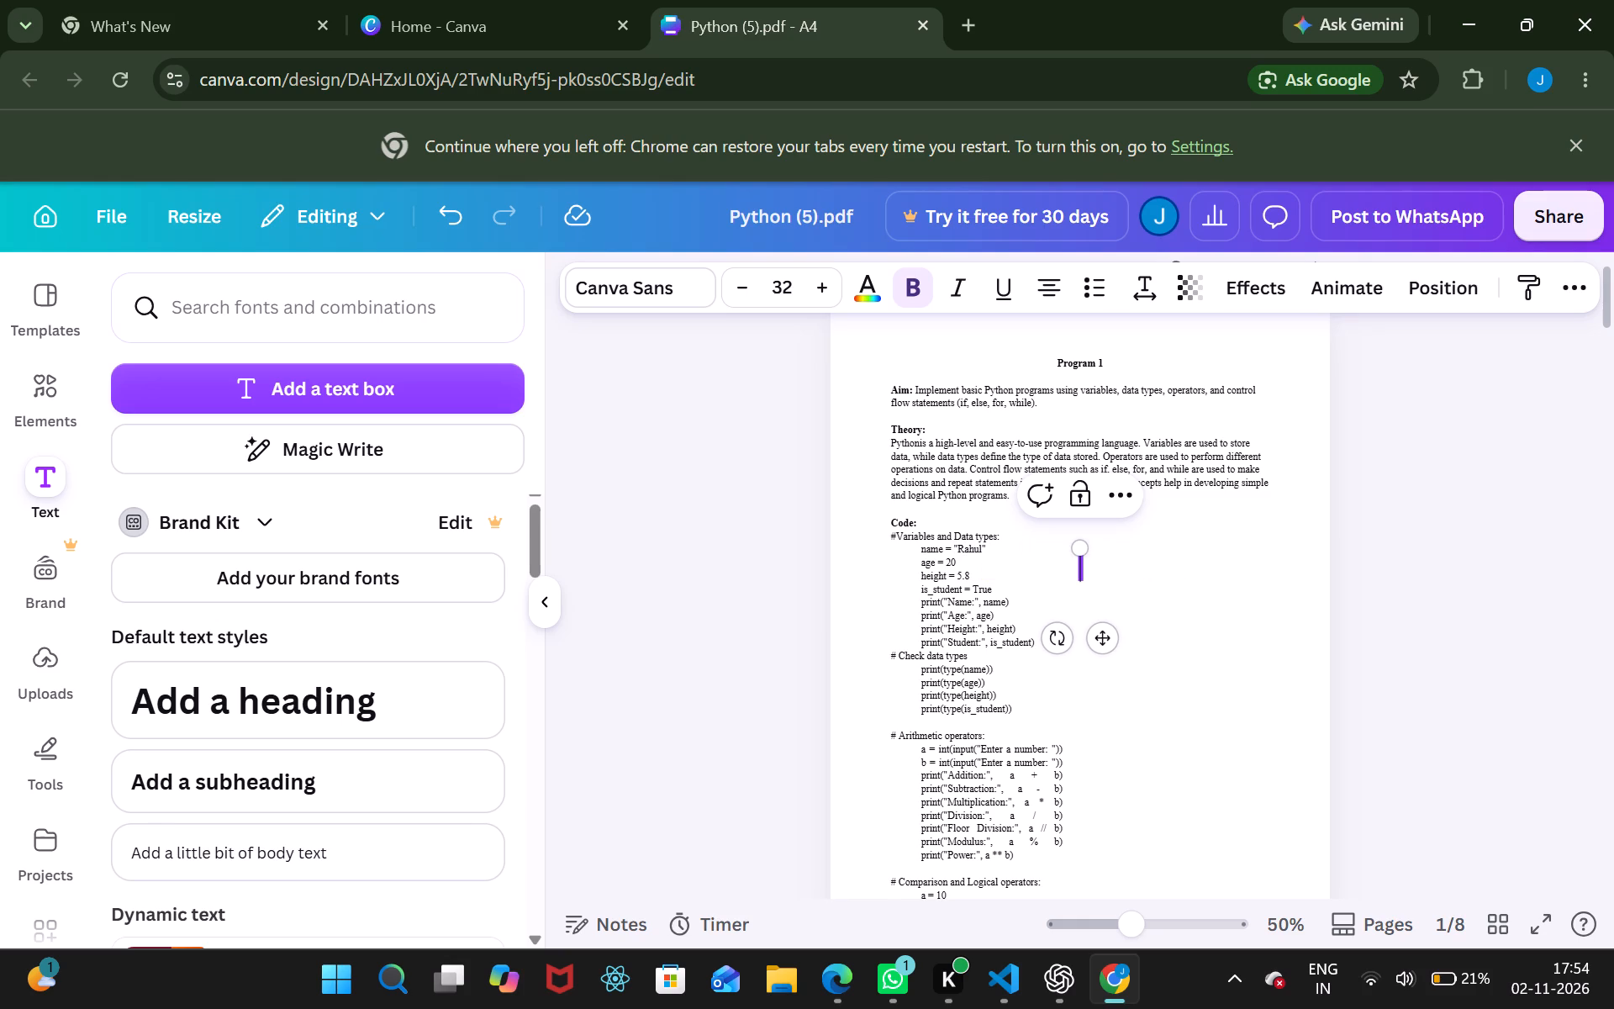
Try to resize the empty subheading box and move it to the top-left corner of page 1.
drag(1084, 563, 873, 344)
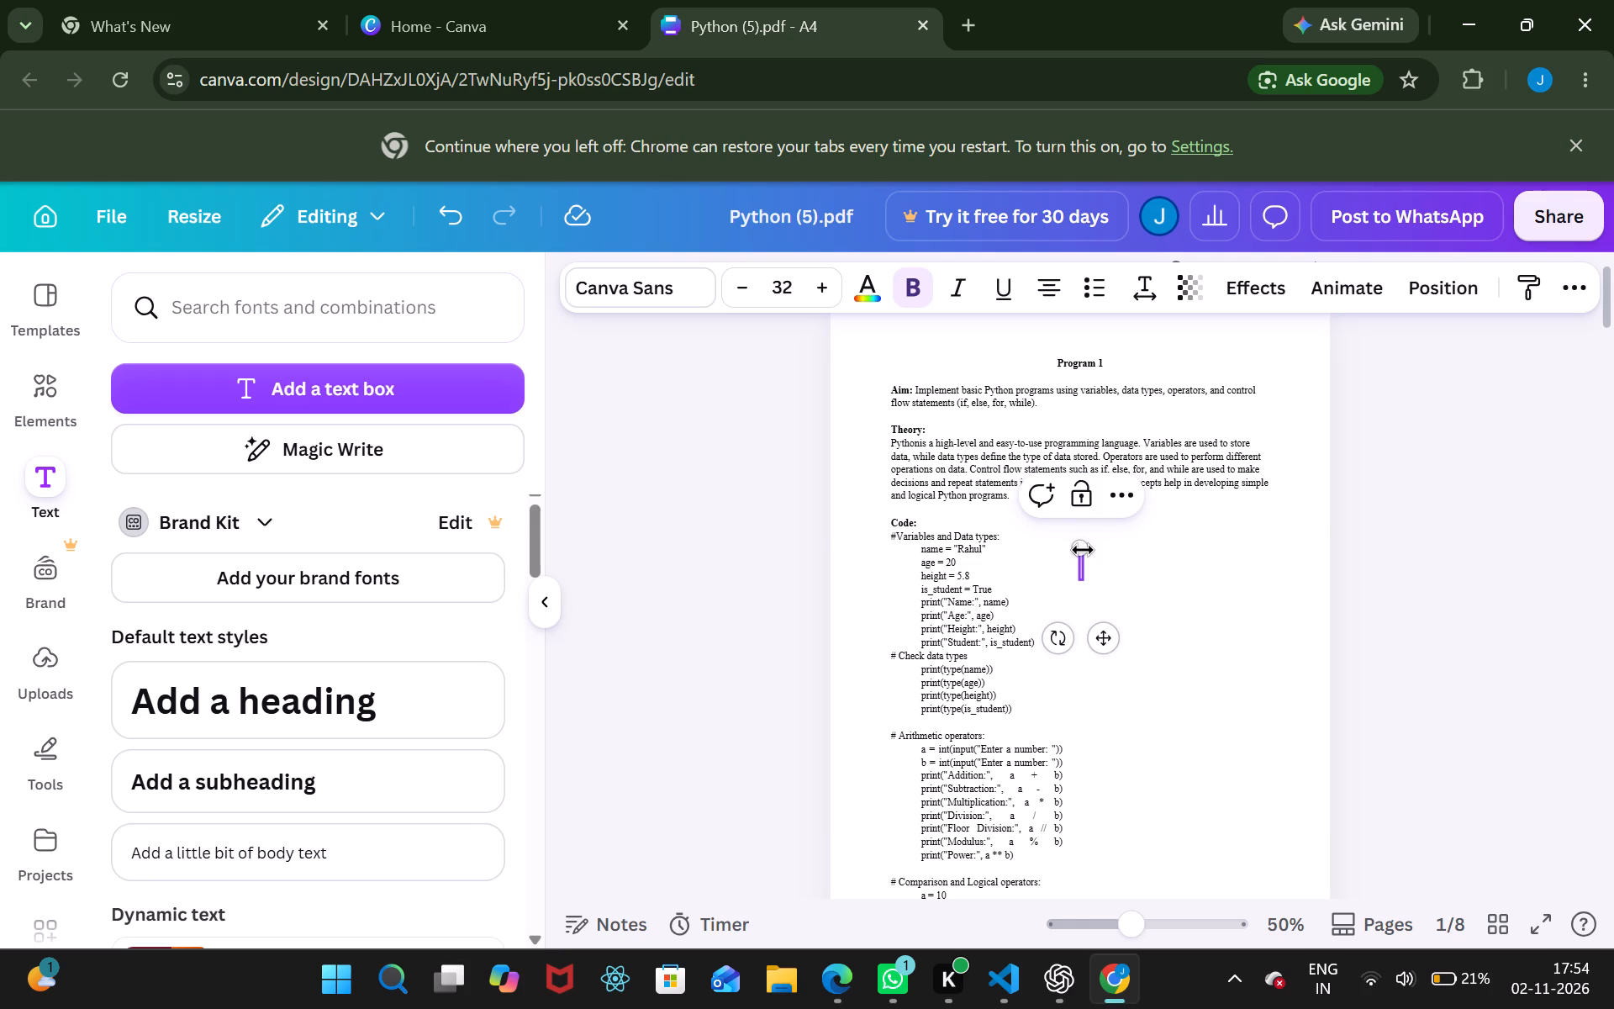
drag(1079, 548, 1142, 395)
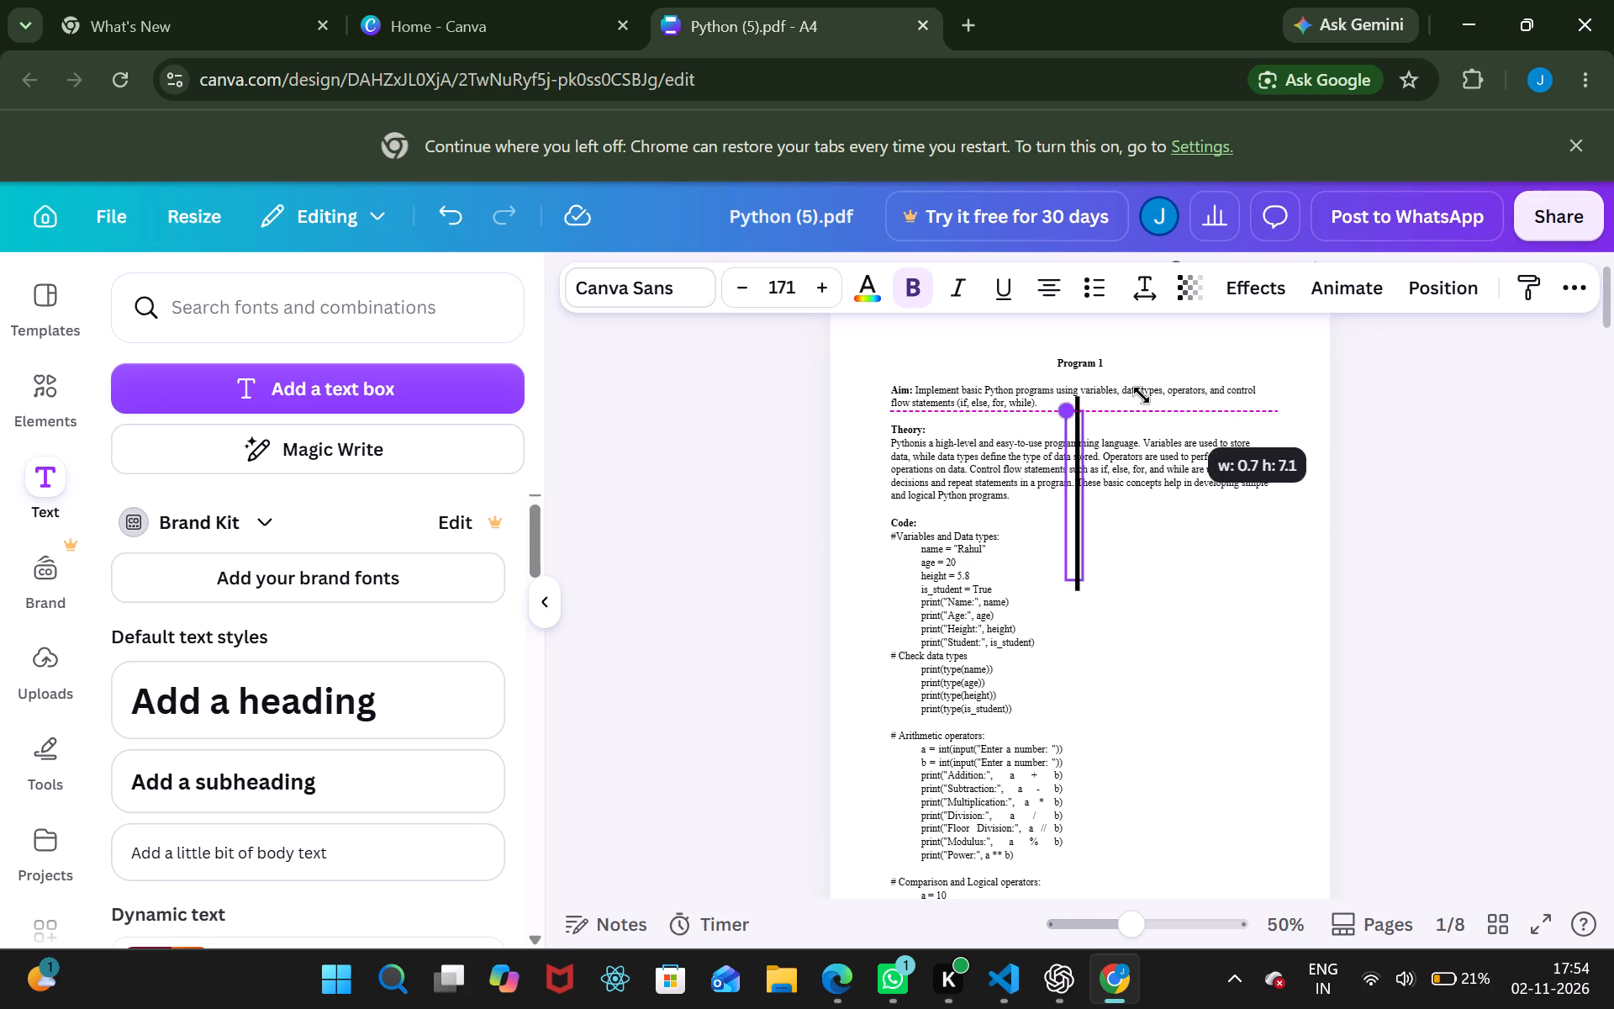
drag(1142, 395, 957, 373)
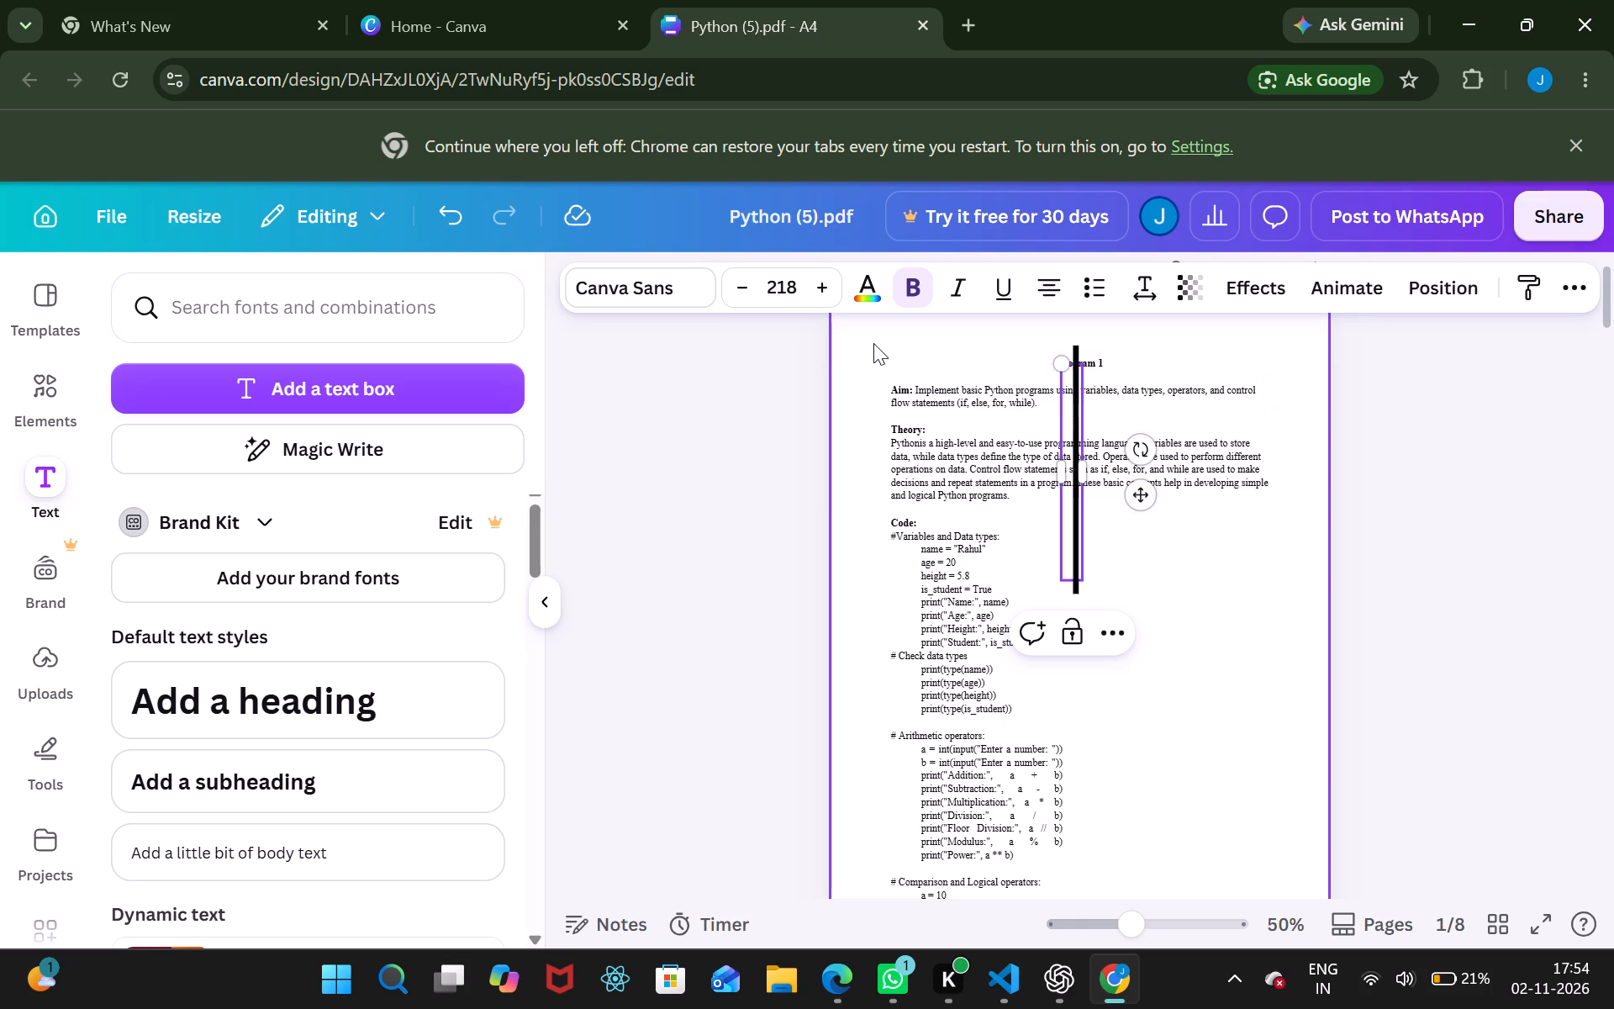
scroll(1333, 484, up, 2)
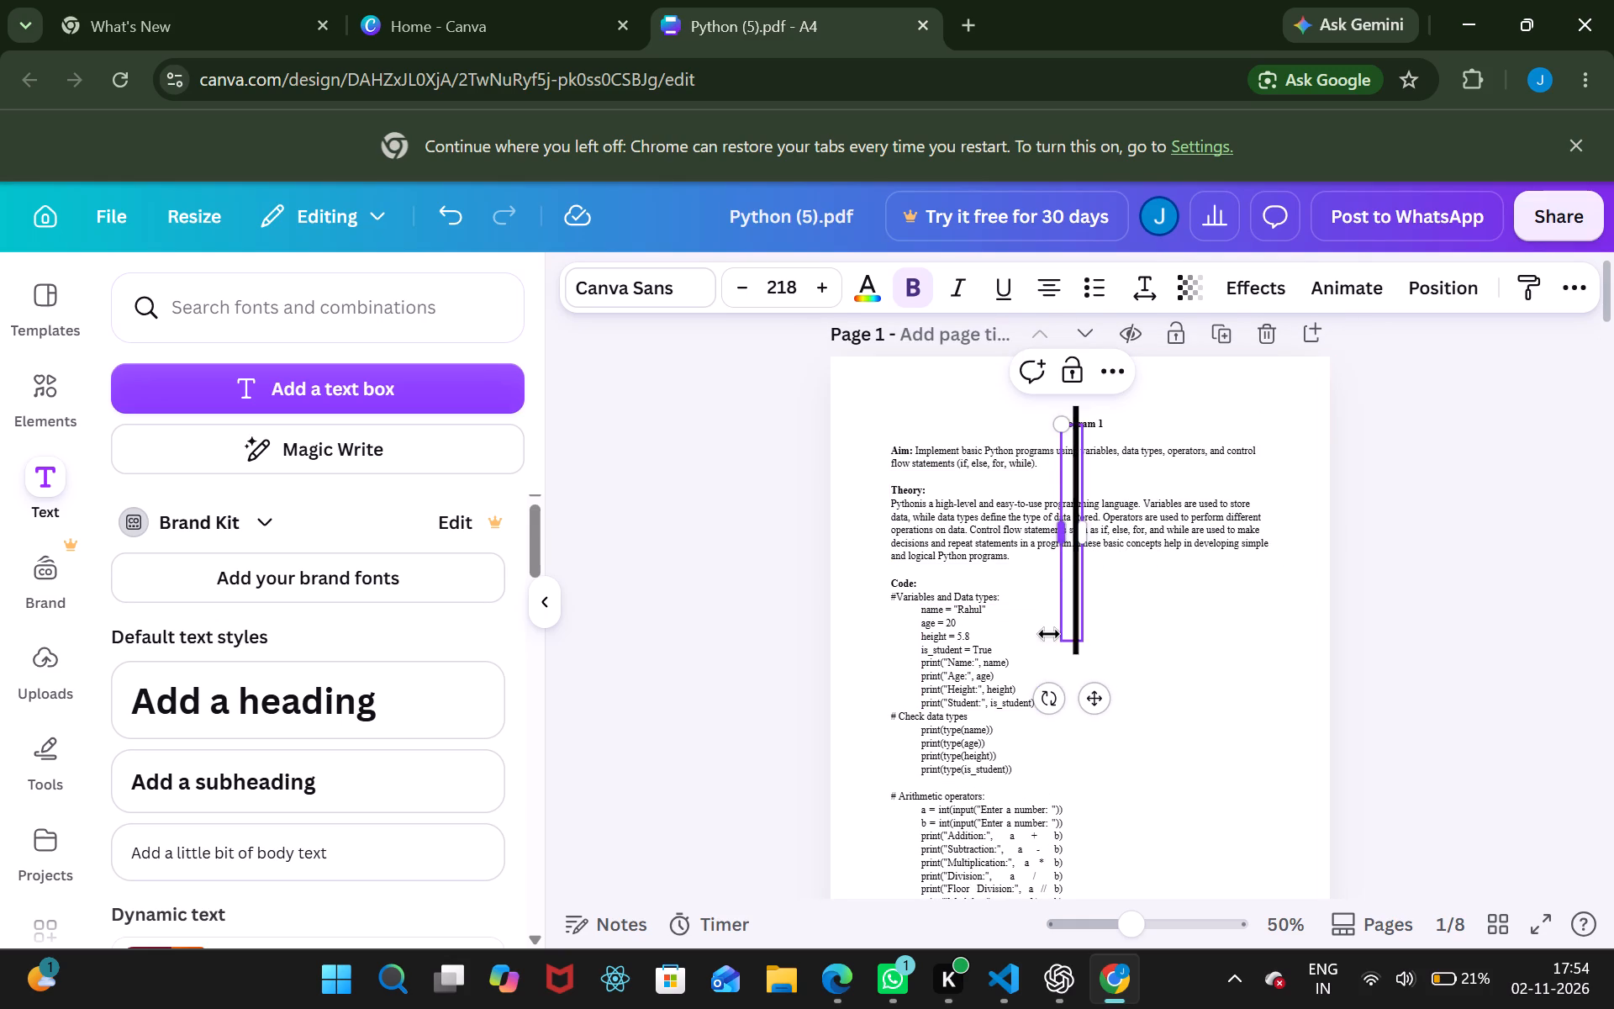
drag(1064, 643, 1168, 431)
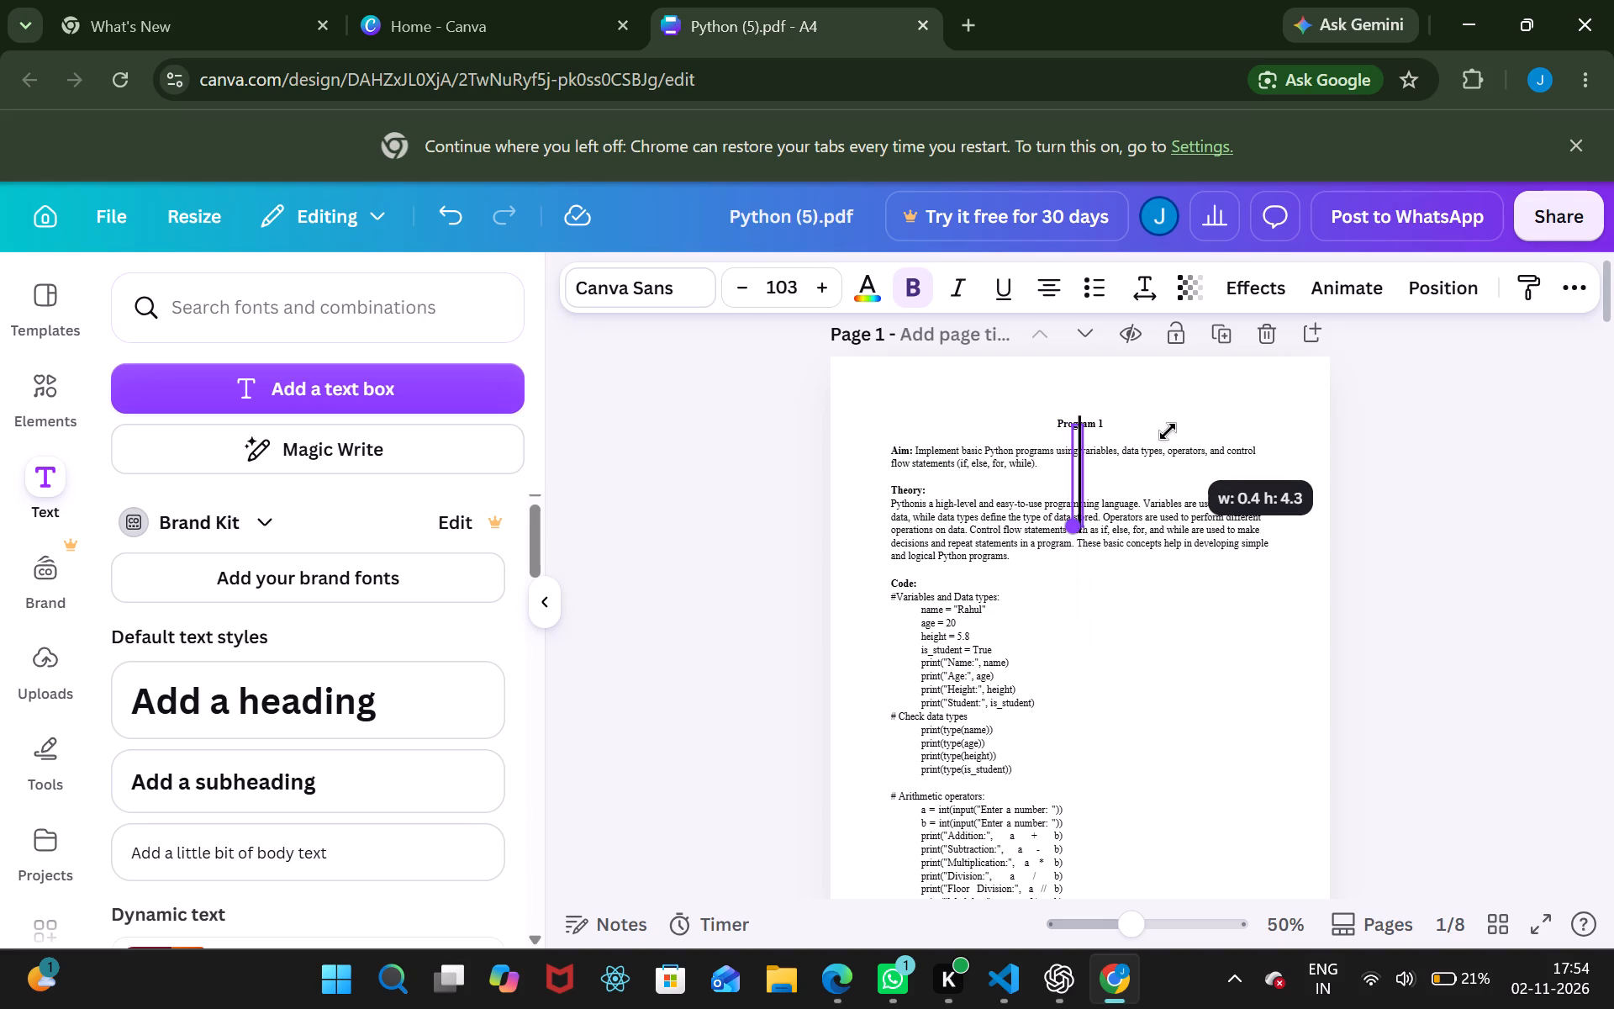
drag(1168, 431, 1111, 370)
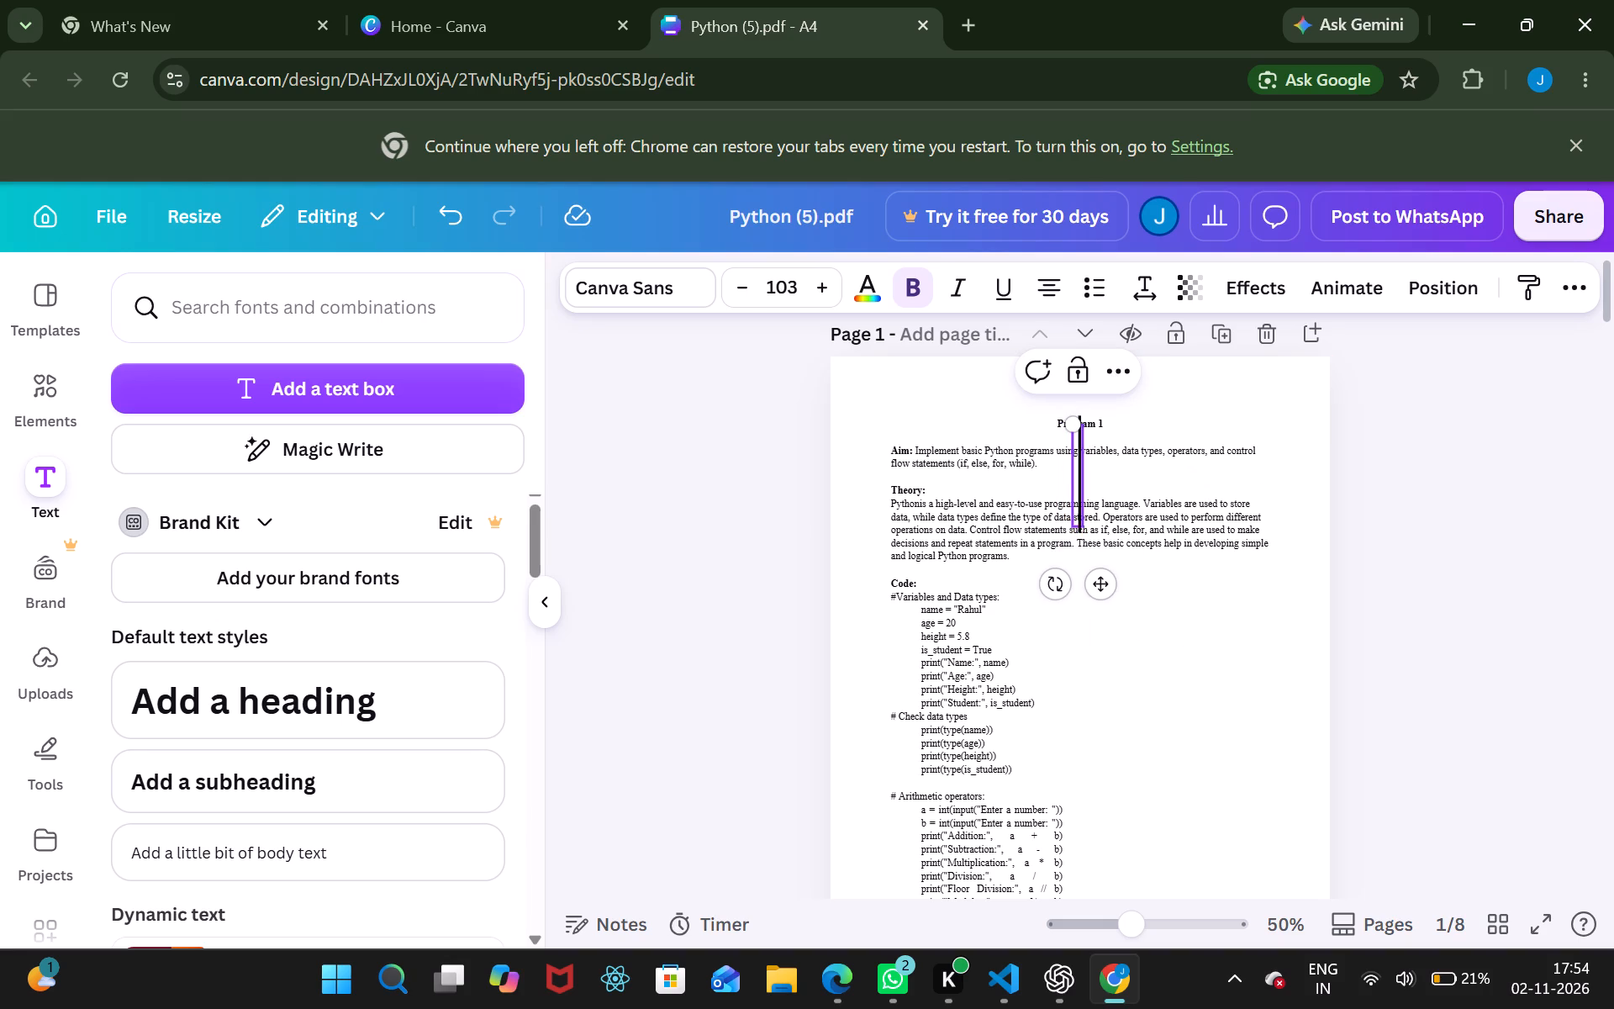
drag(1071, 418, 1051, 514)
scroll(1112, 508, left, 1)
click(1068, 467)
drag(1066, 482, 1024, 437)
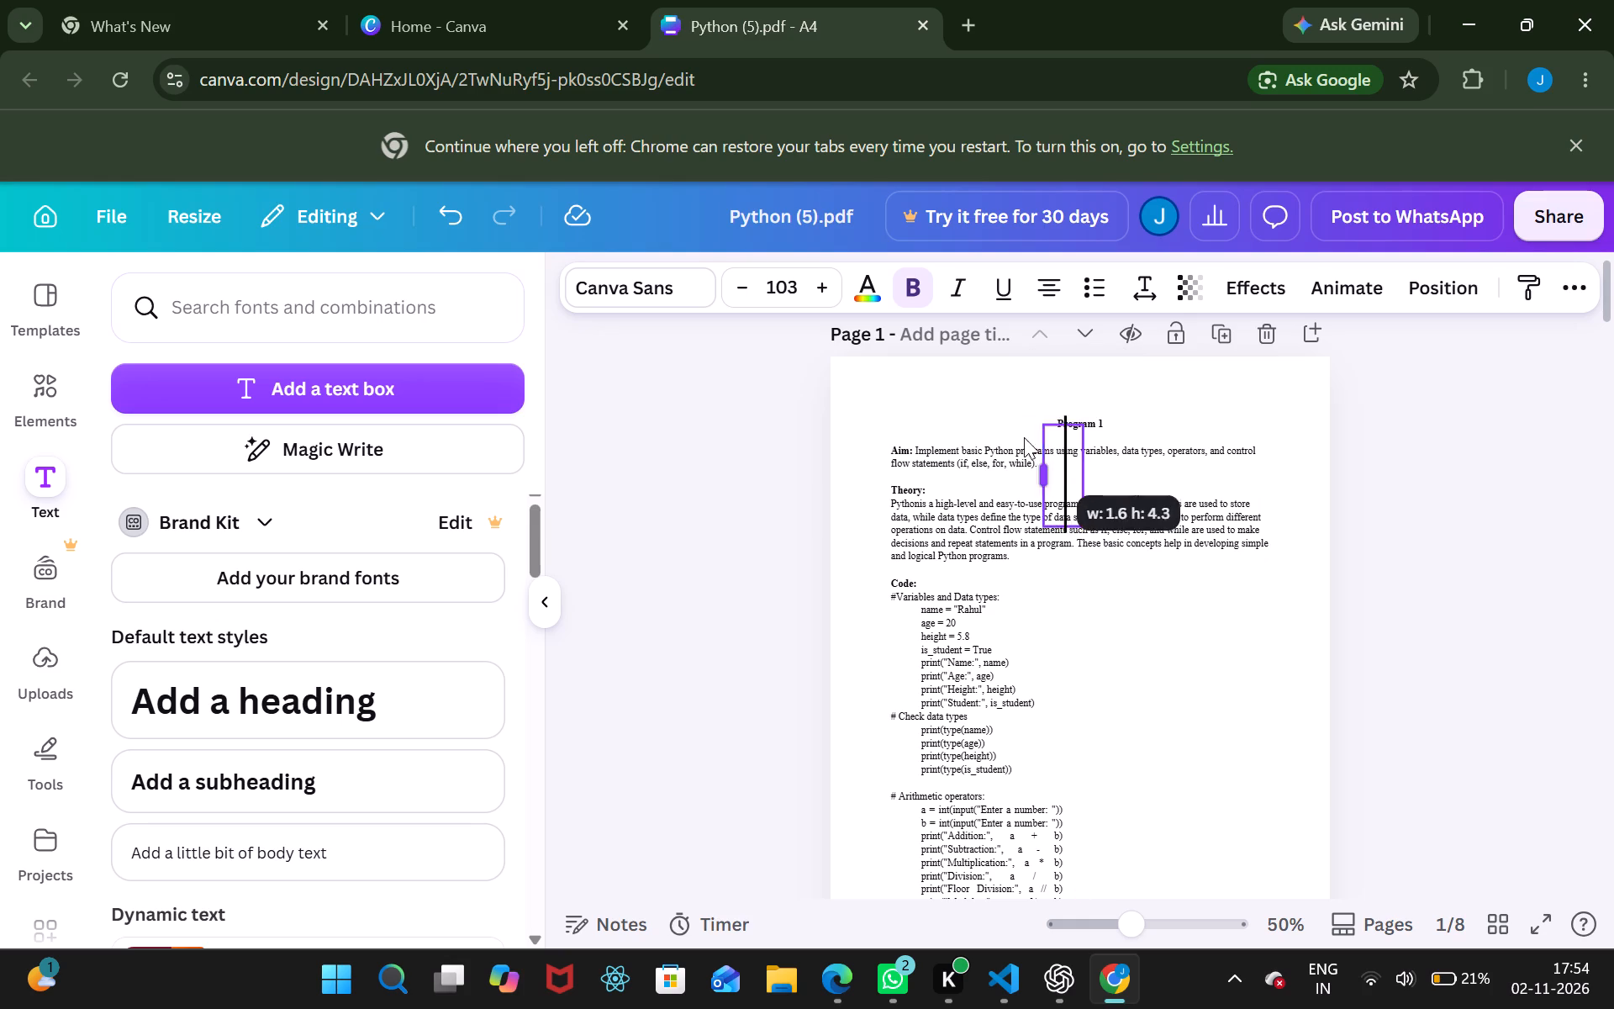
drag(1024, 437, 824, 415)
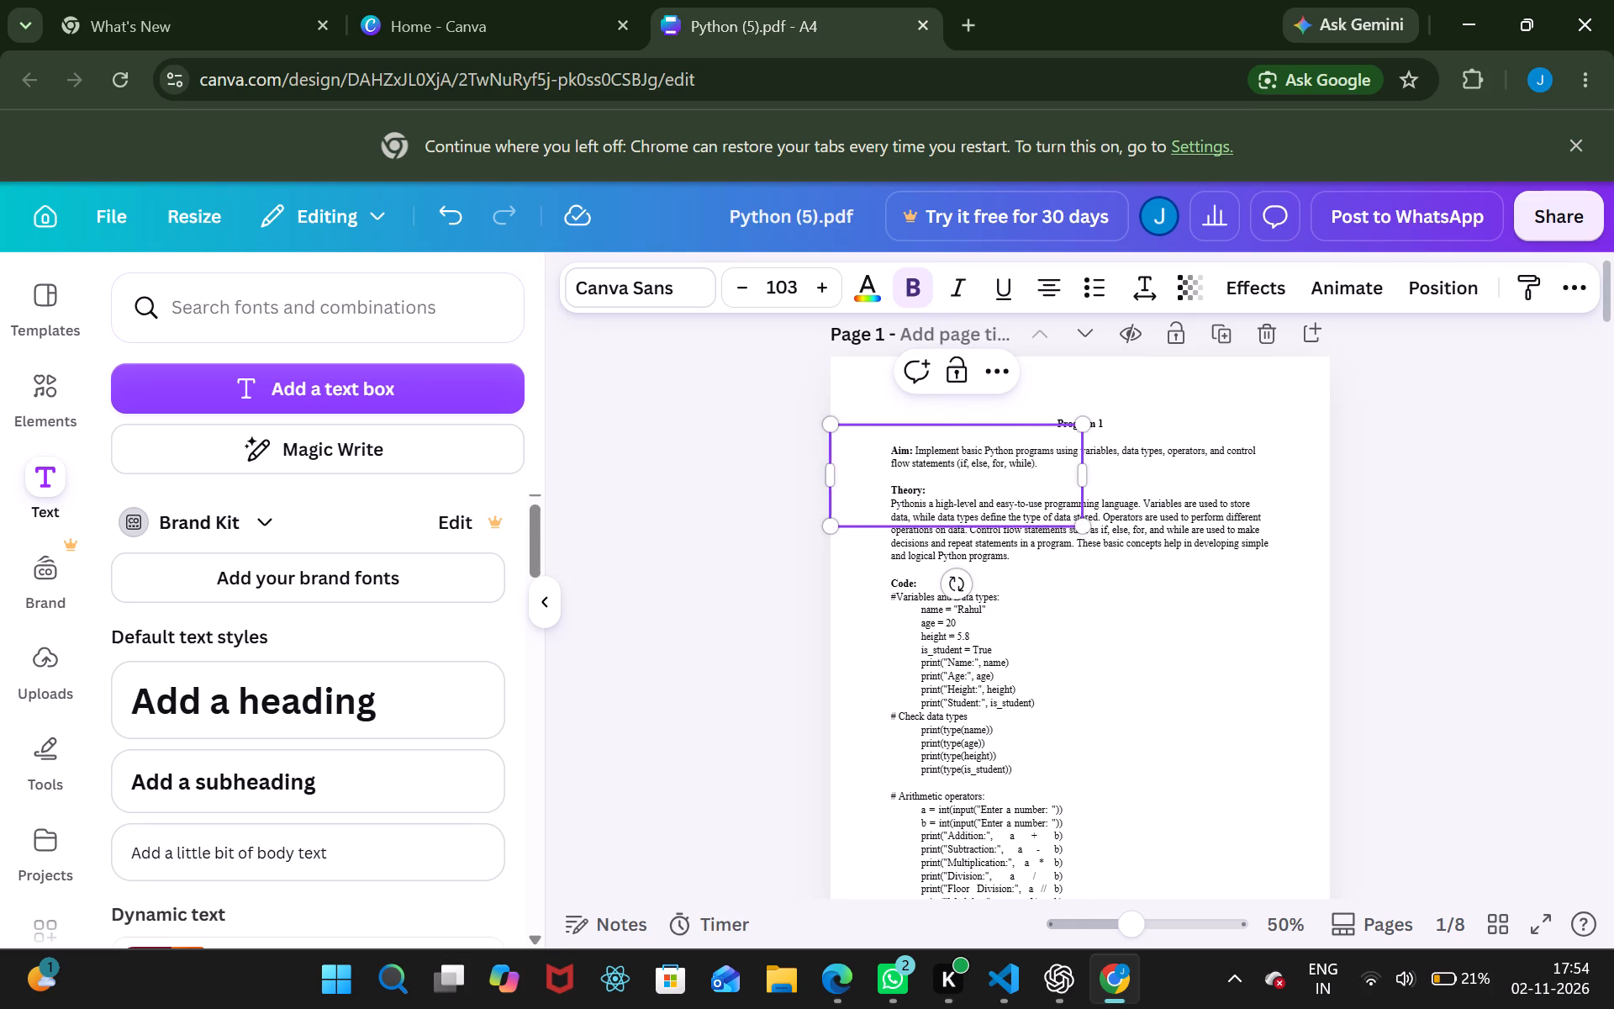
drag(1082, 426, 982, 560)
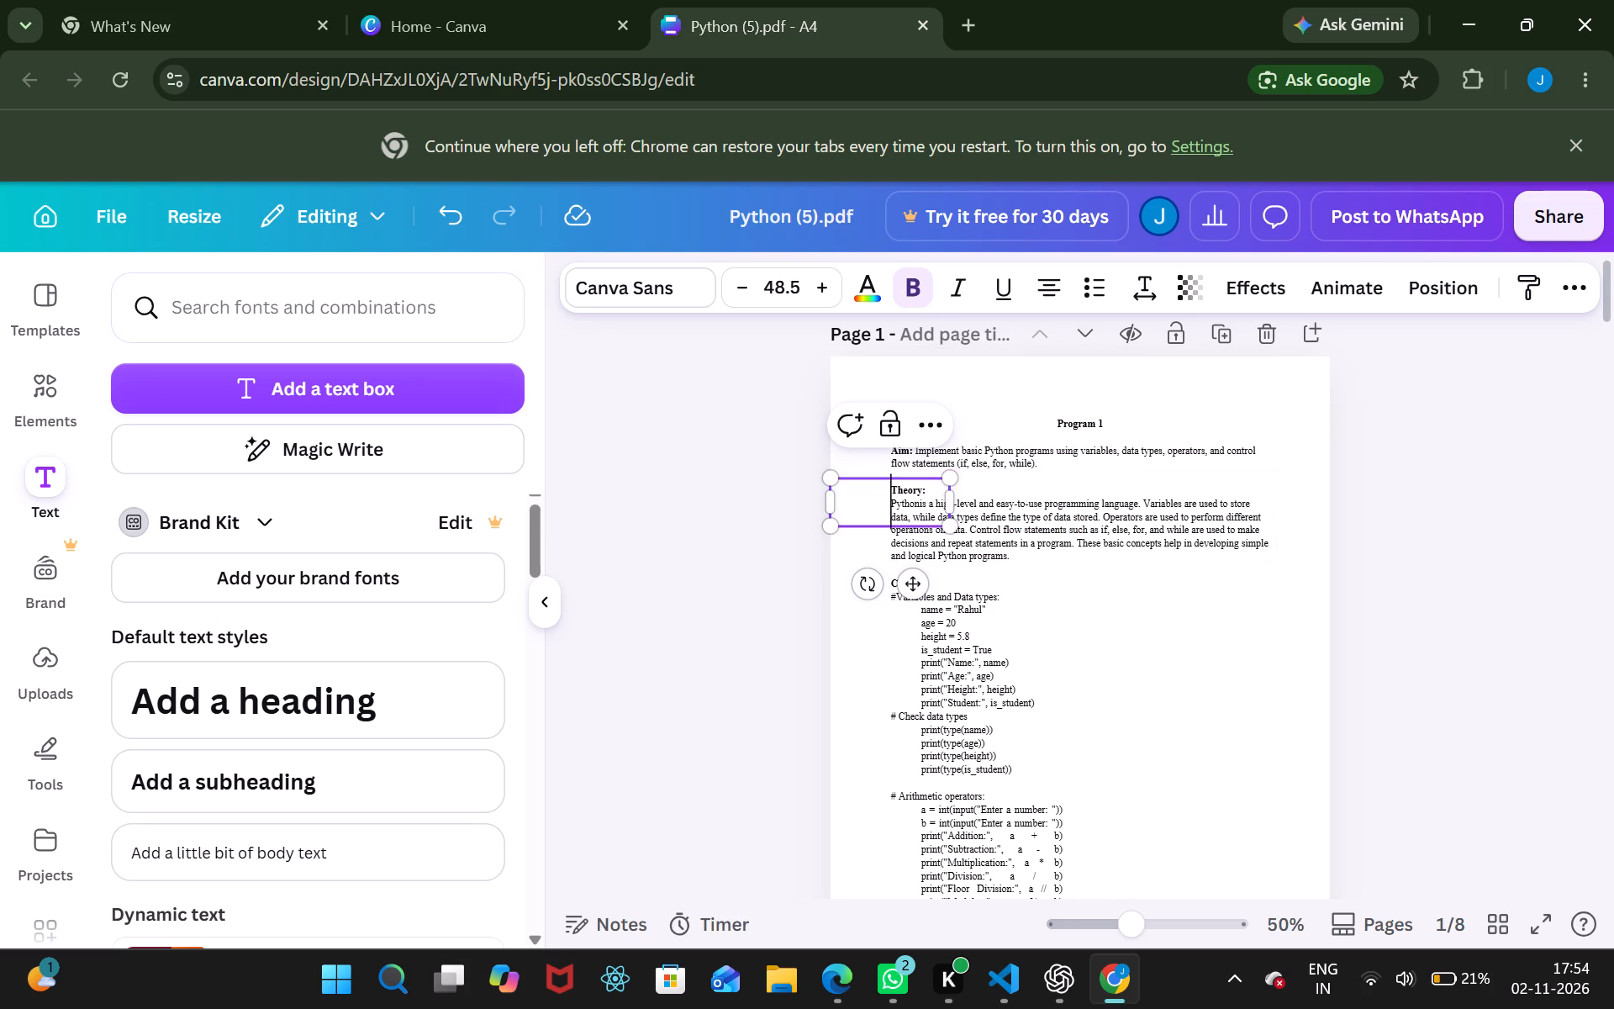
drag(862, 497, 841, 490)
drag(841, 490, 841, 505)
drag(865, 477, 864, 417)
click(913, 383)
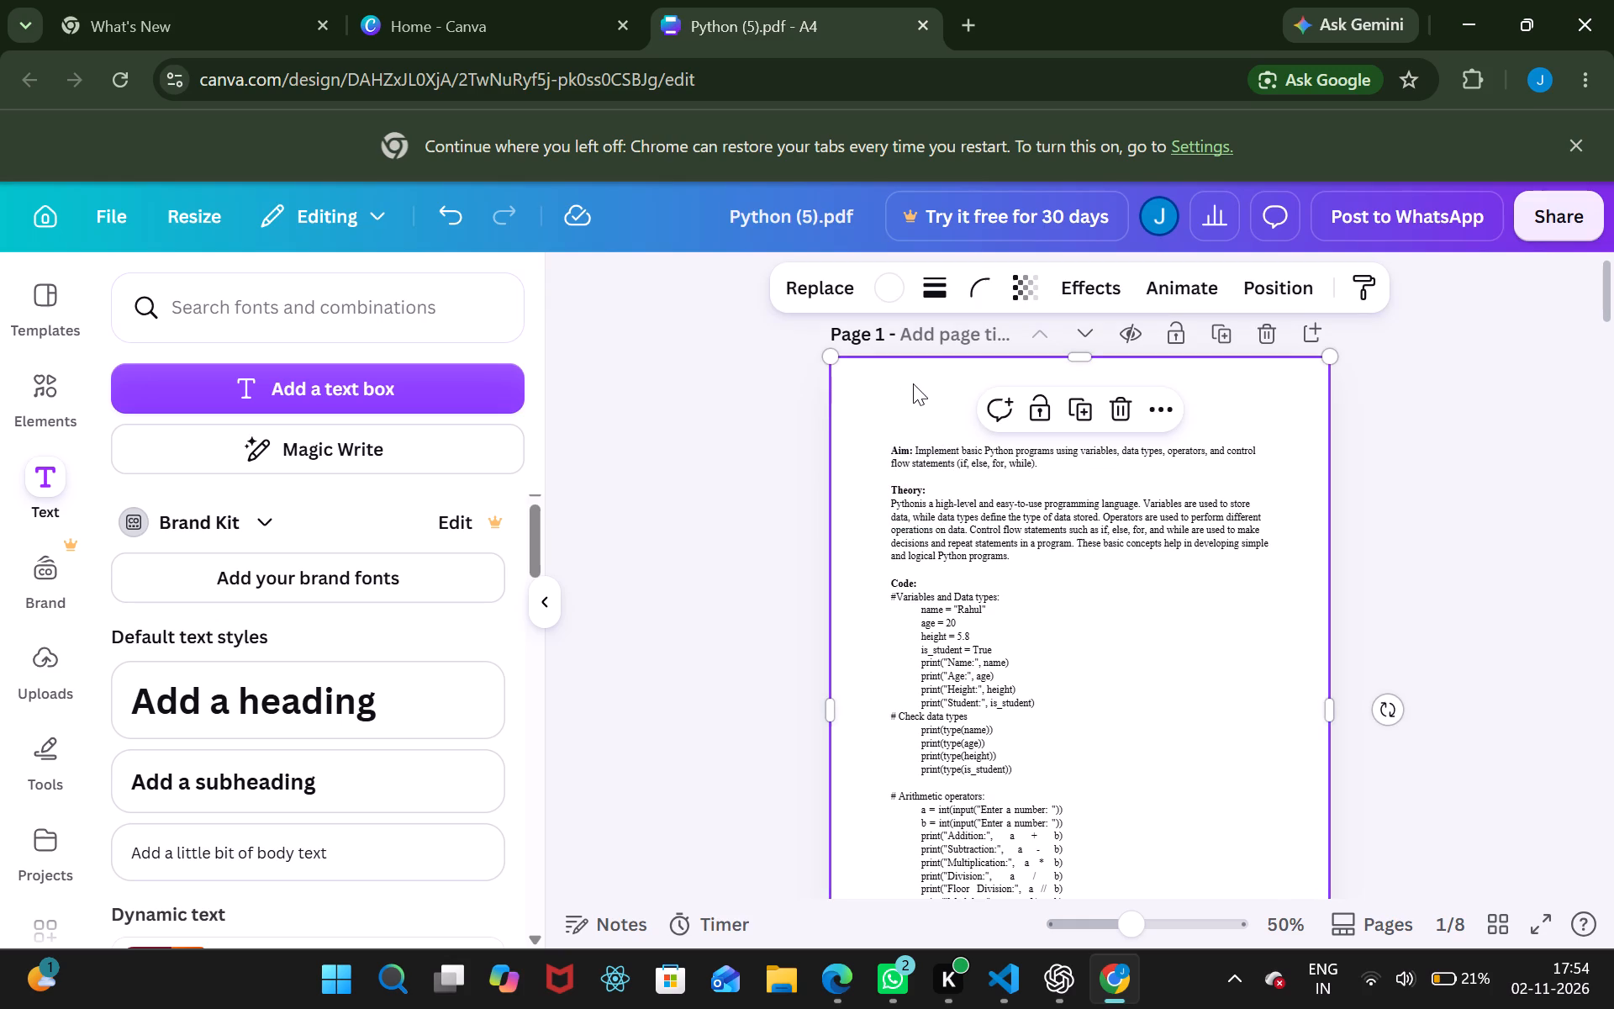
Add a body text box to page 1 from the default text styles.
click(651, 761)
scroll(304, 761, up, 1)
click(299, 854)
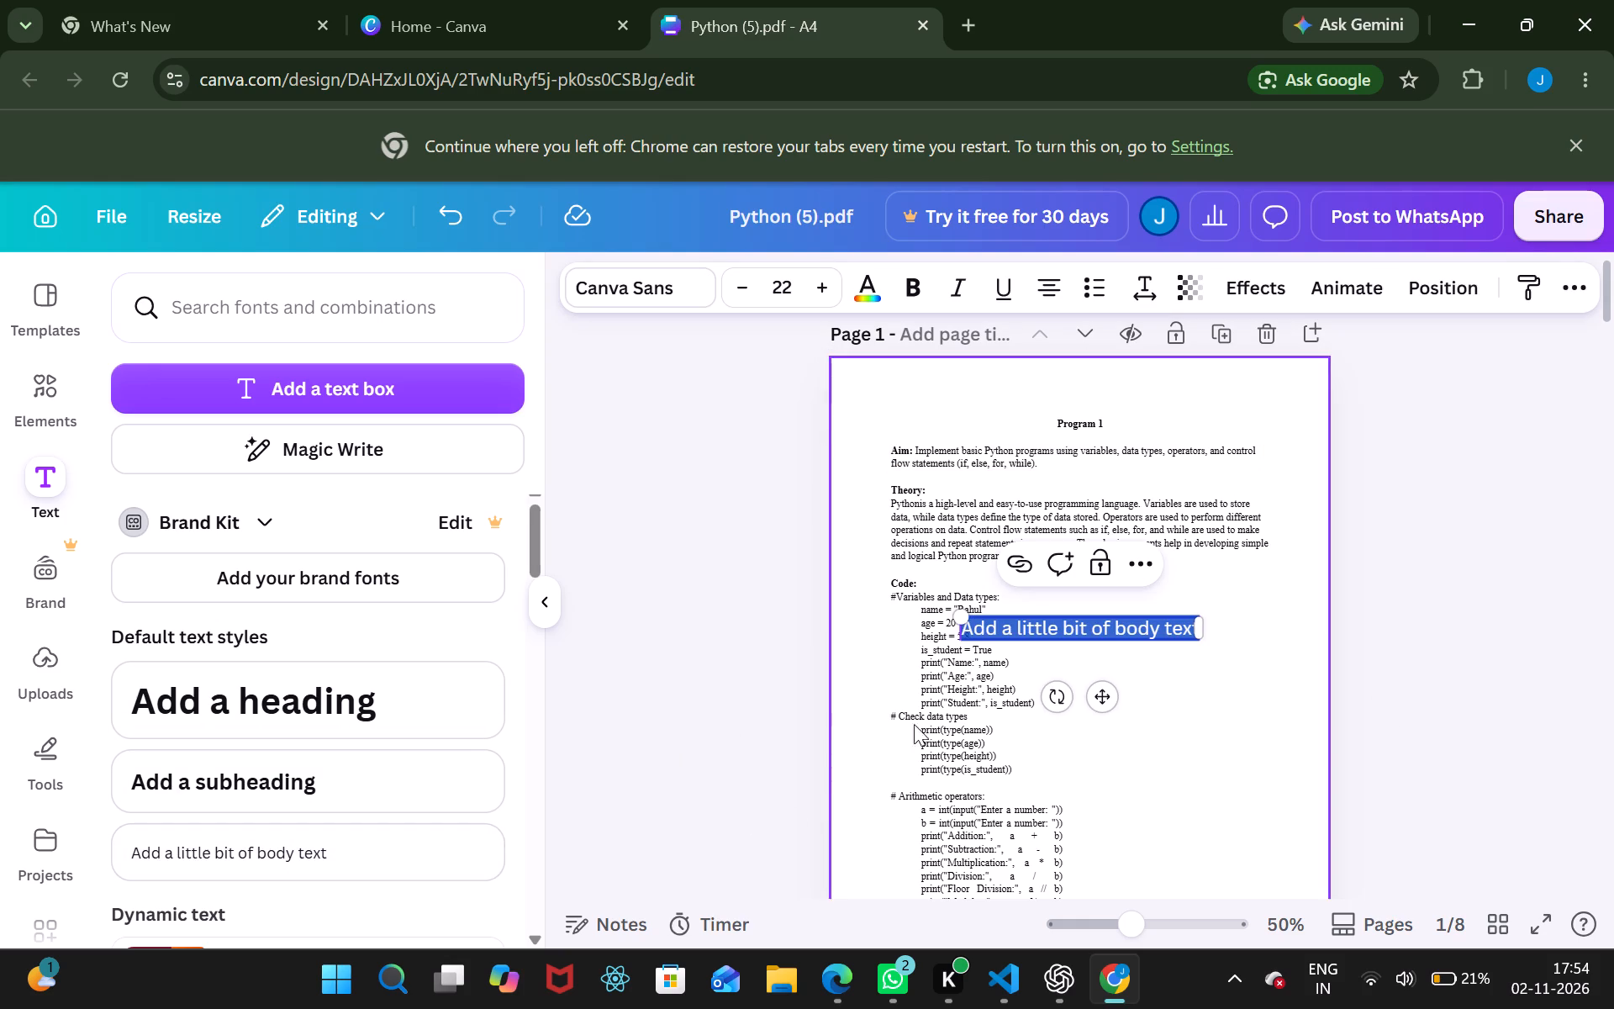
drag(1047, 630, 861, 364)
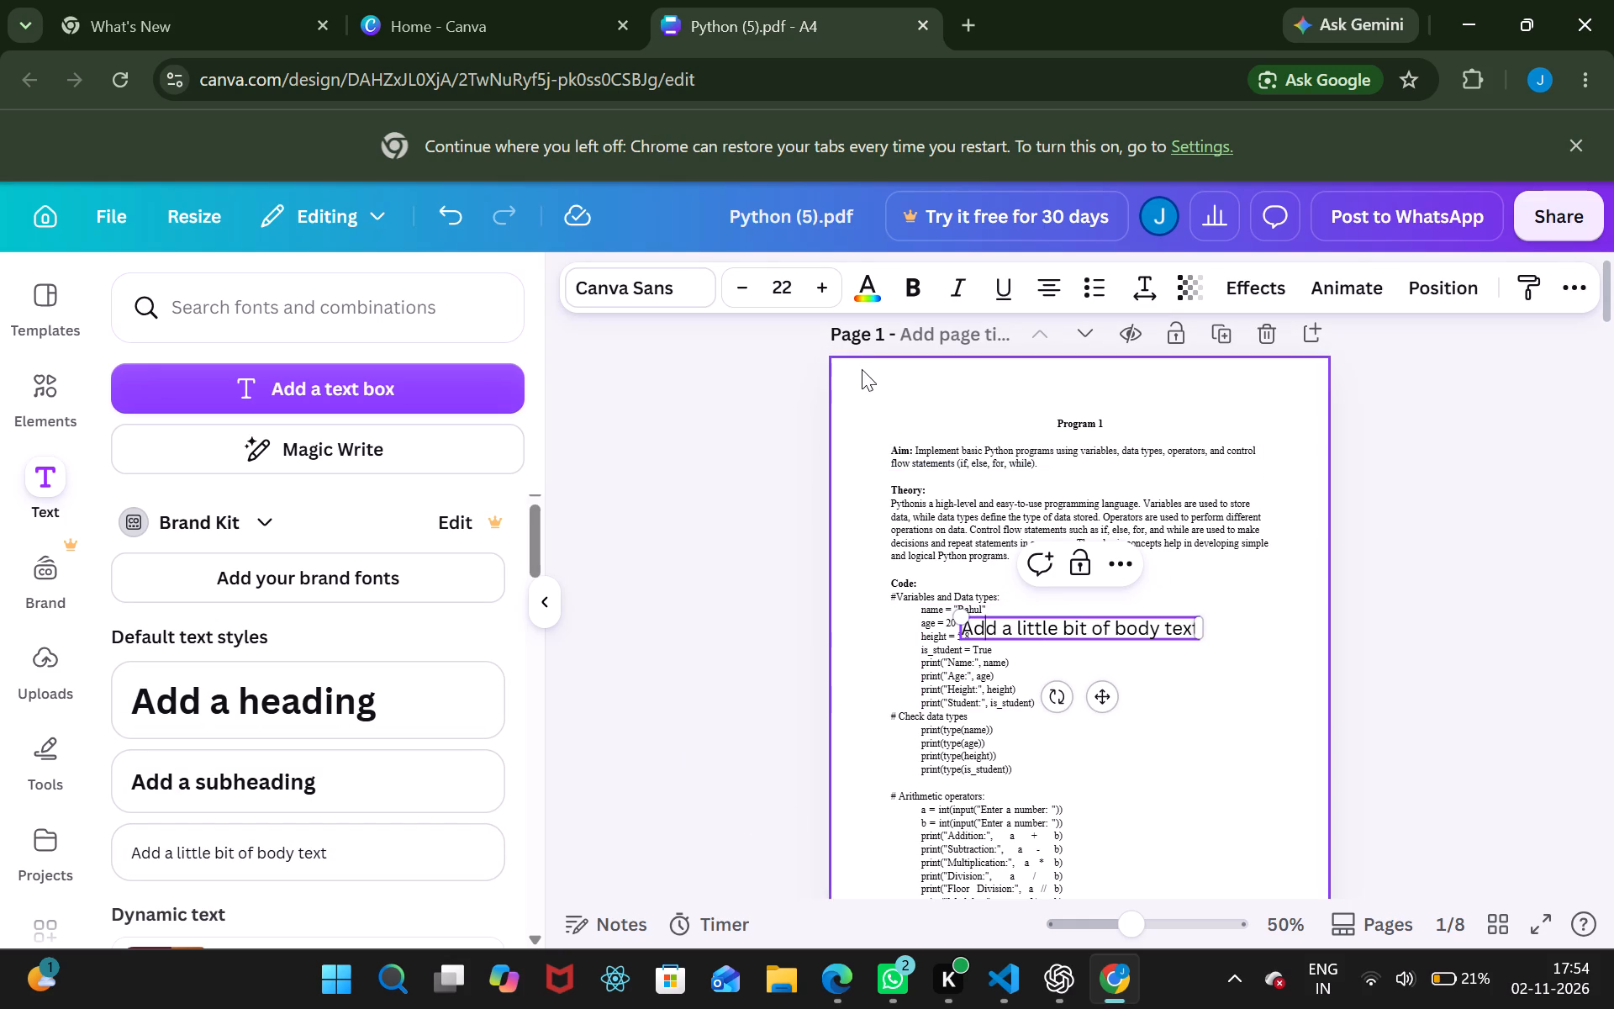
Replace all the placeholder text in the new body text box on page 1 with the author's full name.
click(1180, 630)
key(BackSpace)
key(BackSpace)
key(BackSpace)
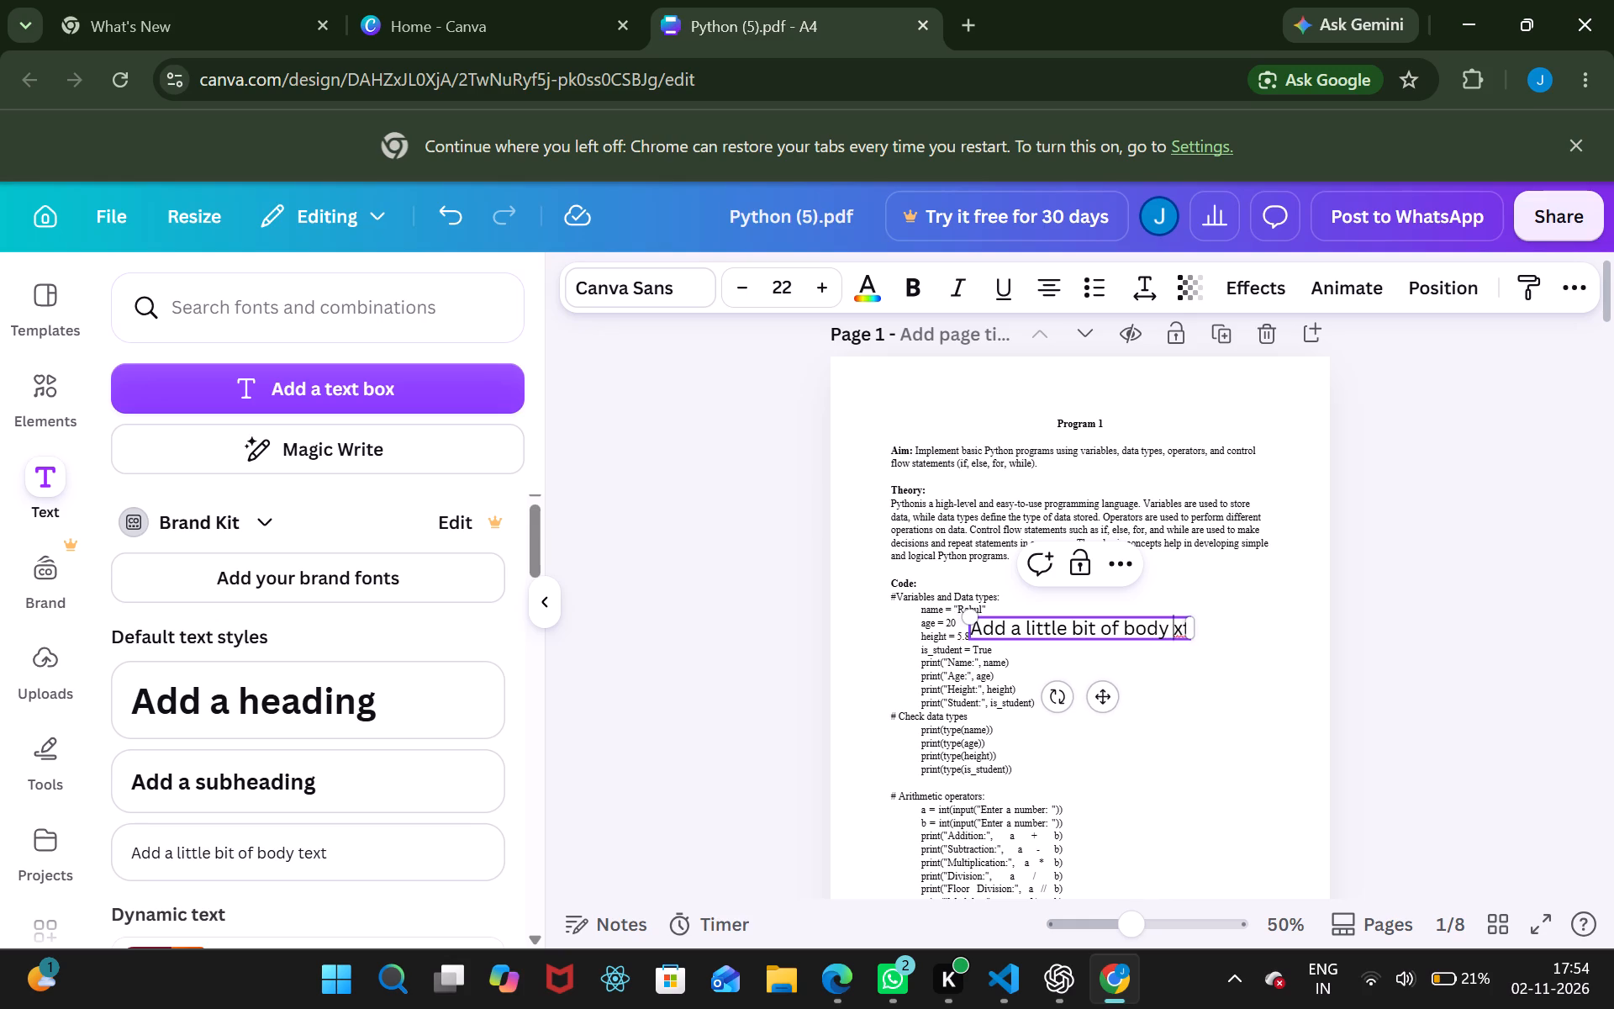
key(BackSpace)
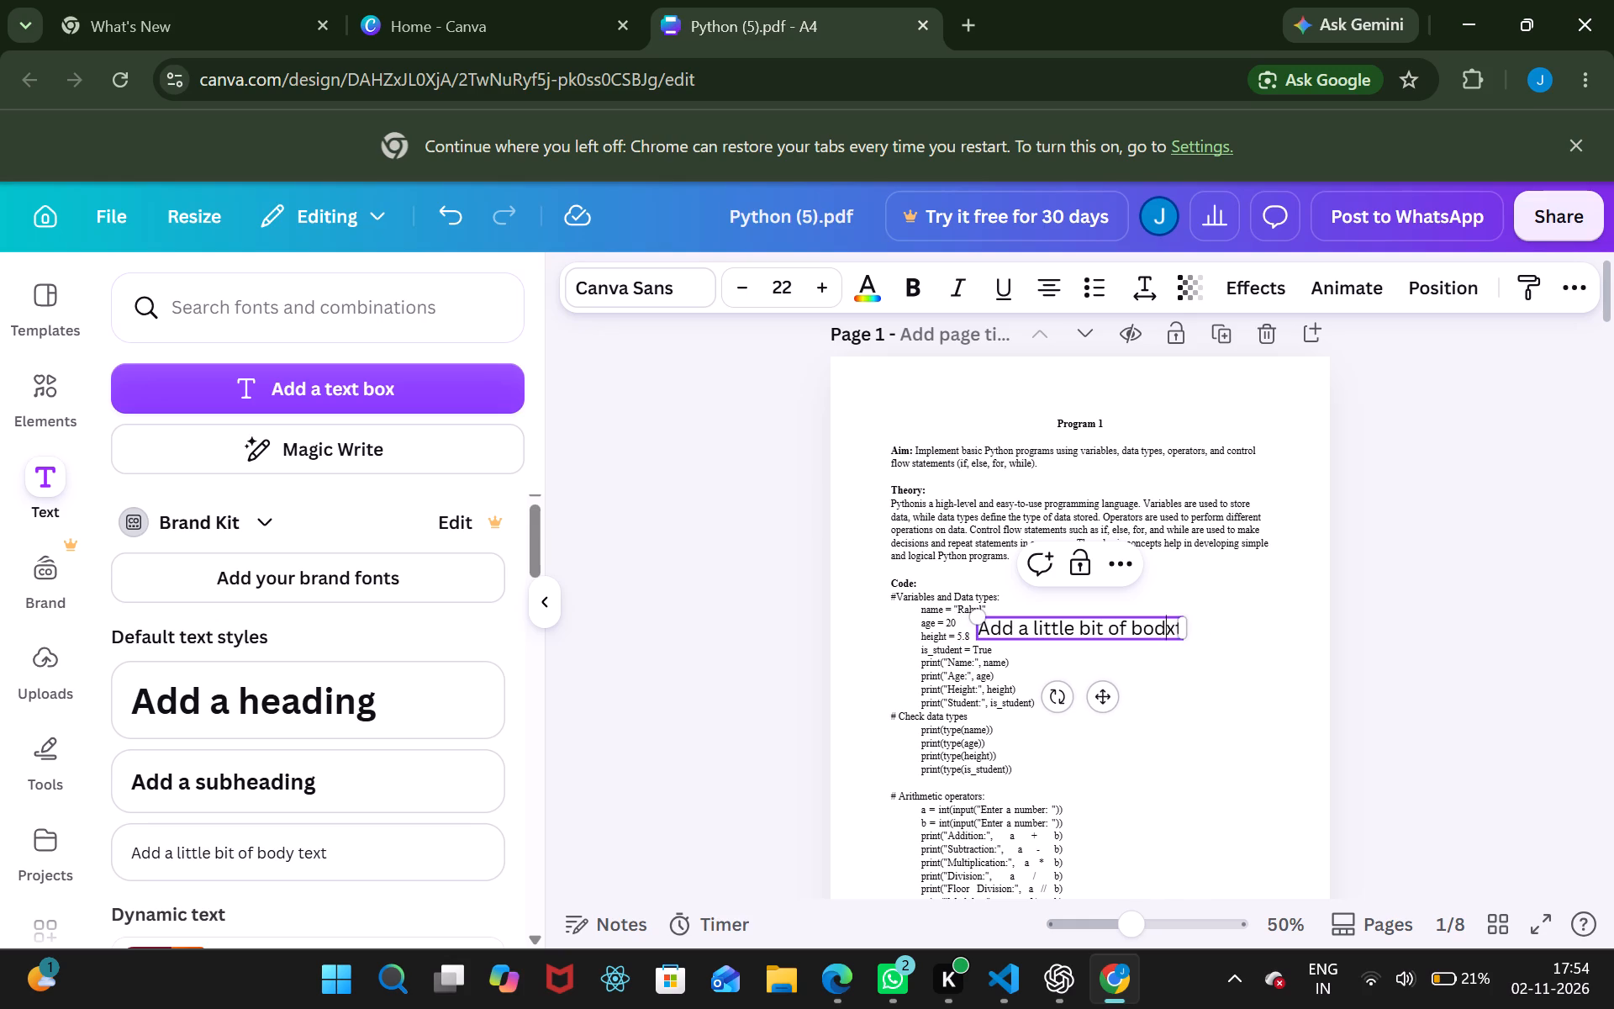
click(1177, 630)
key(BackSpace)
key(BackSpace)
key(BackSpace)
key(BackSpace)
key(BackSpace)
key(BackSpace)
key(BackSpace)
key(BackSpace)
key(BackSpace)
key(BackSpace)
key(BackSpace)
key(BackSpace)
key(BackSpace)
key(BackSpace)
key(BackSpace)
key(BackSpace)
key(BackSpace)
key(BackSpace)
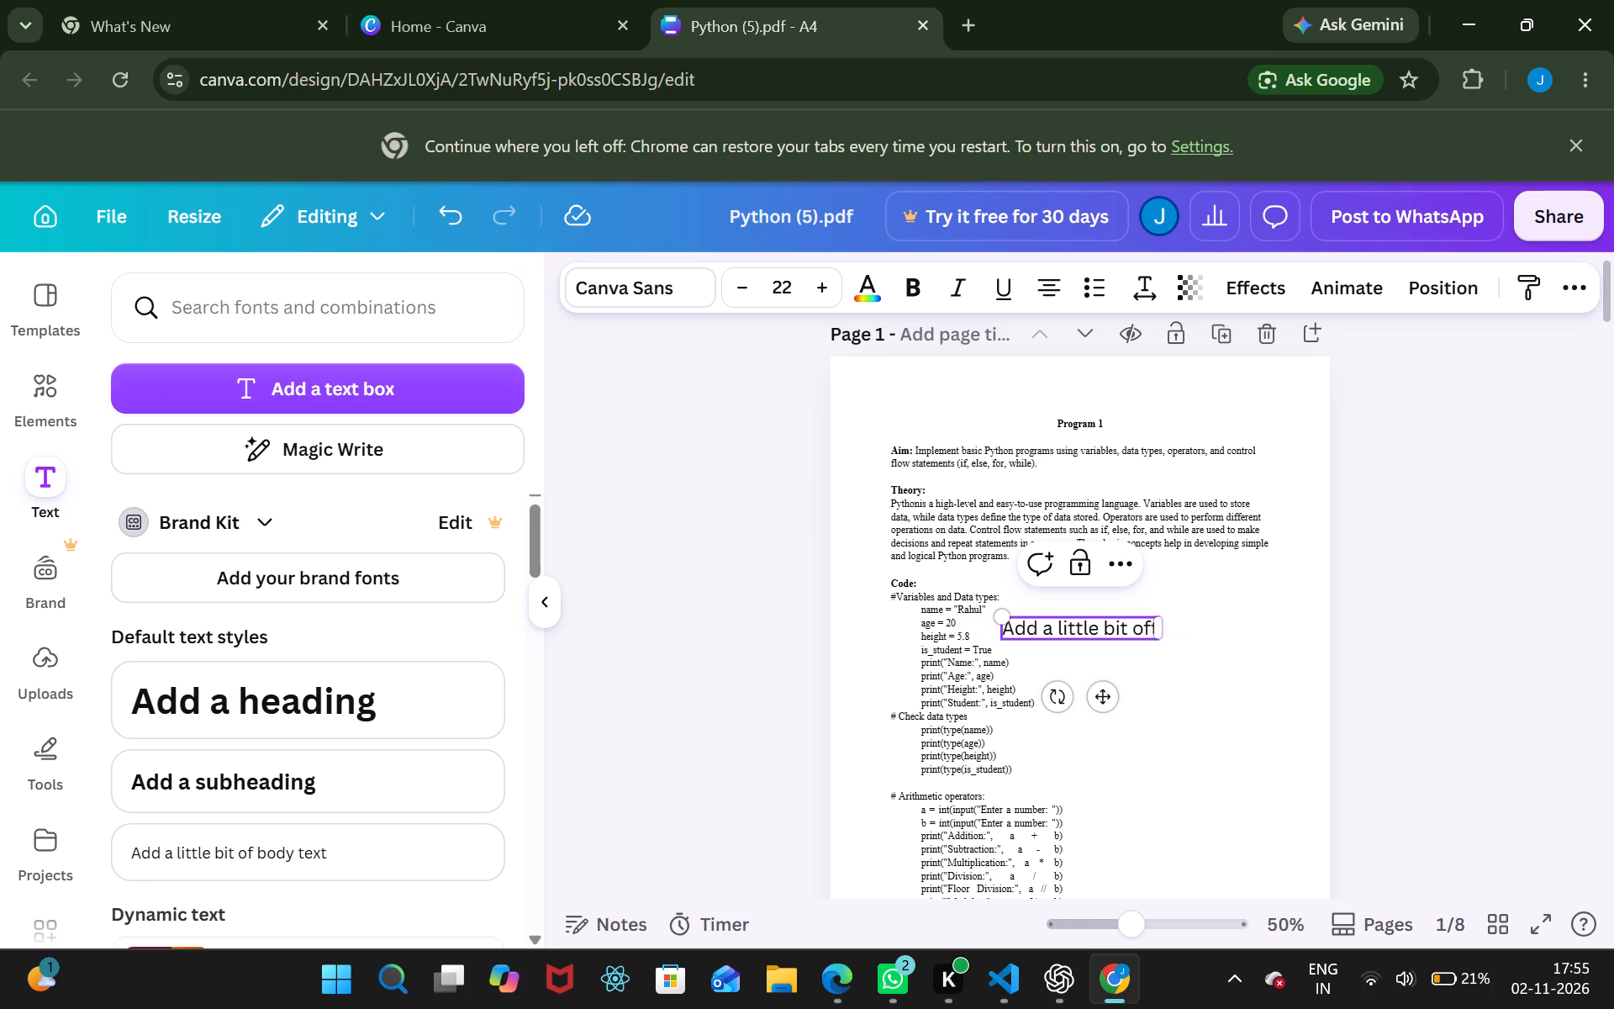
key(BackSpace)
key(BackSpace)
key(BackSpace)
key(BackSpace)
key(BackSpace)
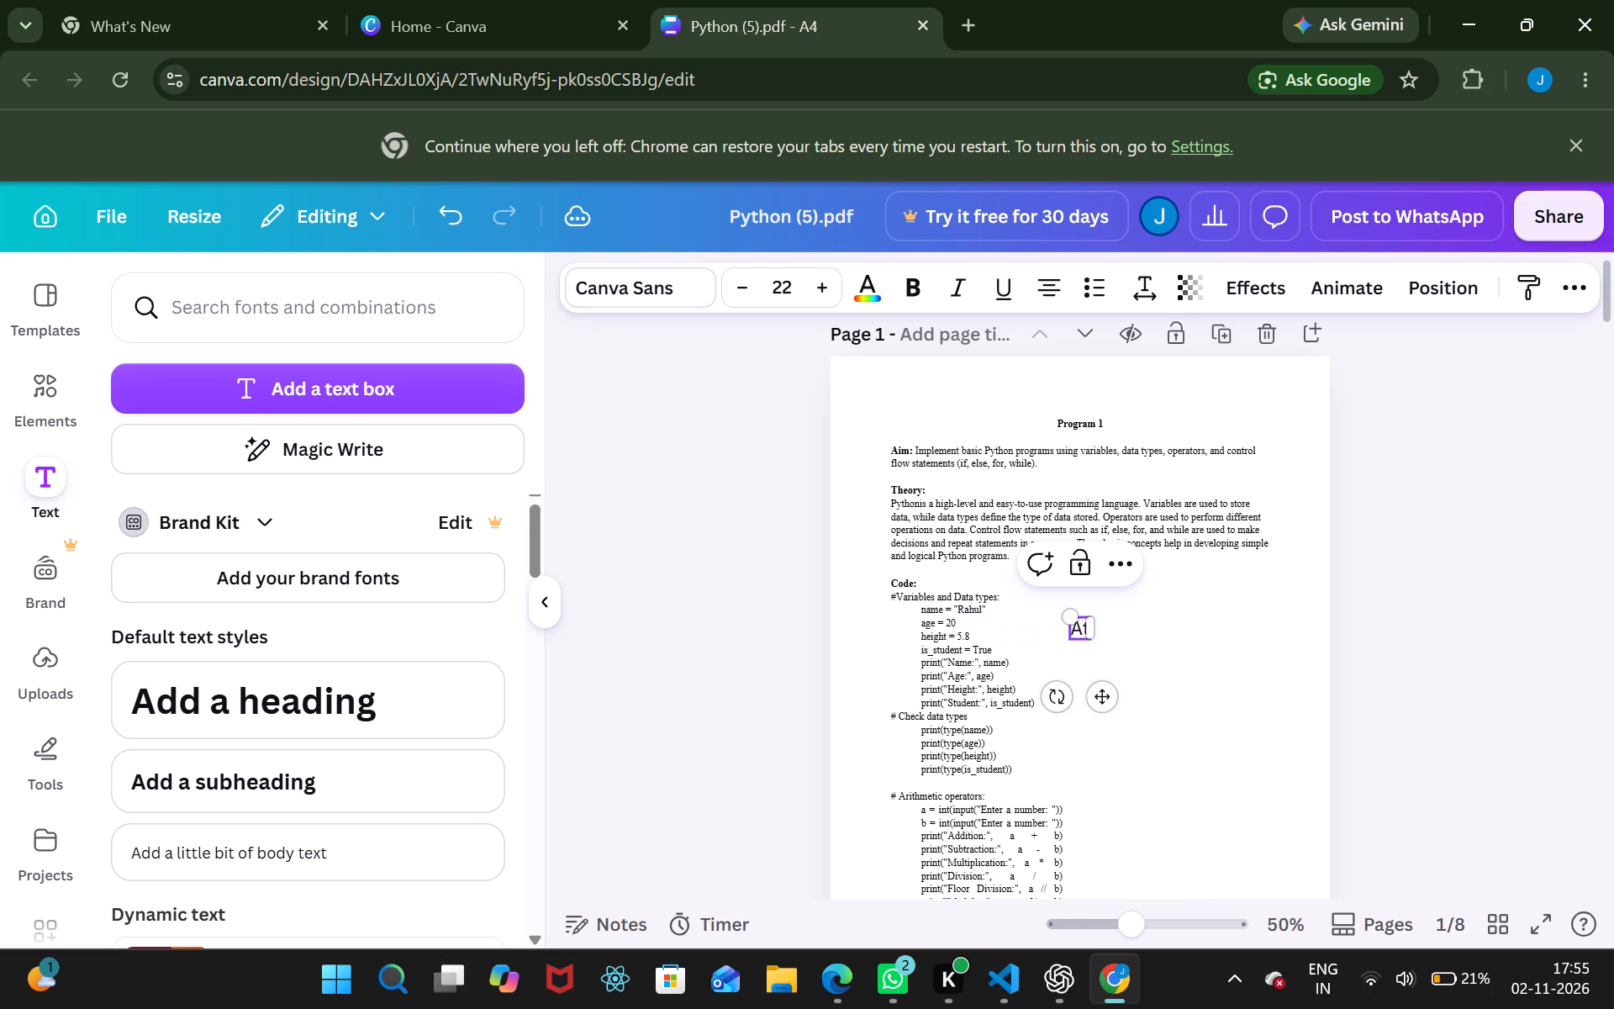
key(Right)
key(BackSpace)
key(BackSpace)
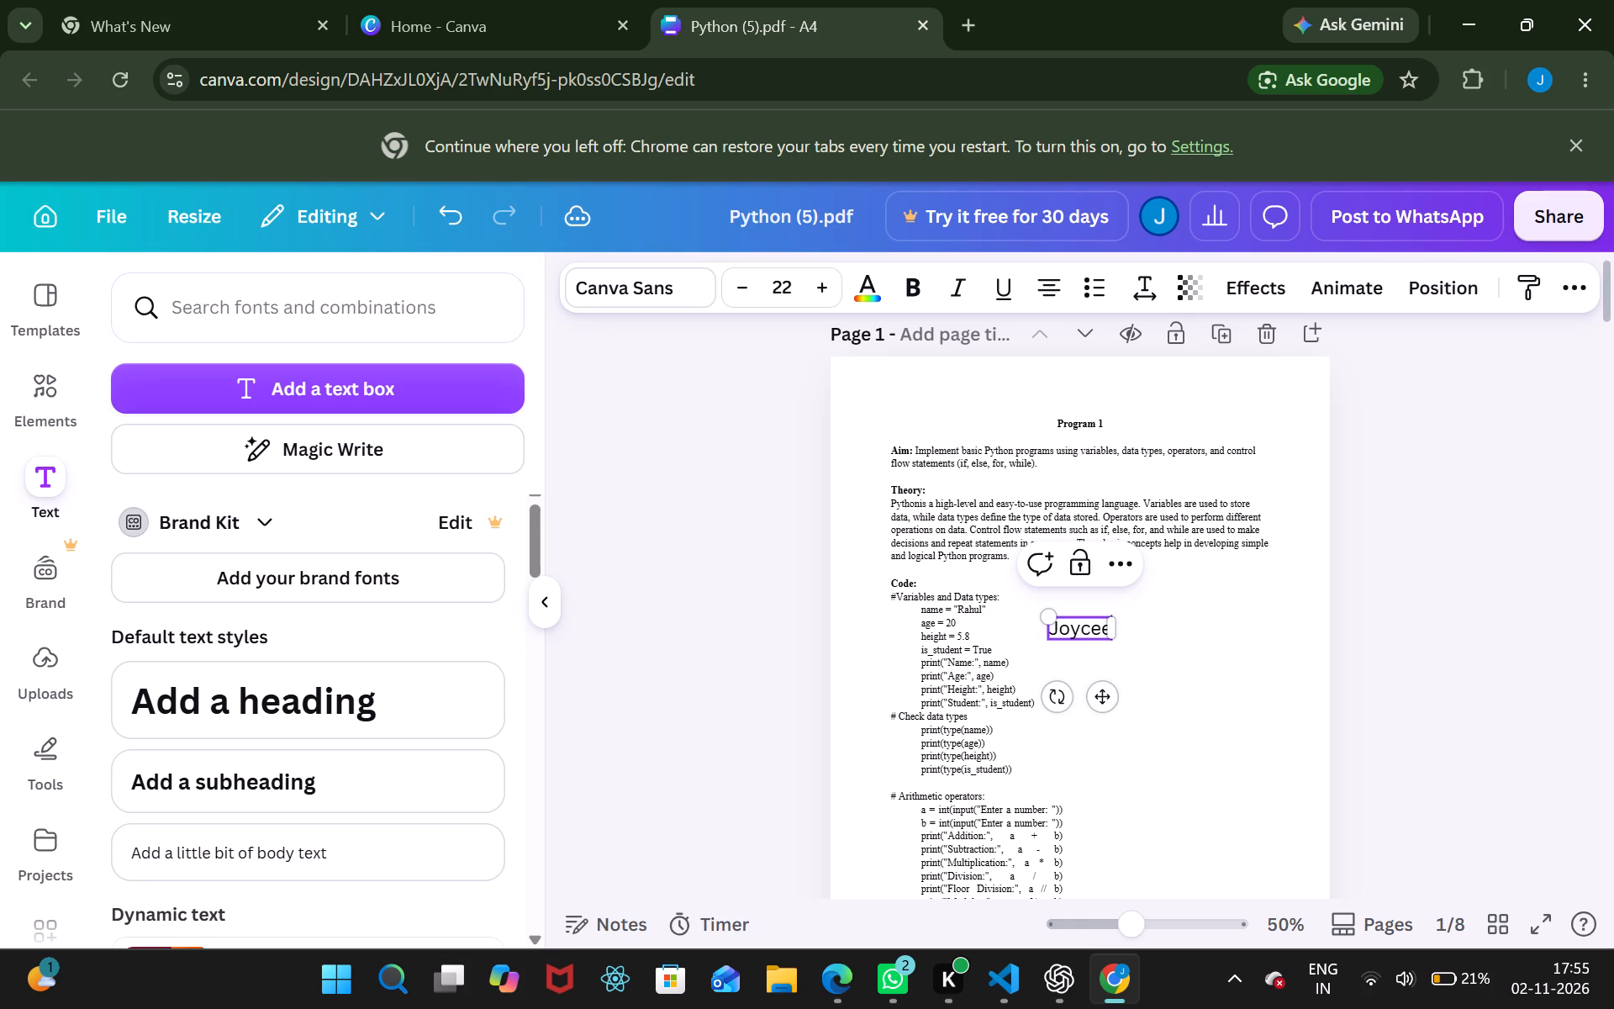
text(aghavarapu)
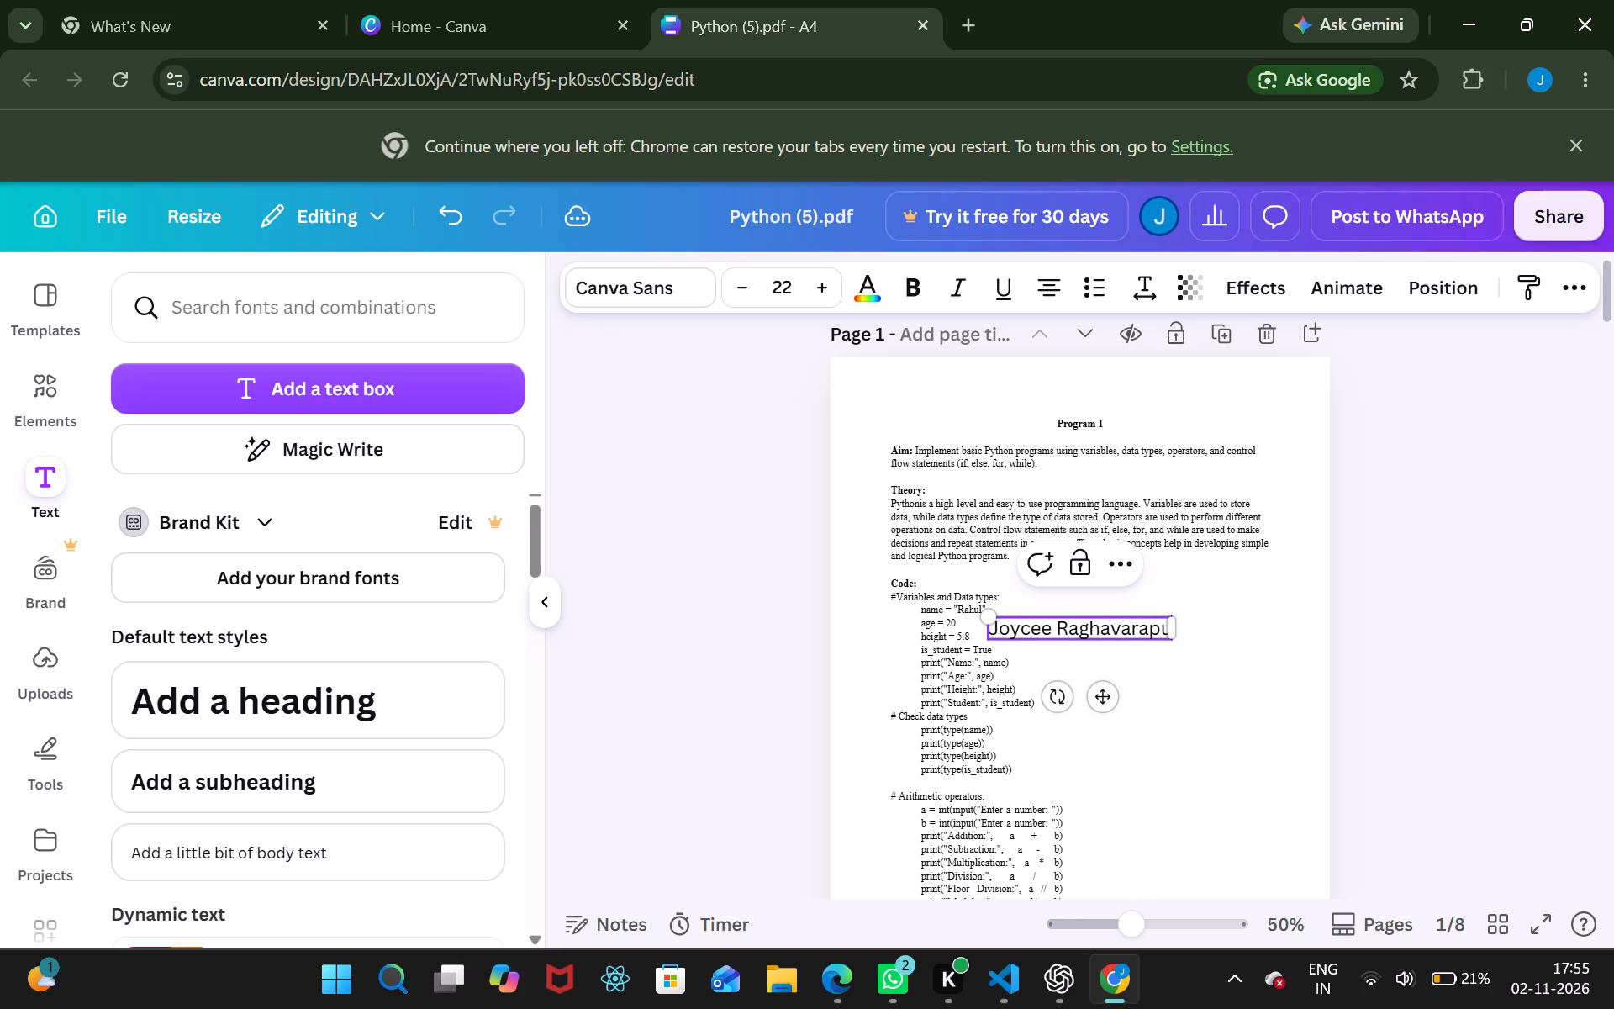
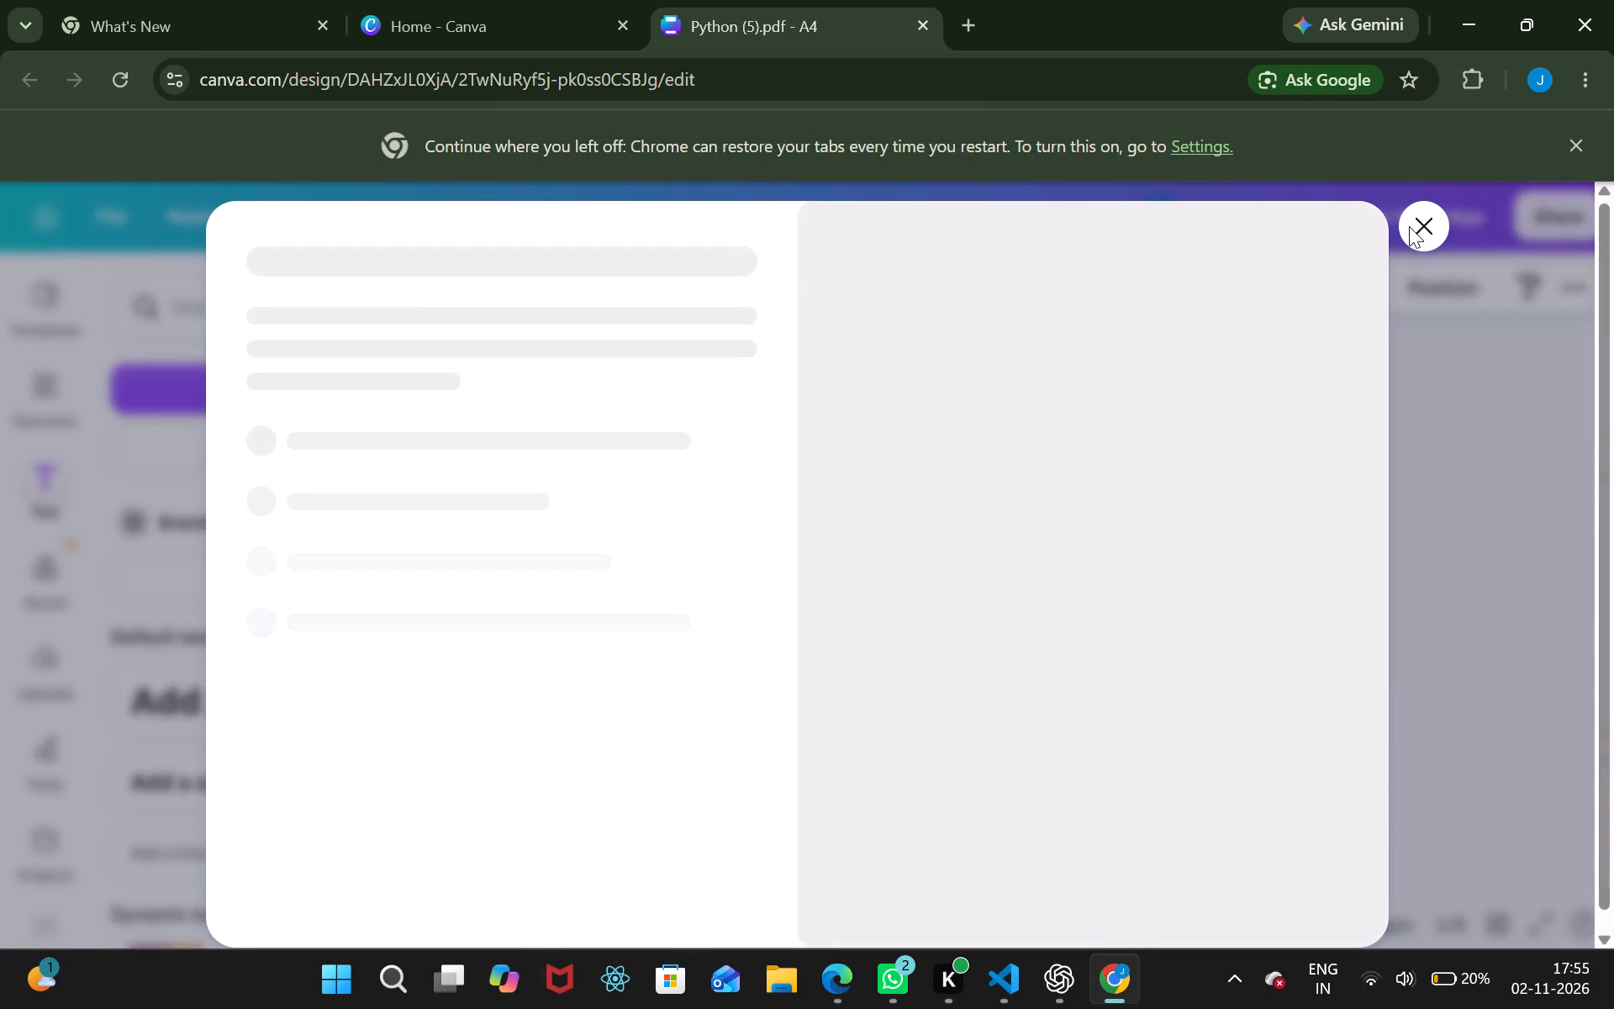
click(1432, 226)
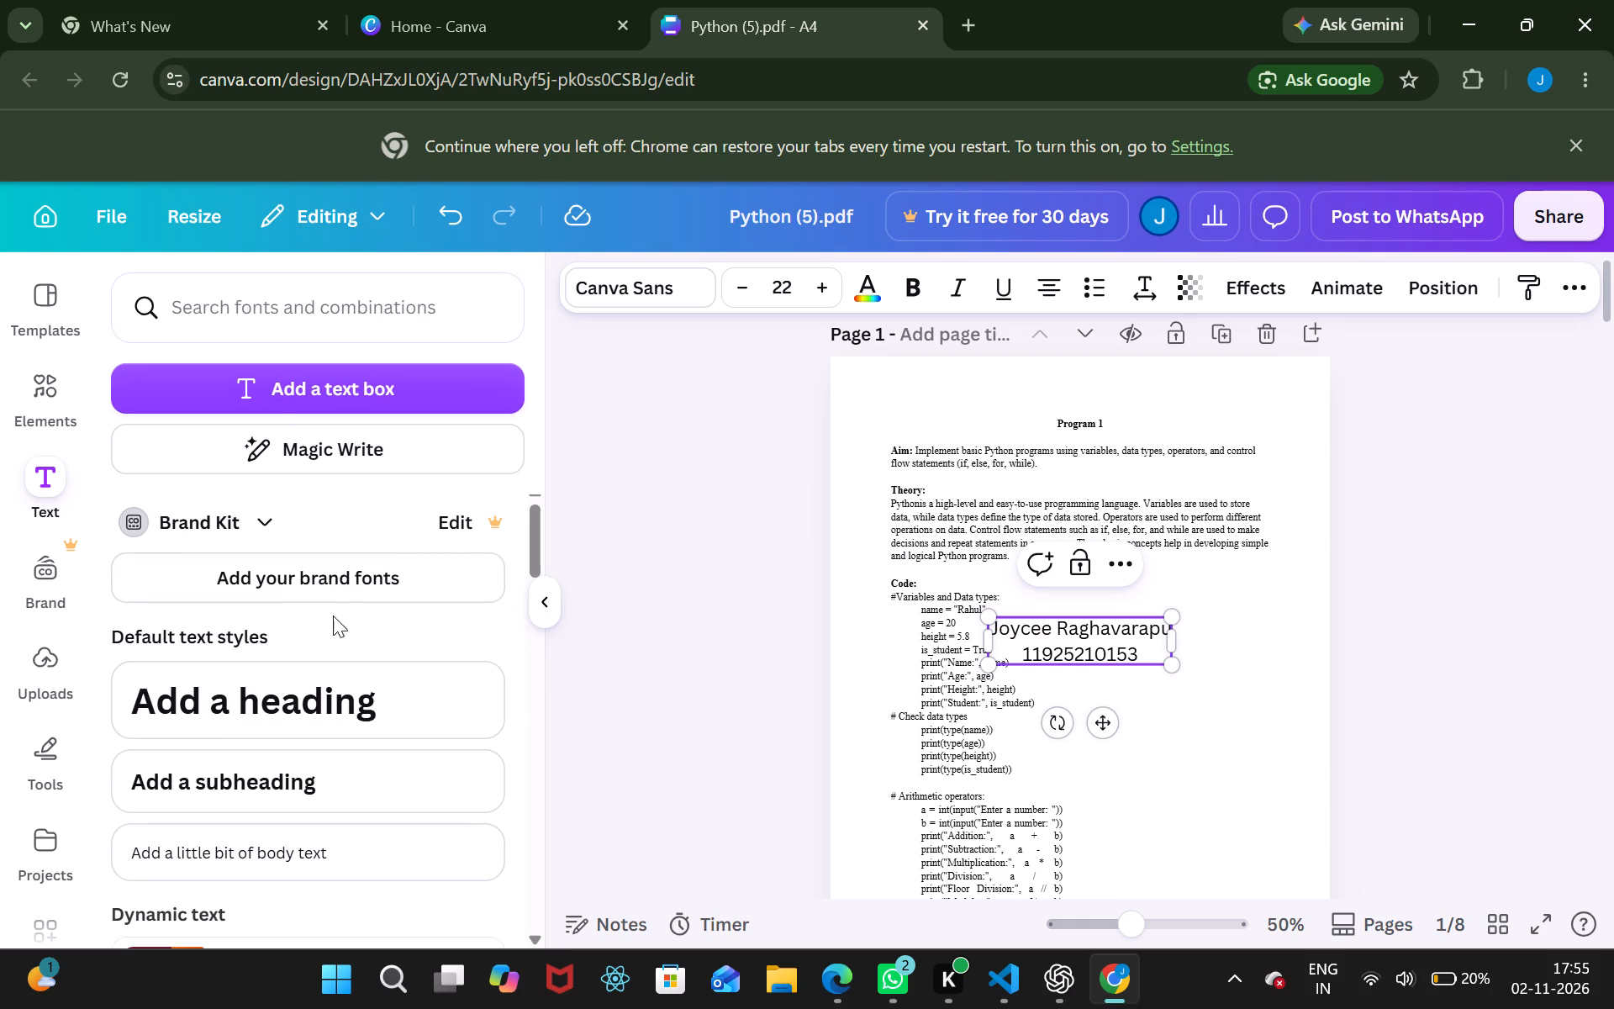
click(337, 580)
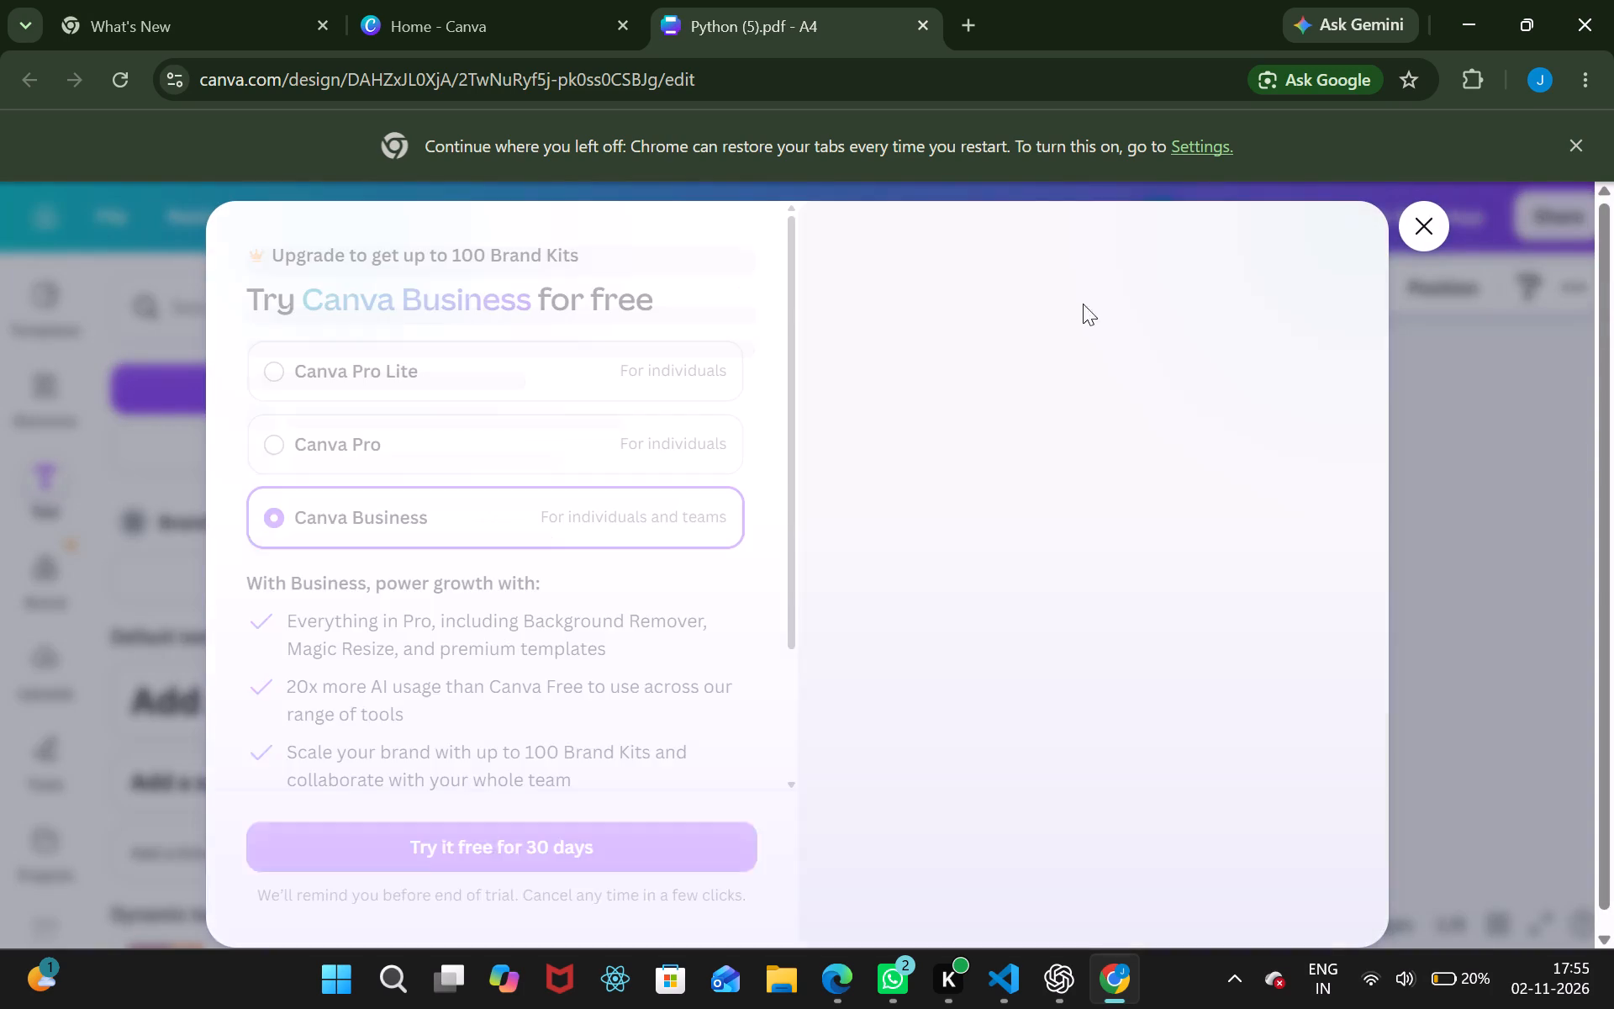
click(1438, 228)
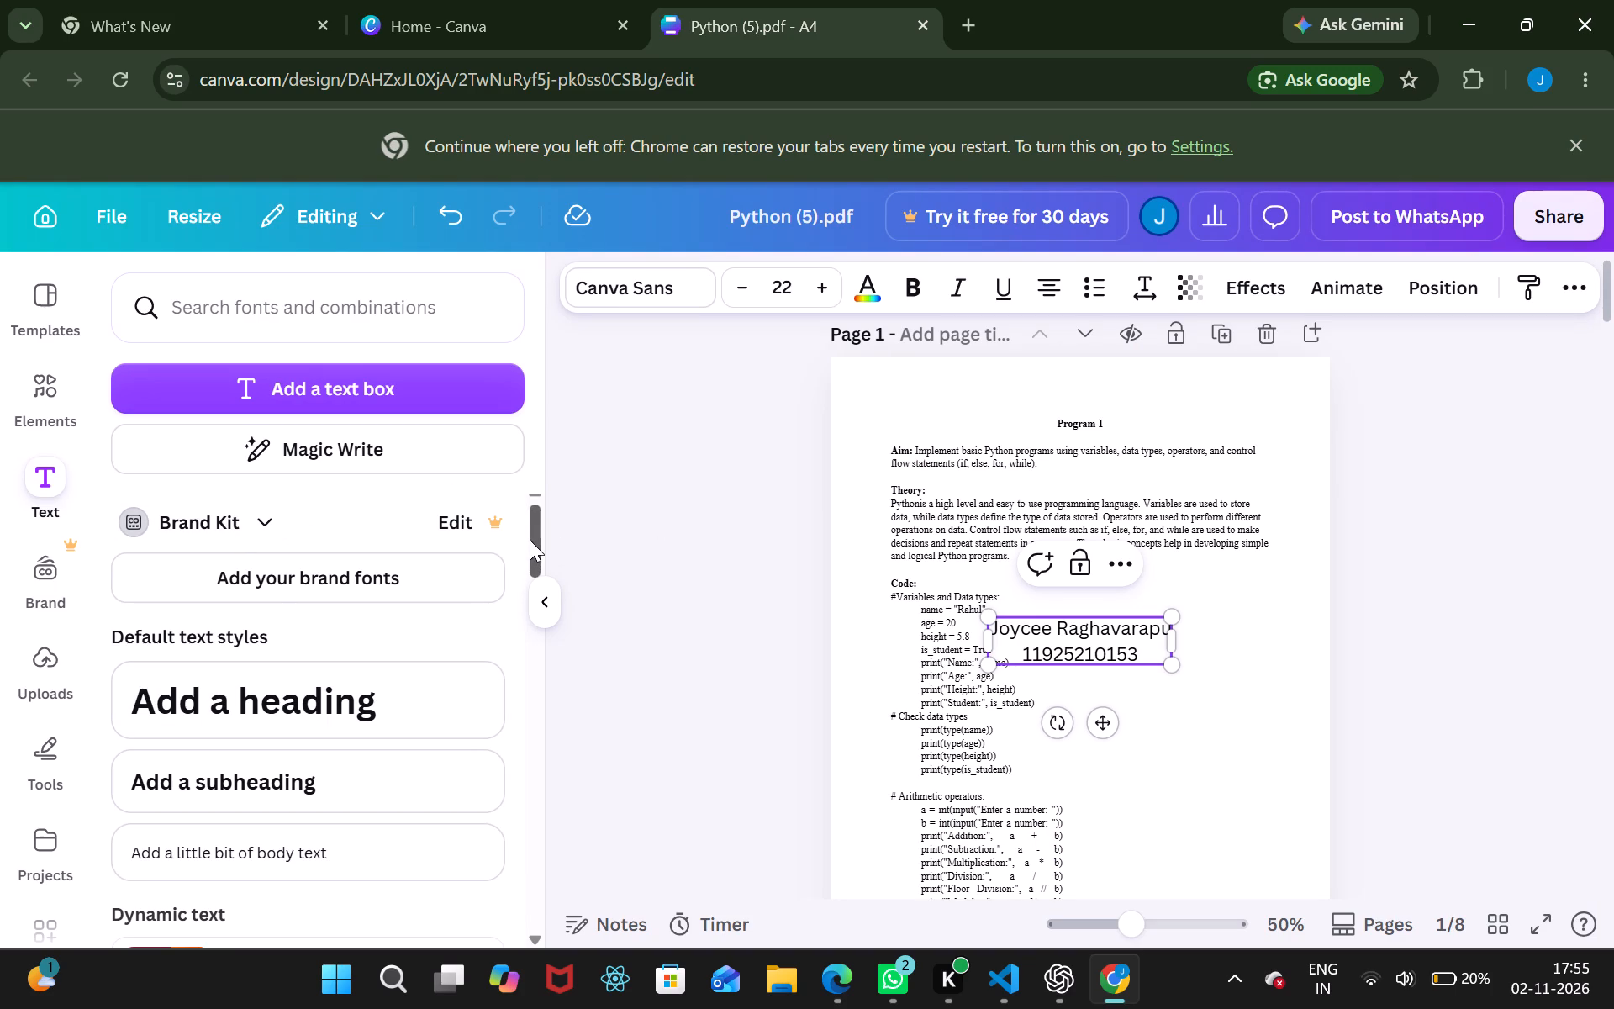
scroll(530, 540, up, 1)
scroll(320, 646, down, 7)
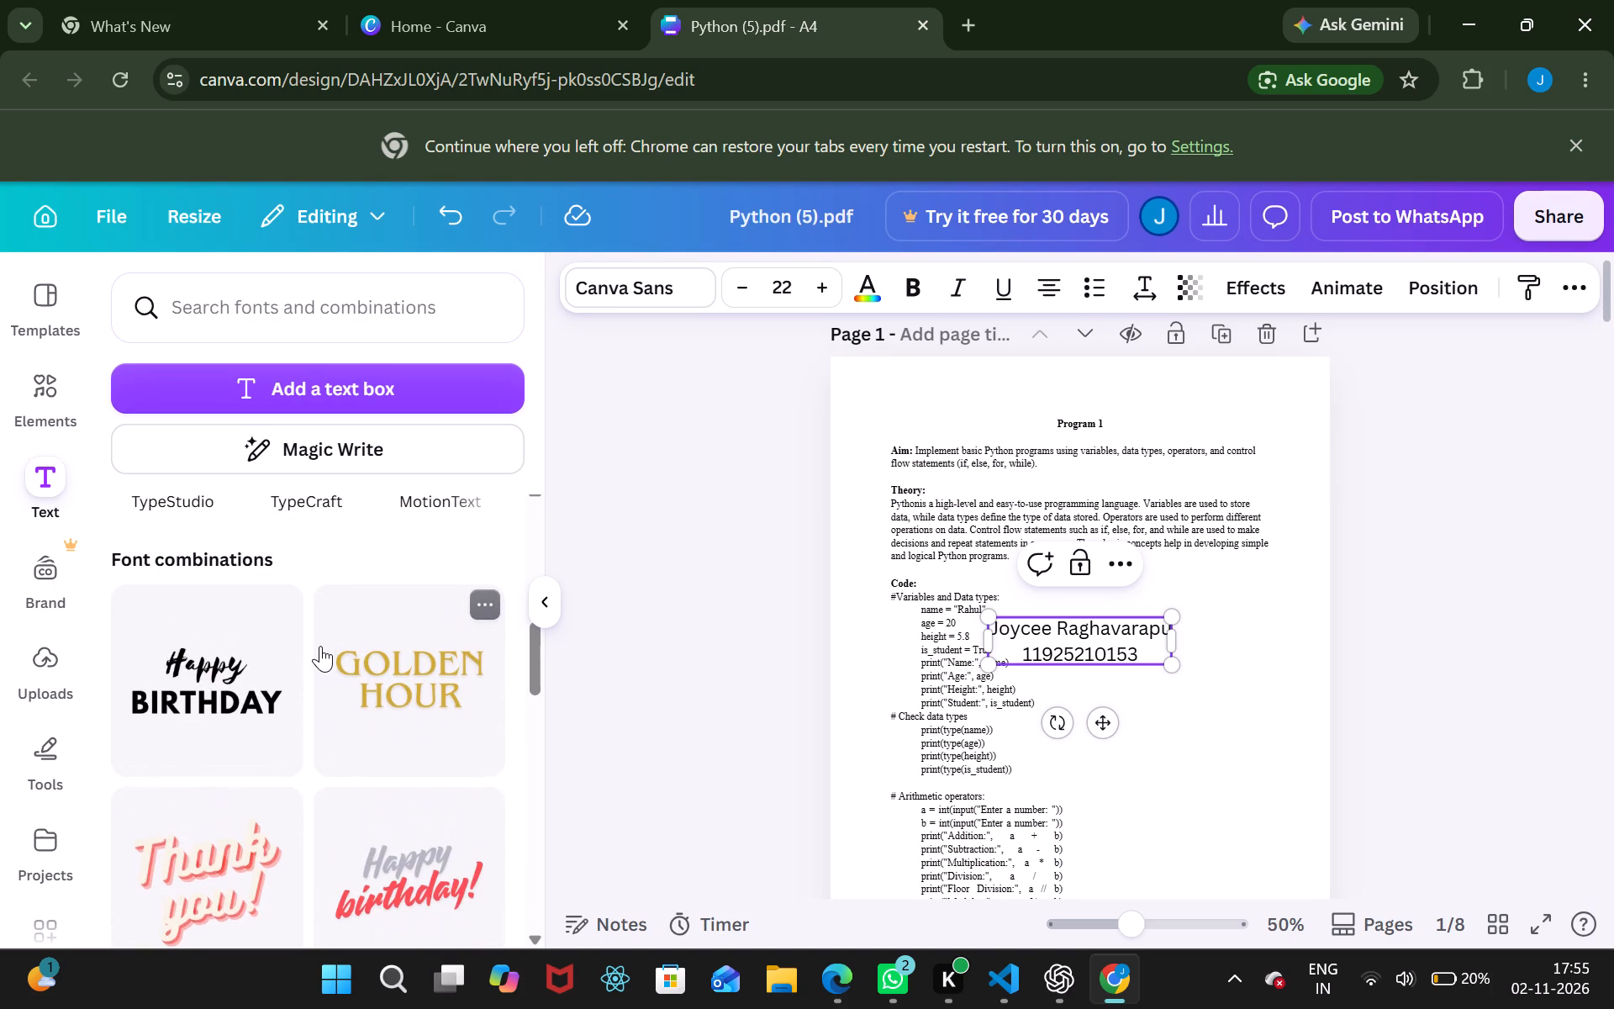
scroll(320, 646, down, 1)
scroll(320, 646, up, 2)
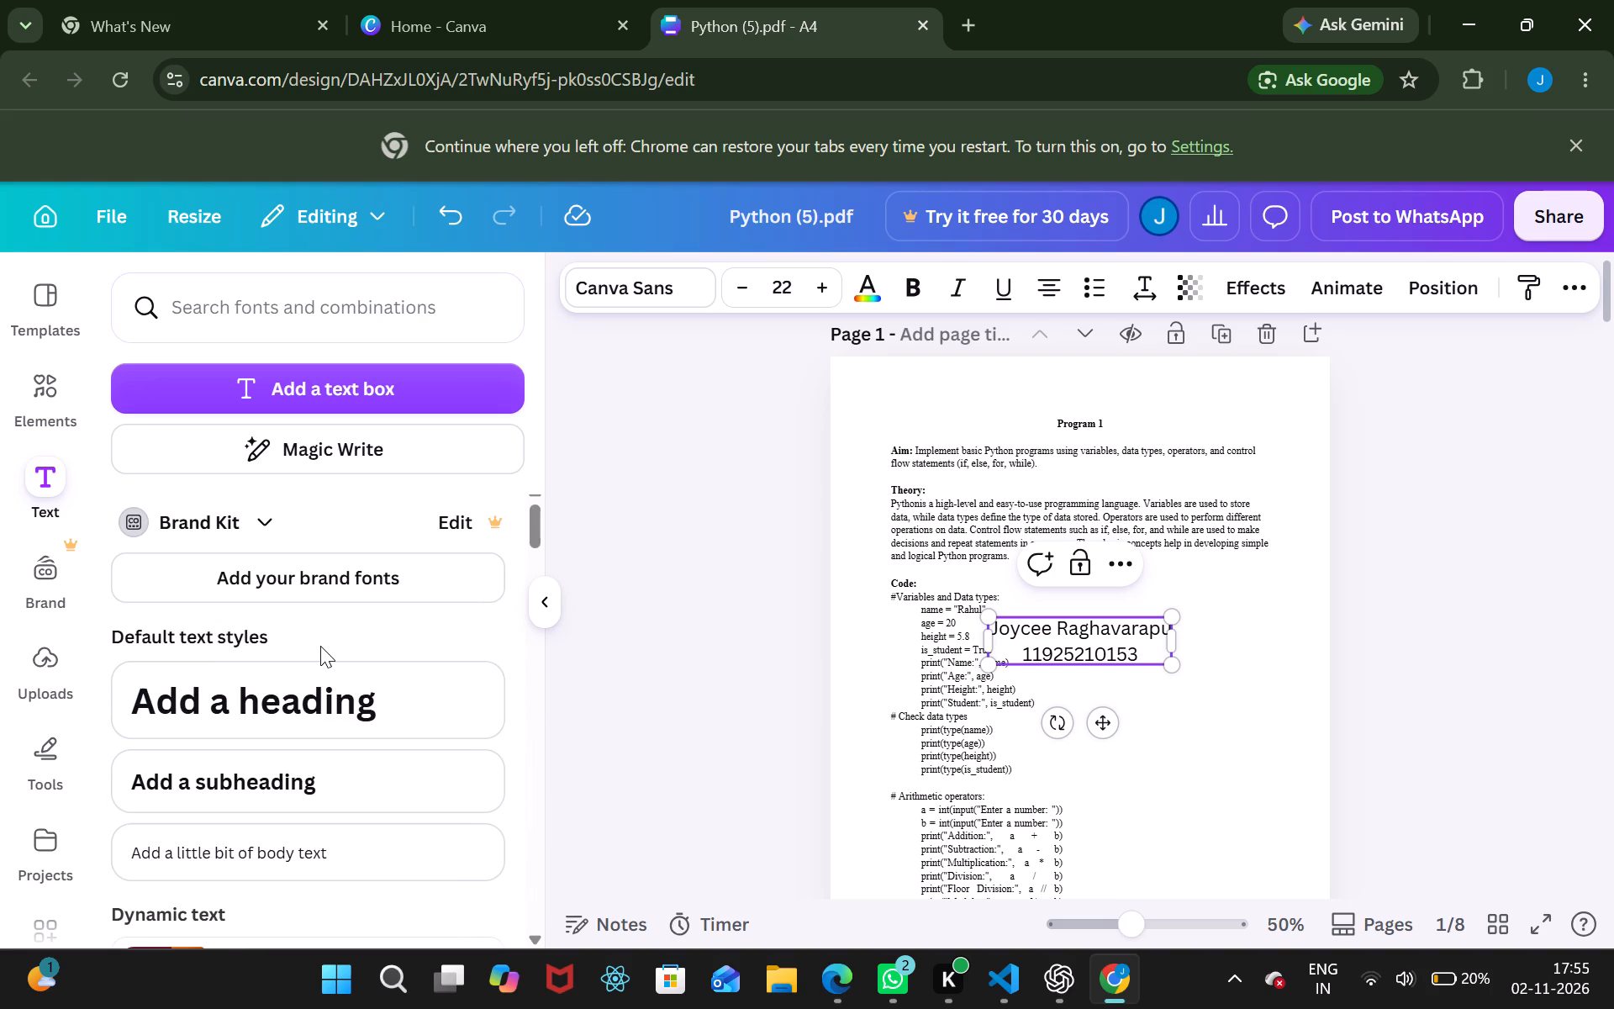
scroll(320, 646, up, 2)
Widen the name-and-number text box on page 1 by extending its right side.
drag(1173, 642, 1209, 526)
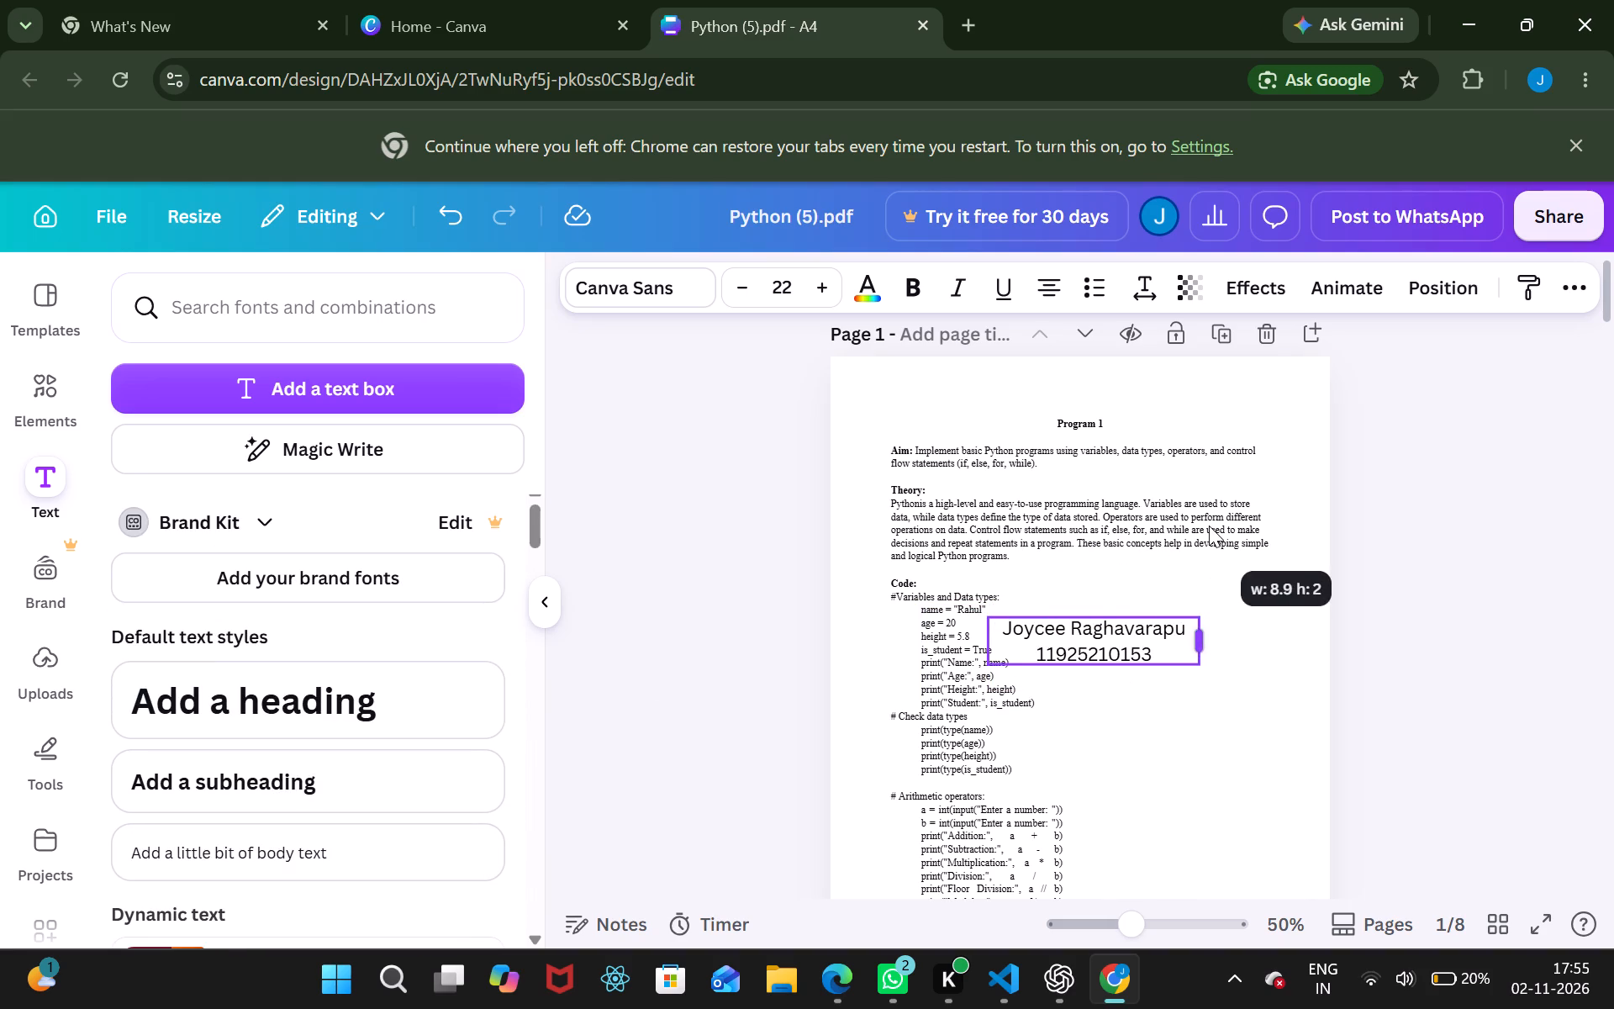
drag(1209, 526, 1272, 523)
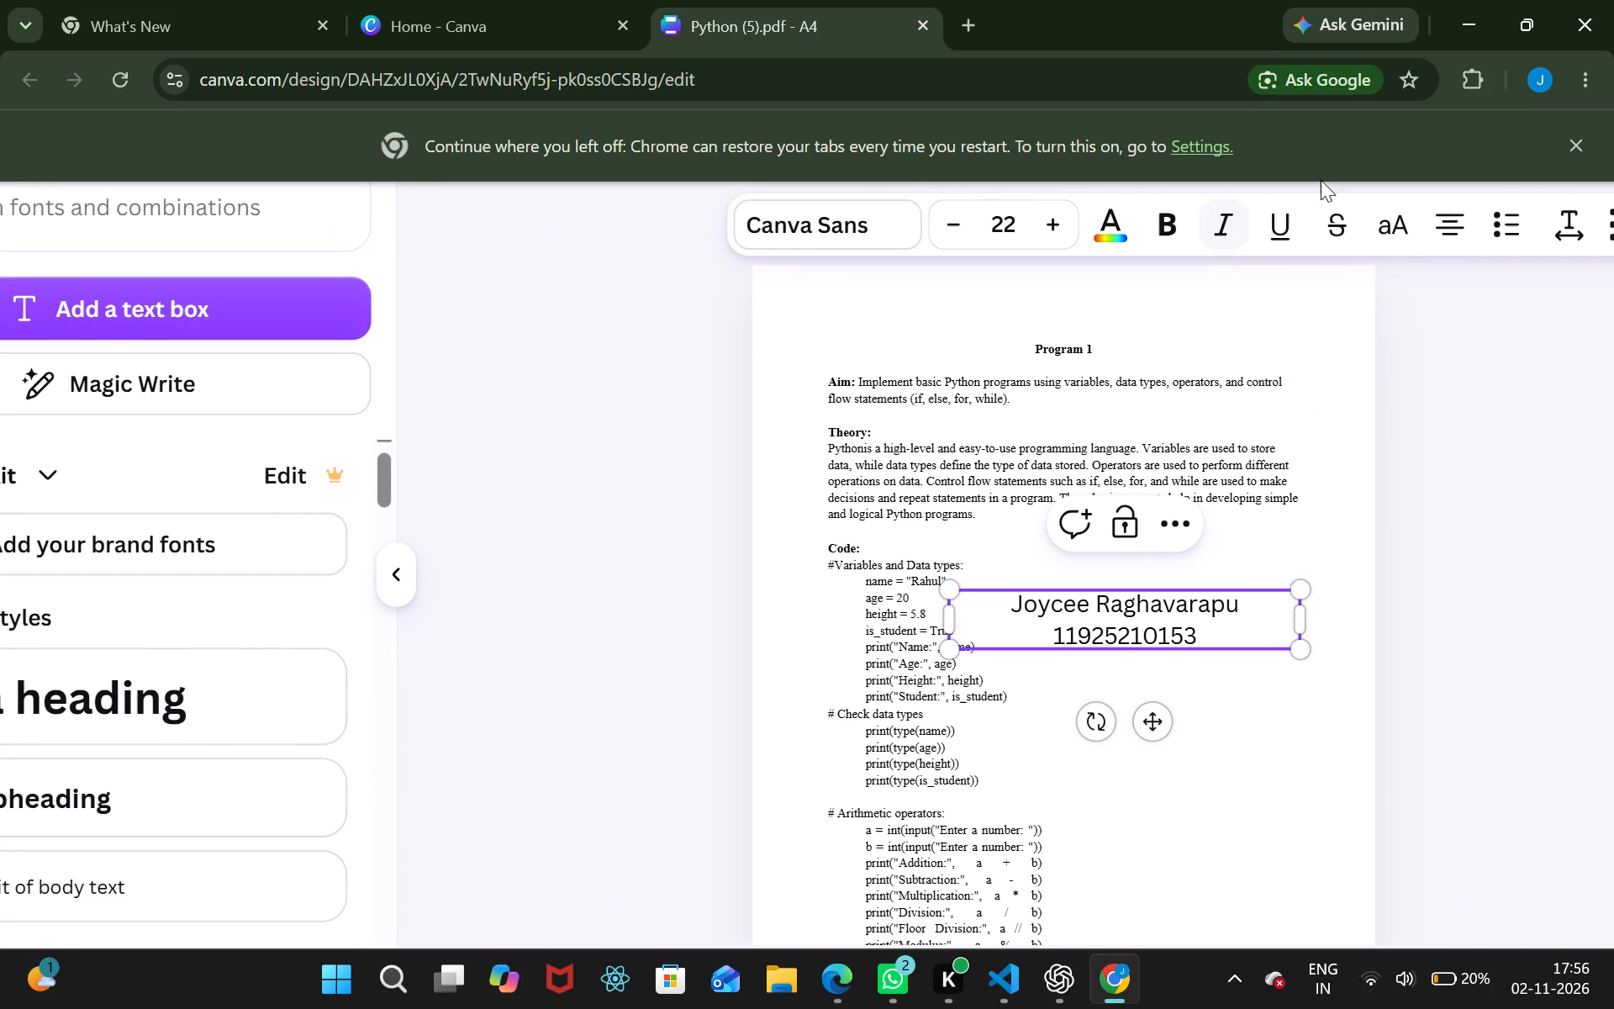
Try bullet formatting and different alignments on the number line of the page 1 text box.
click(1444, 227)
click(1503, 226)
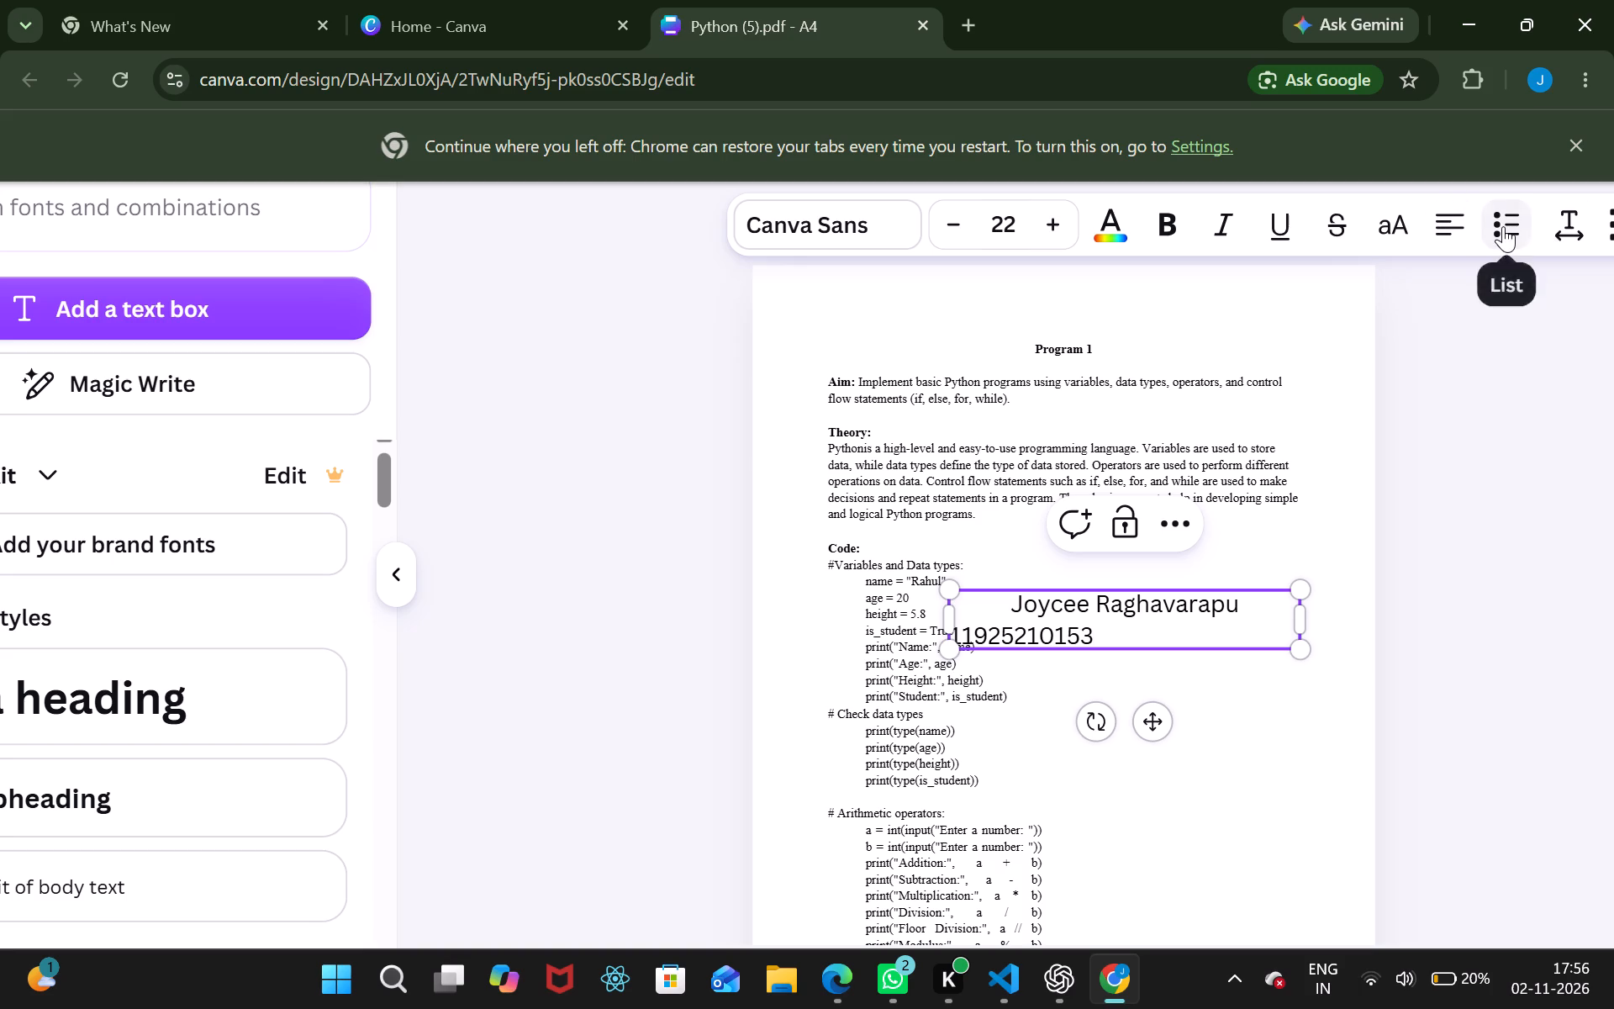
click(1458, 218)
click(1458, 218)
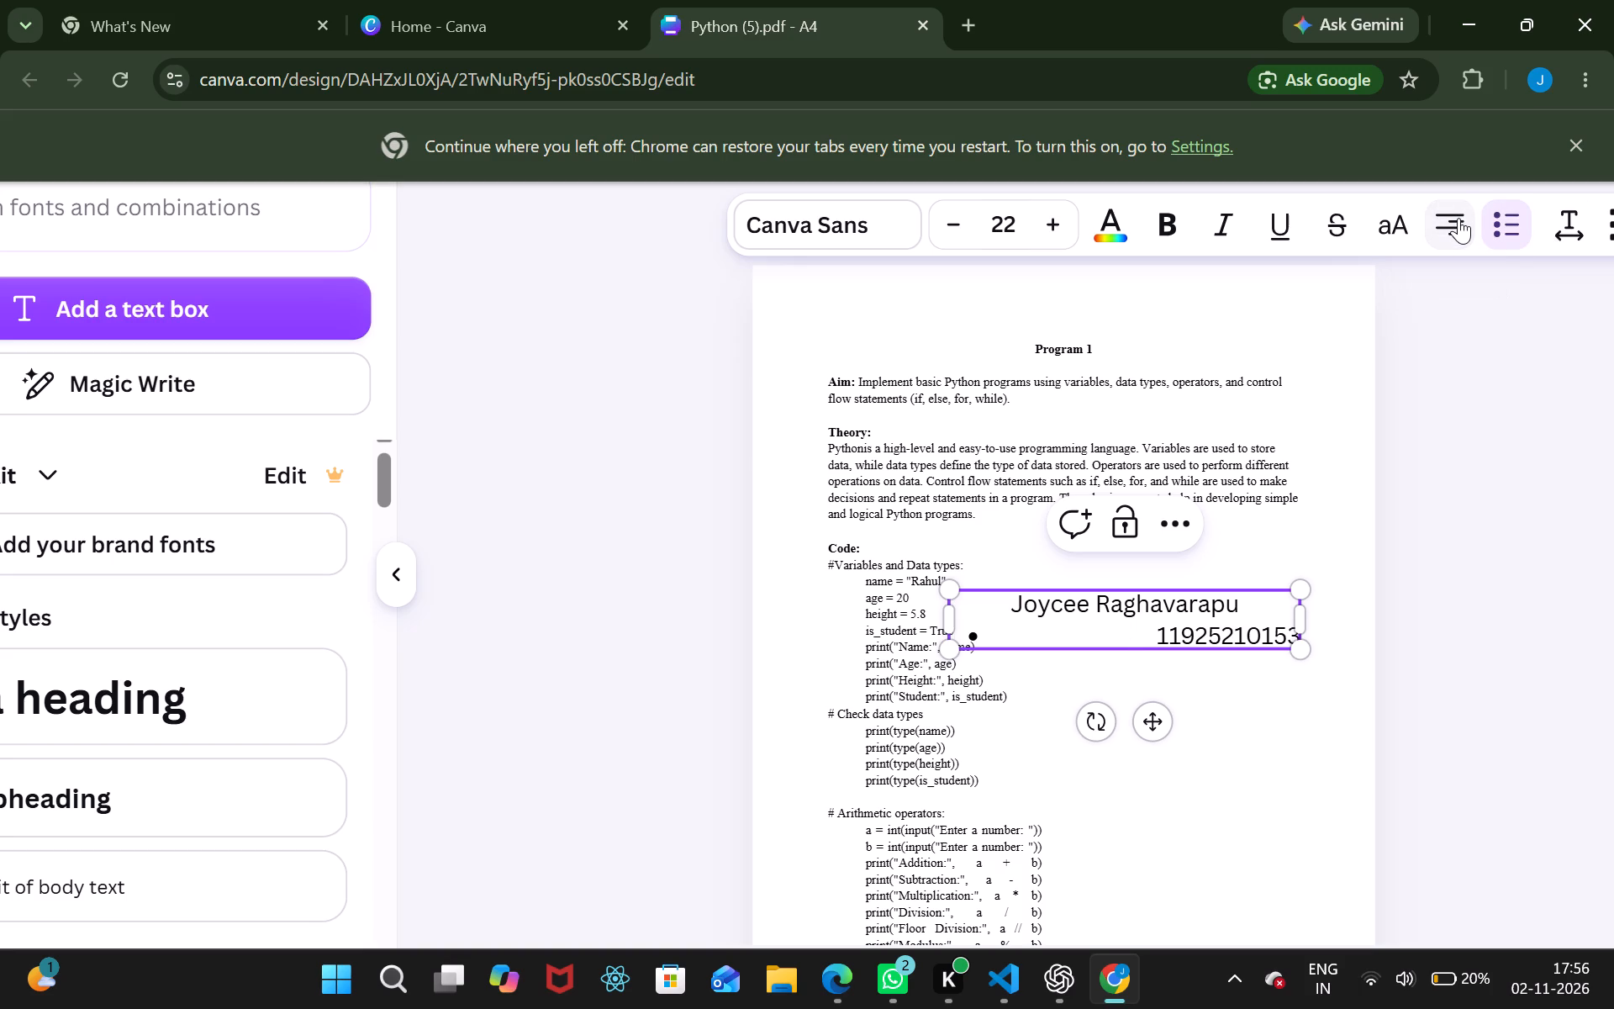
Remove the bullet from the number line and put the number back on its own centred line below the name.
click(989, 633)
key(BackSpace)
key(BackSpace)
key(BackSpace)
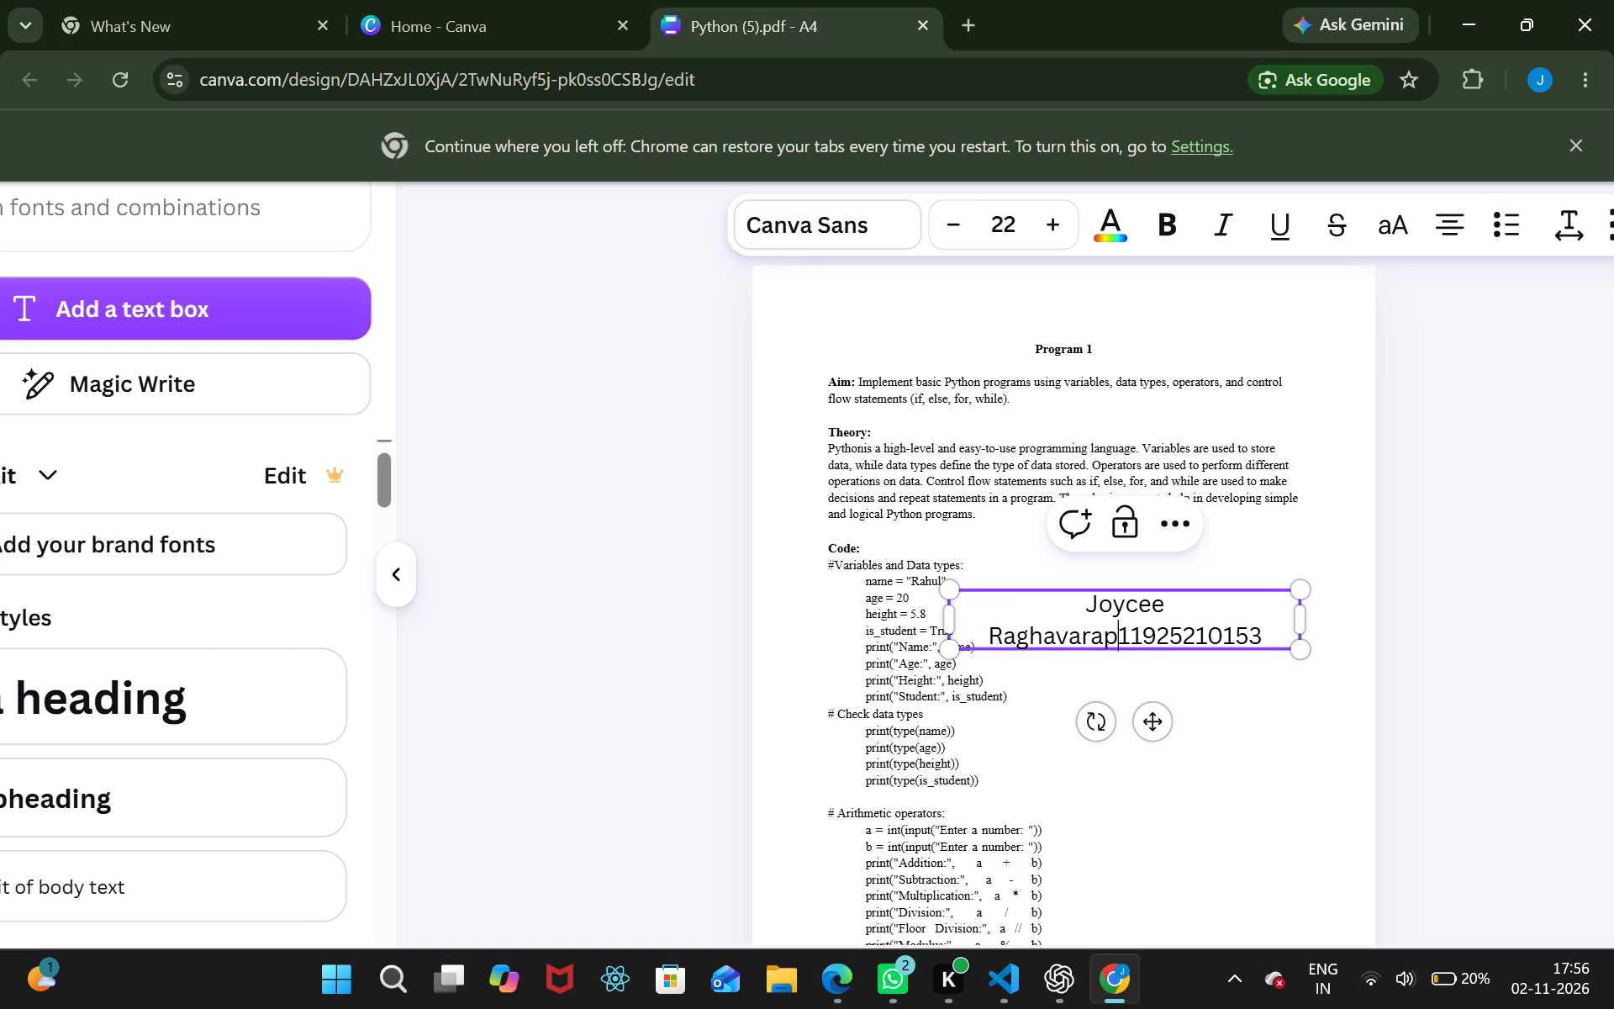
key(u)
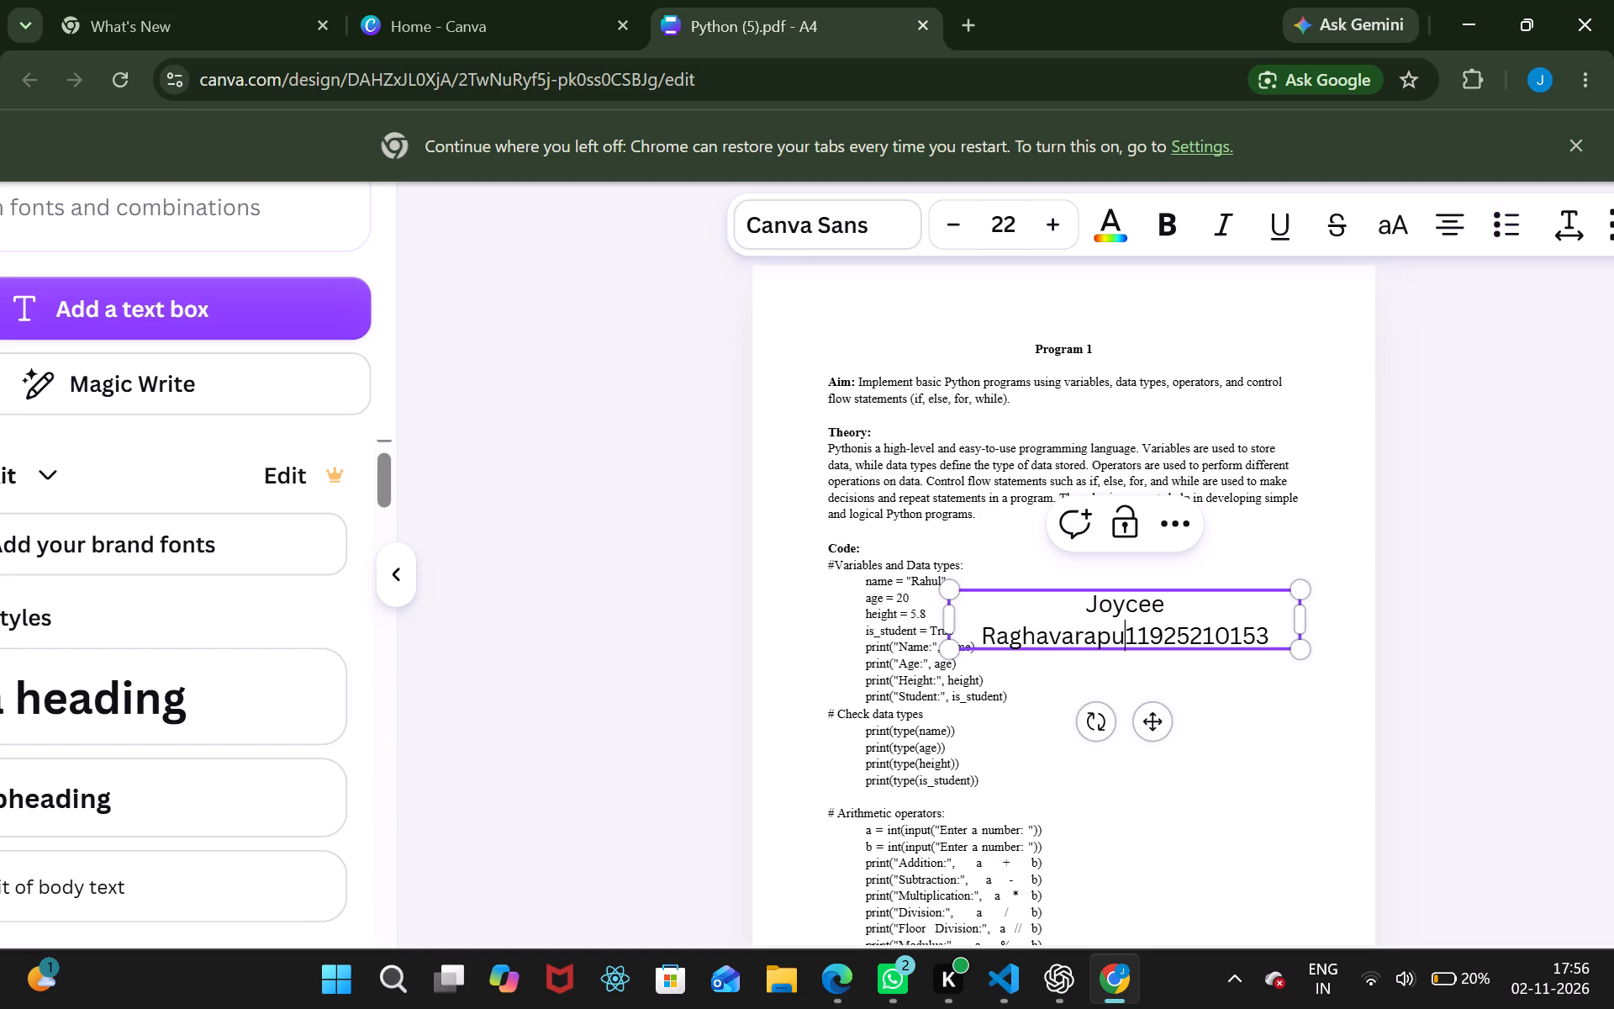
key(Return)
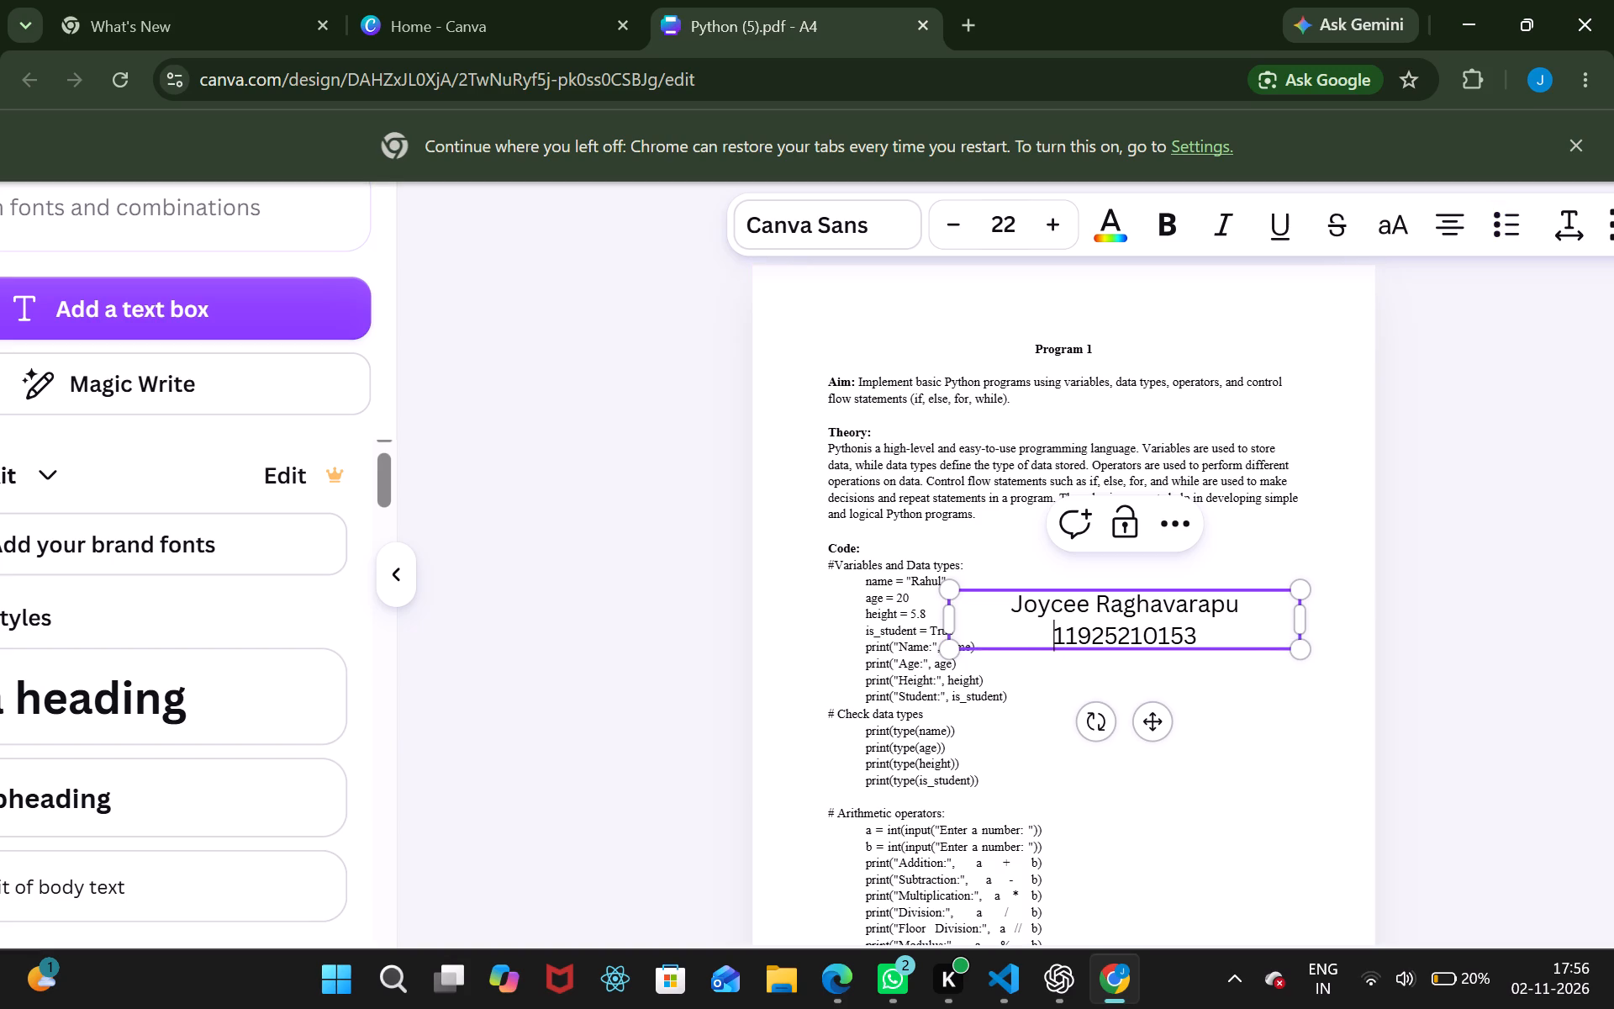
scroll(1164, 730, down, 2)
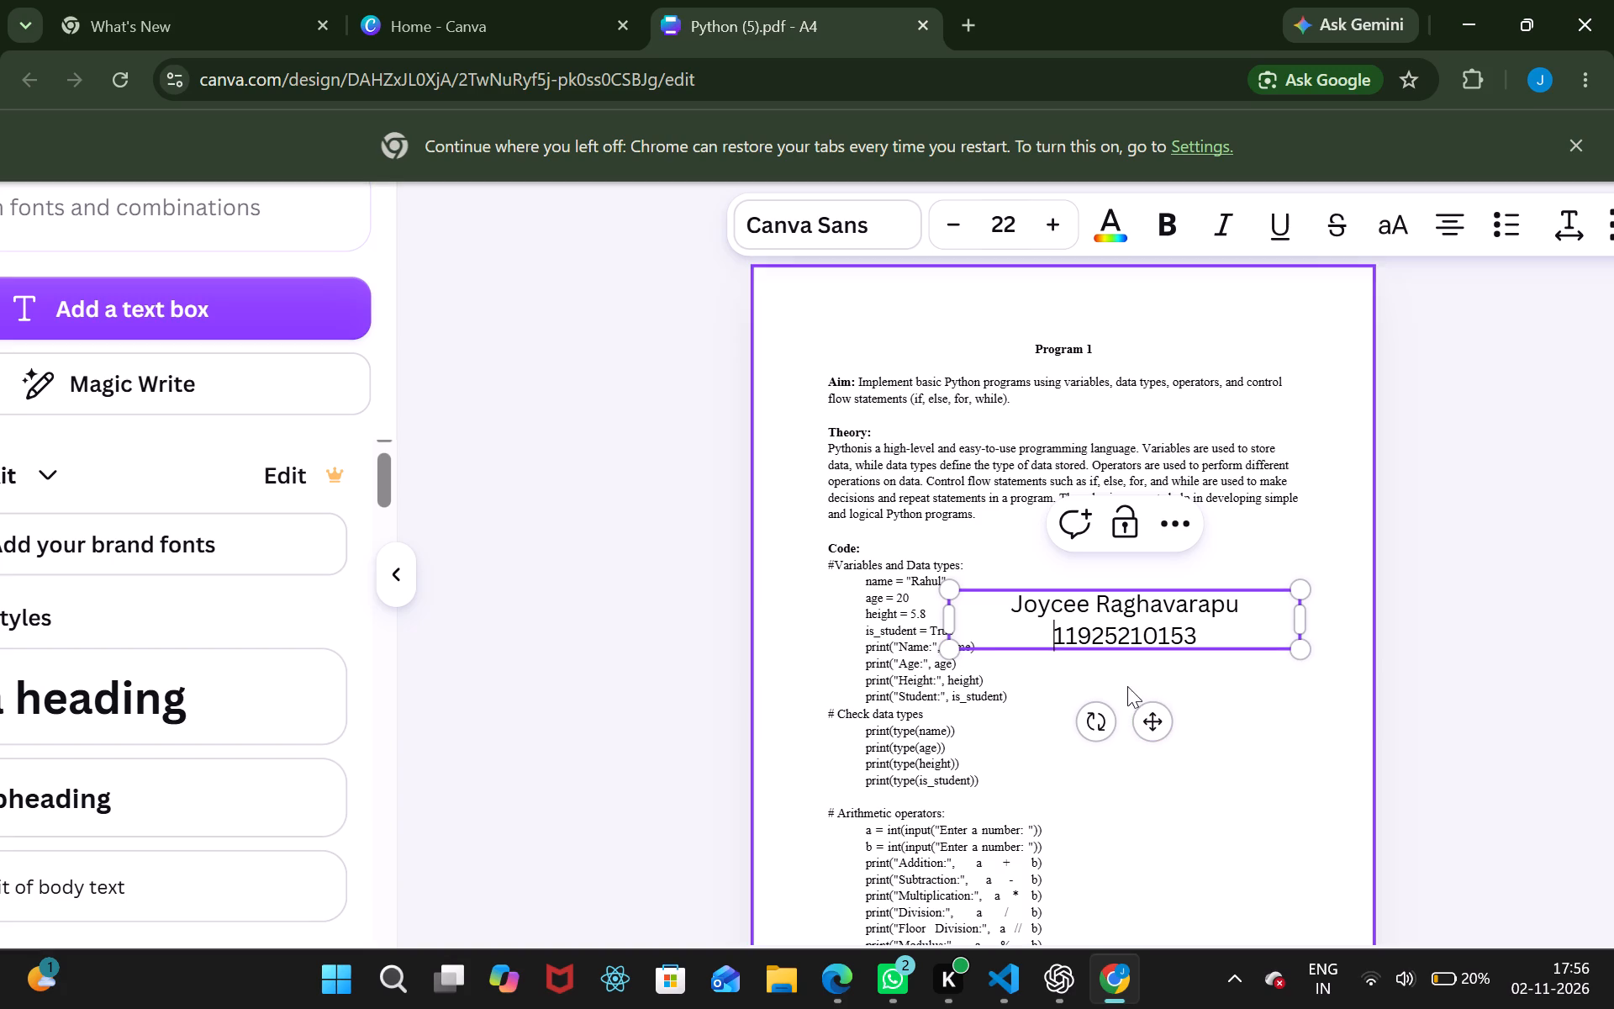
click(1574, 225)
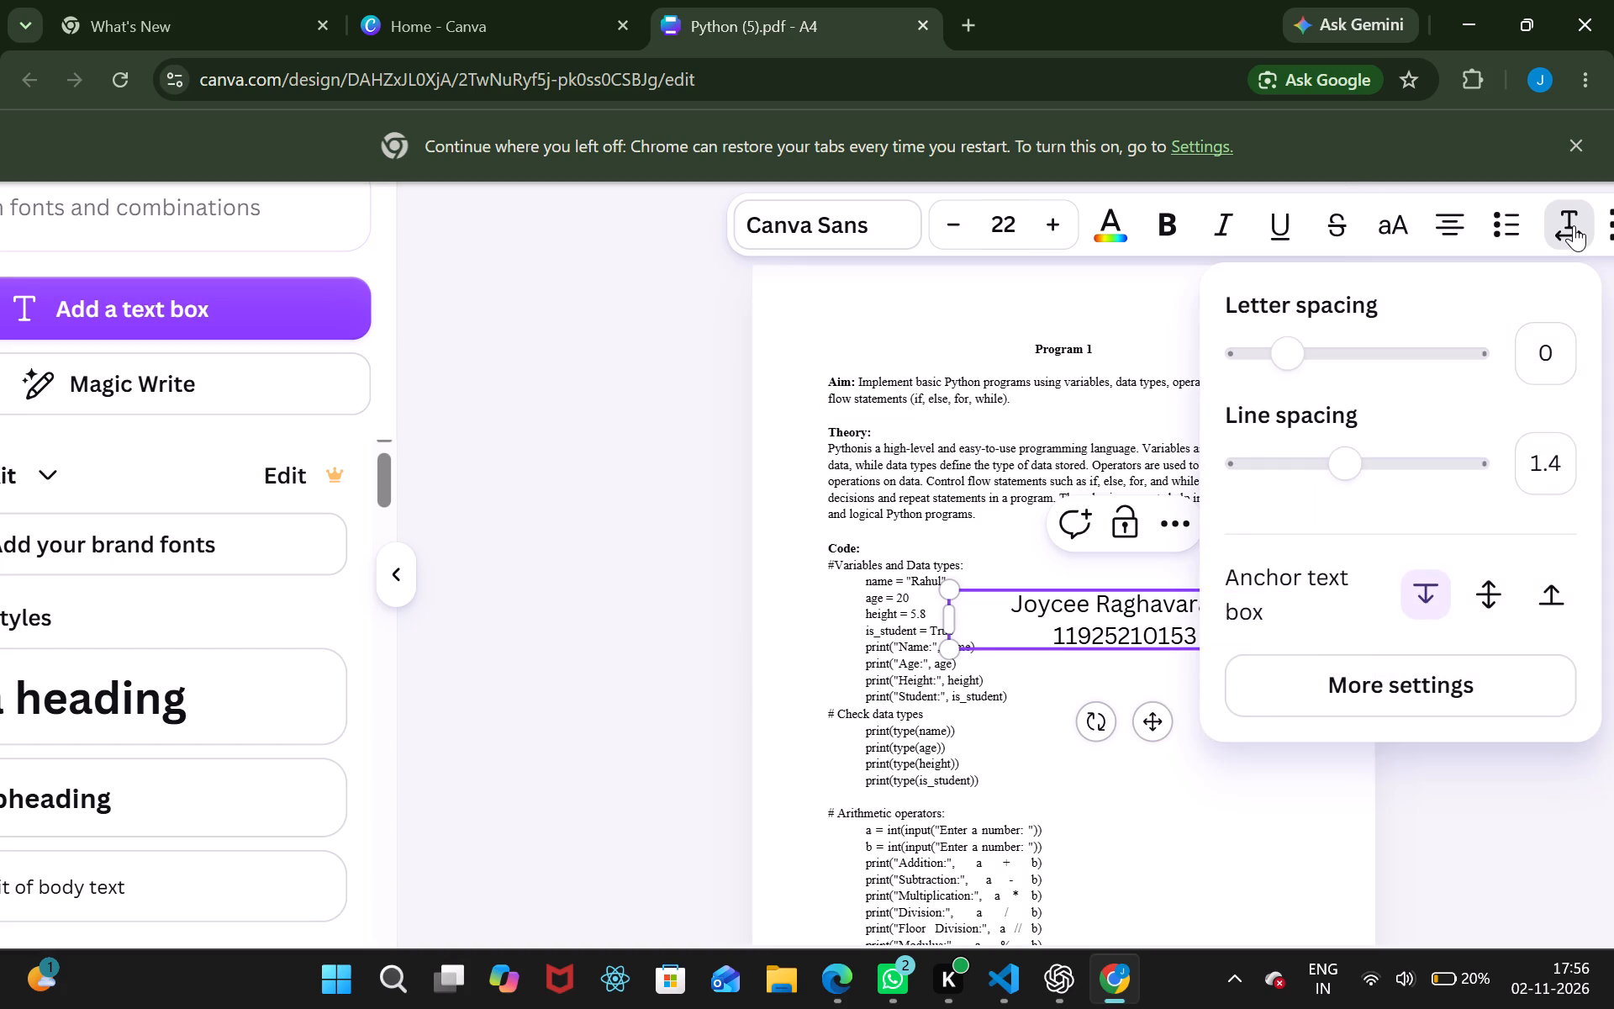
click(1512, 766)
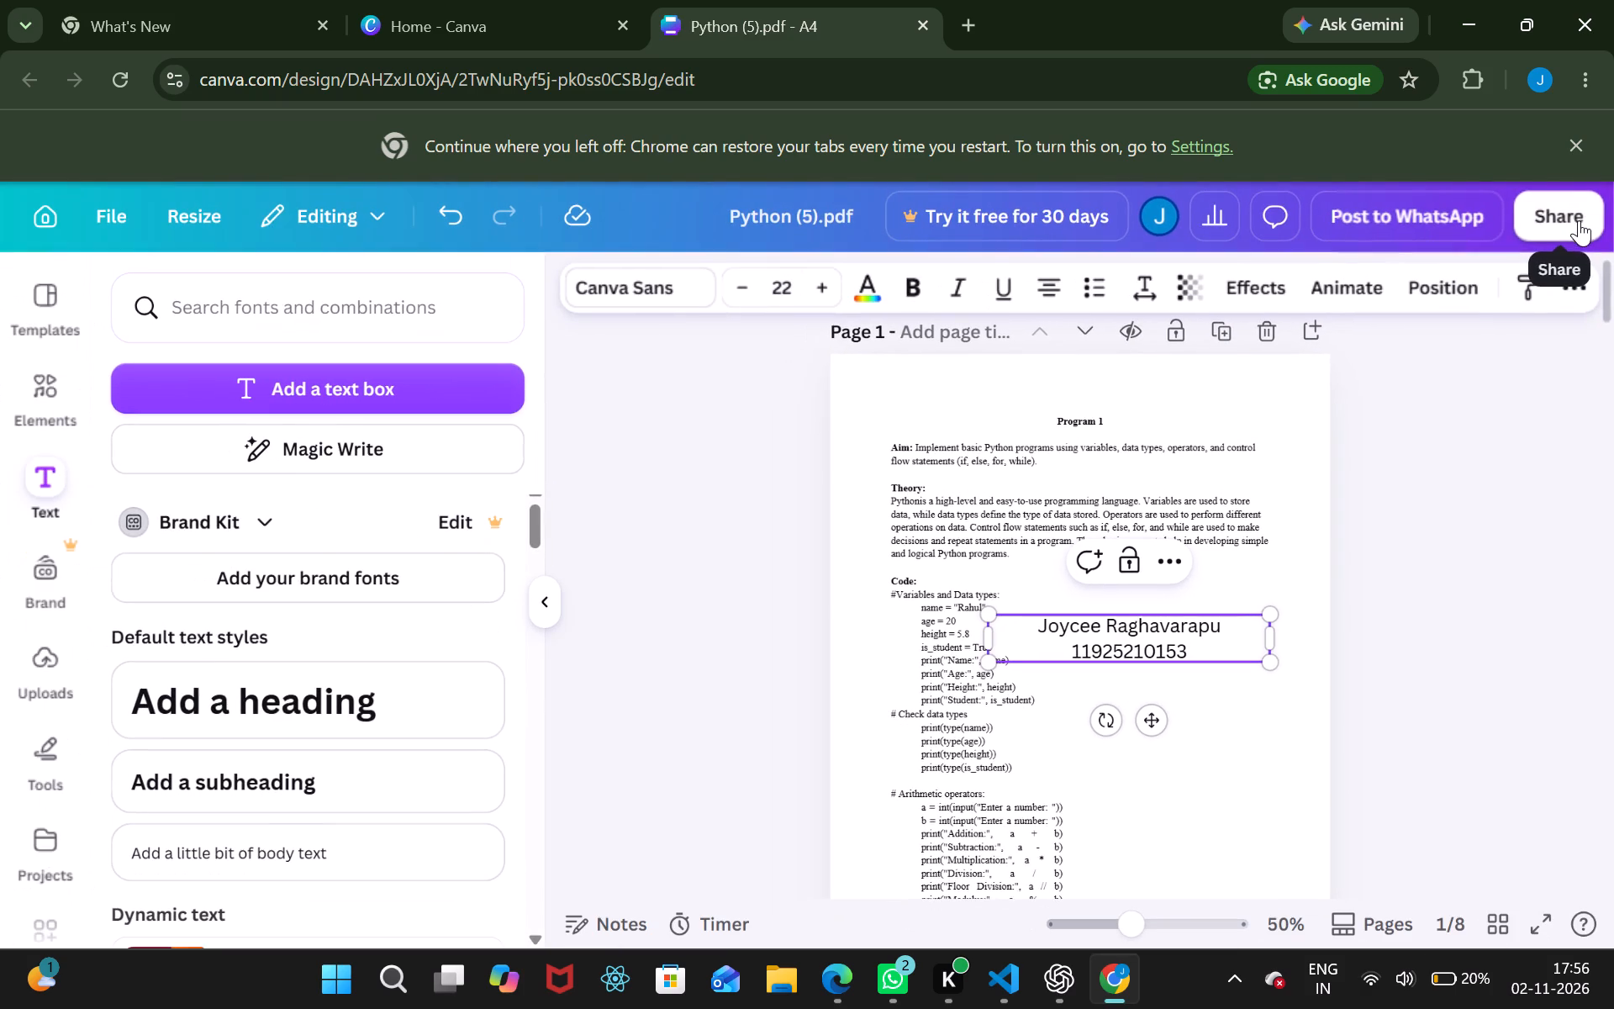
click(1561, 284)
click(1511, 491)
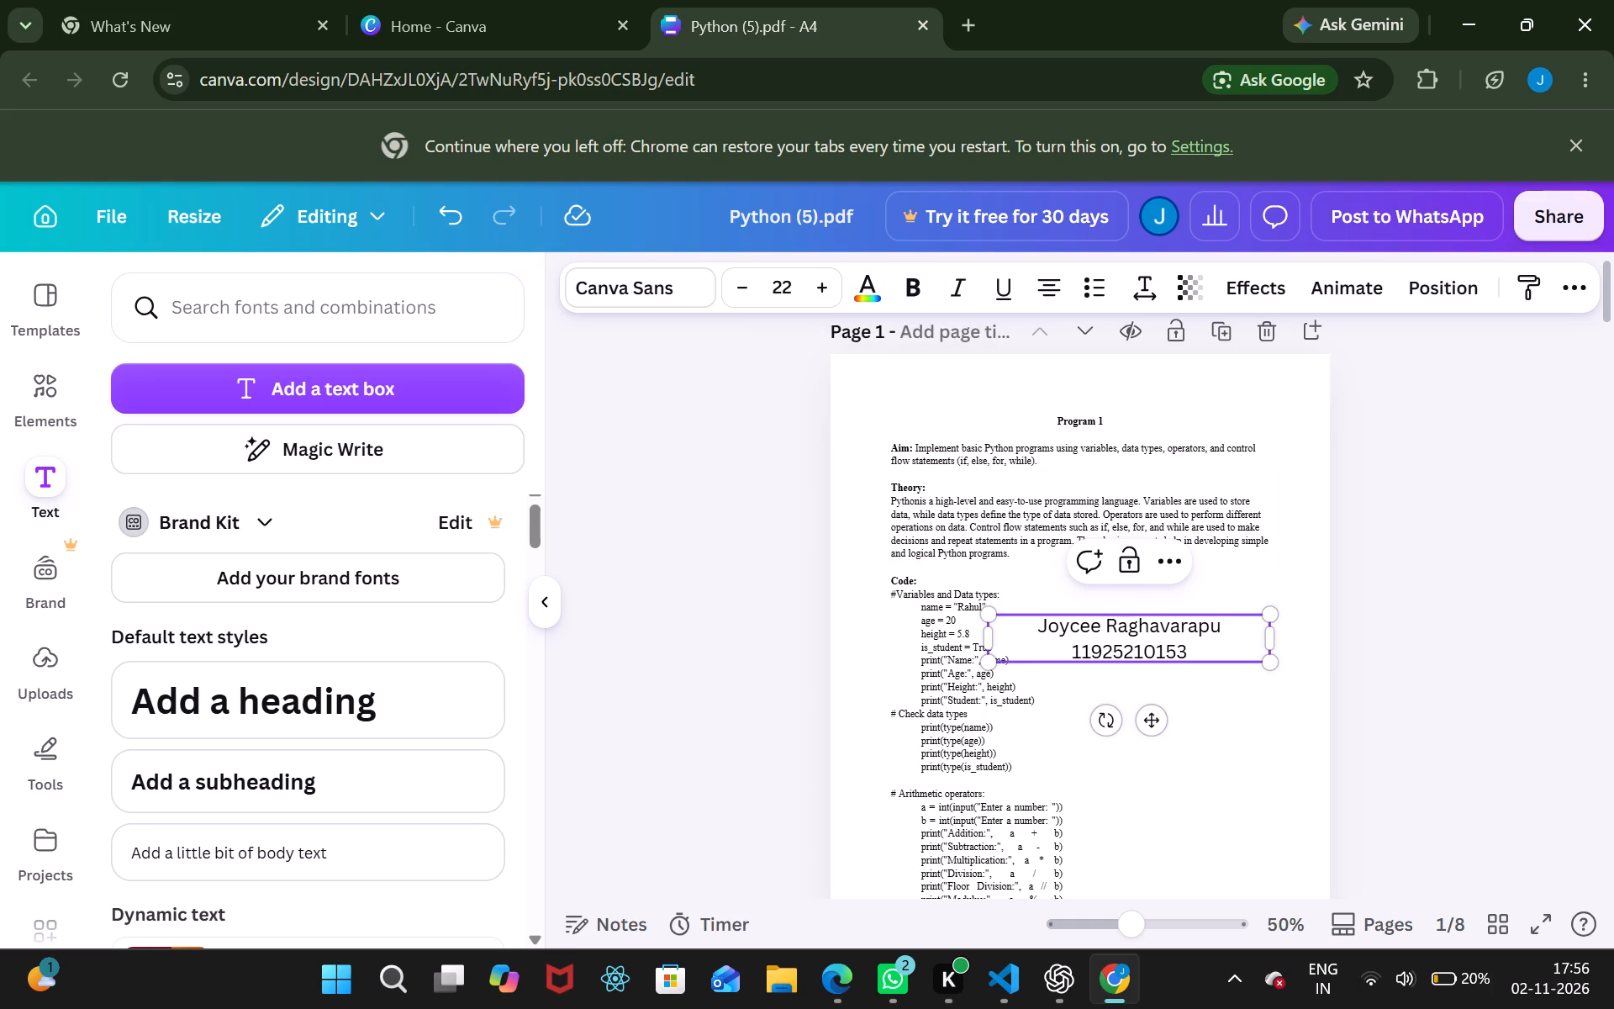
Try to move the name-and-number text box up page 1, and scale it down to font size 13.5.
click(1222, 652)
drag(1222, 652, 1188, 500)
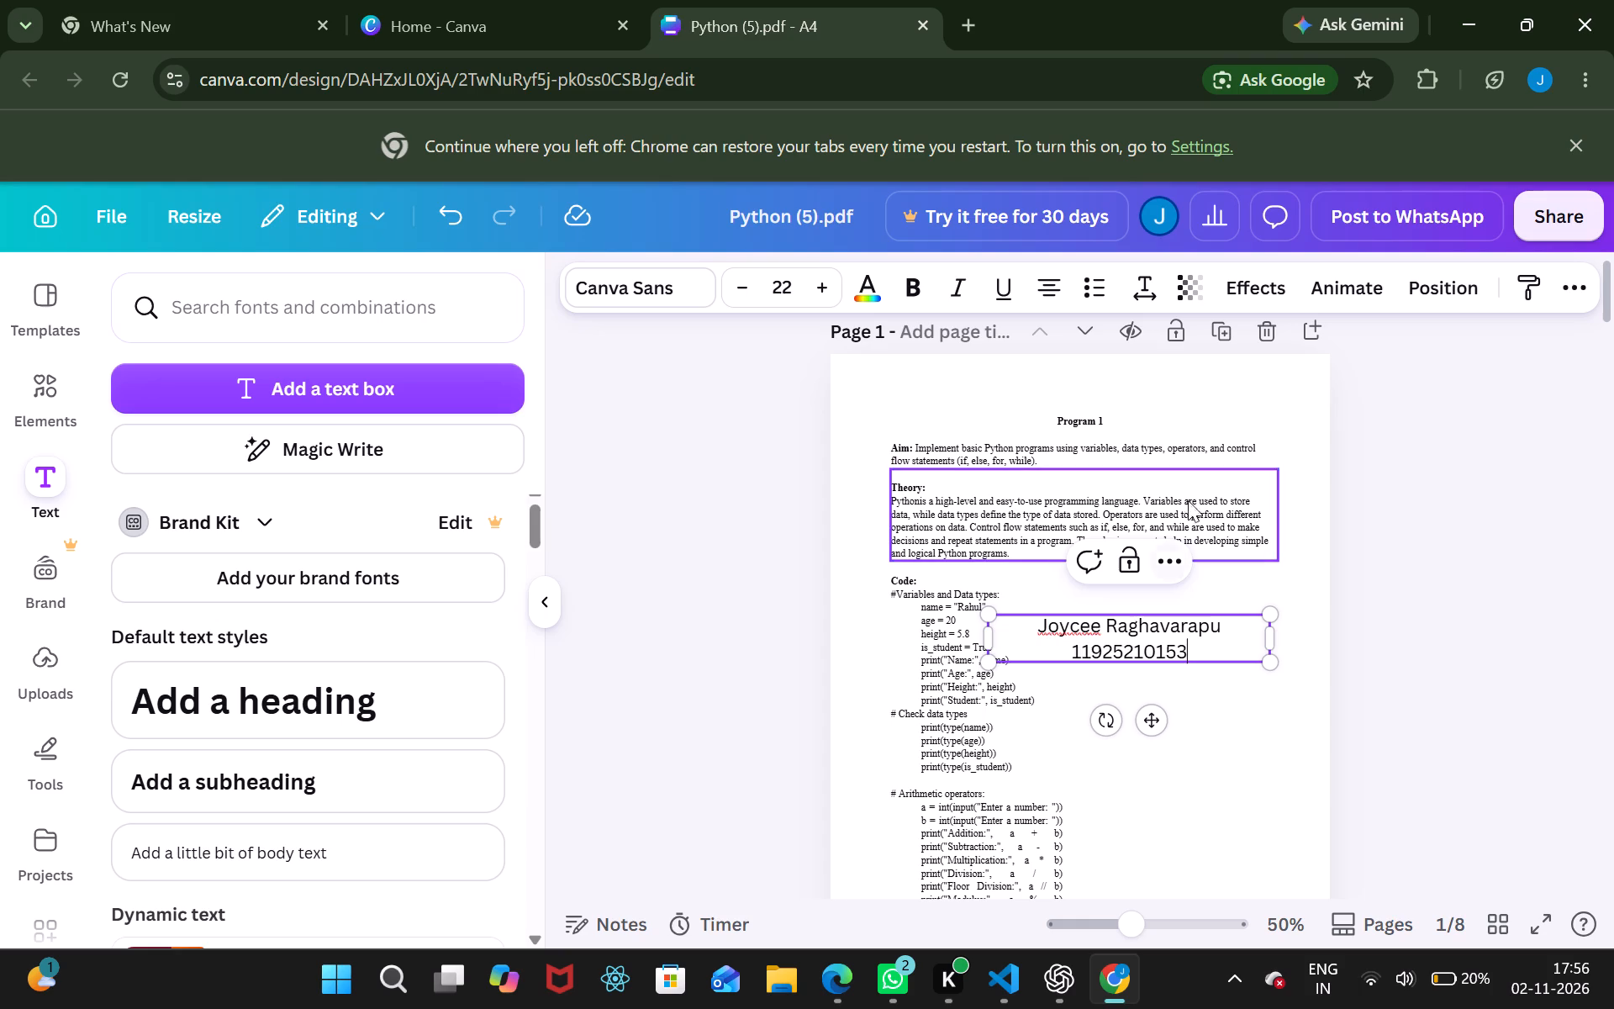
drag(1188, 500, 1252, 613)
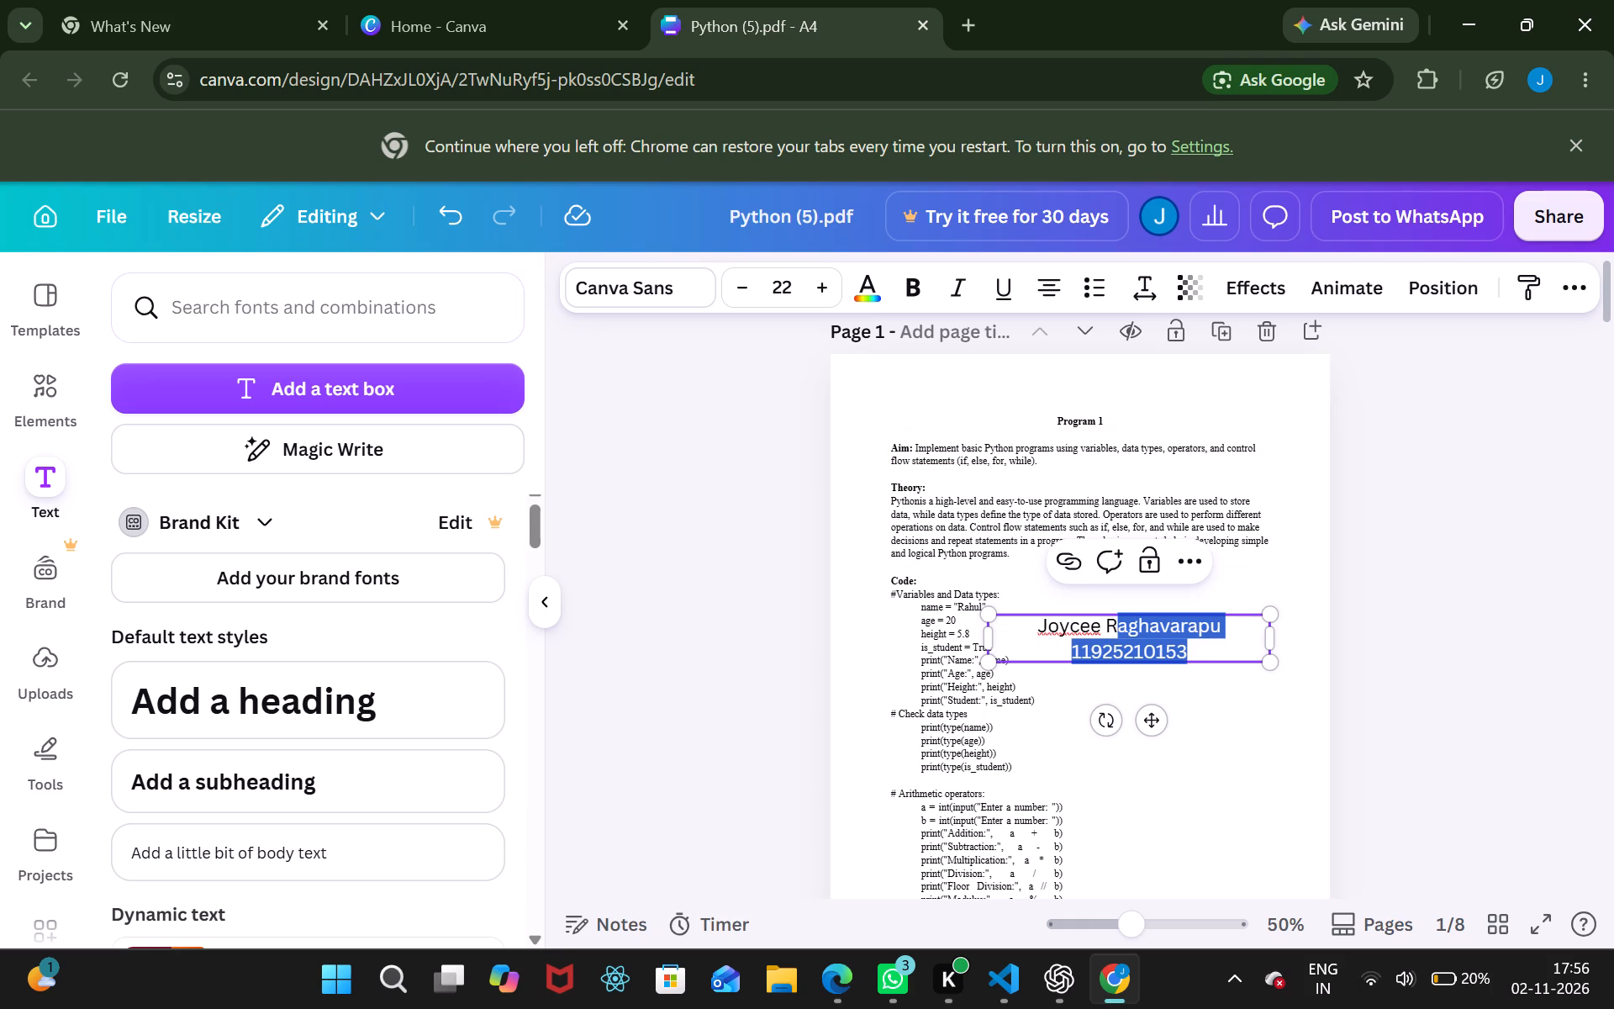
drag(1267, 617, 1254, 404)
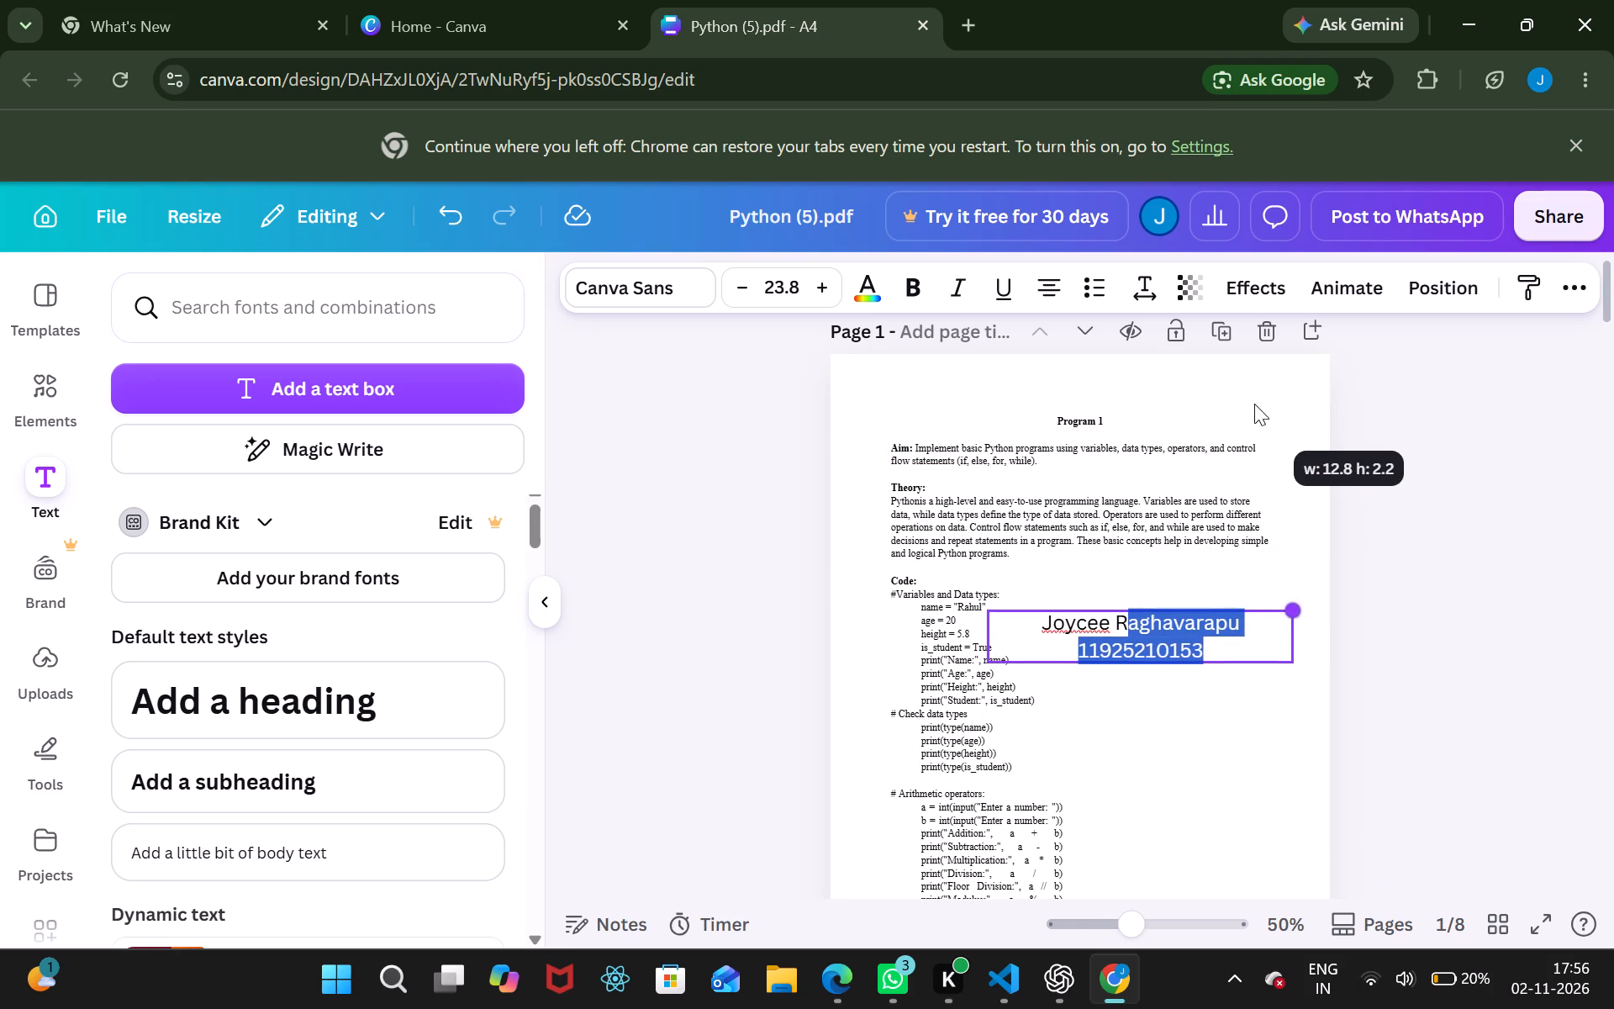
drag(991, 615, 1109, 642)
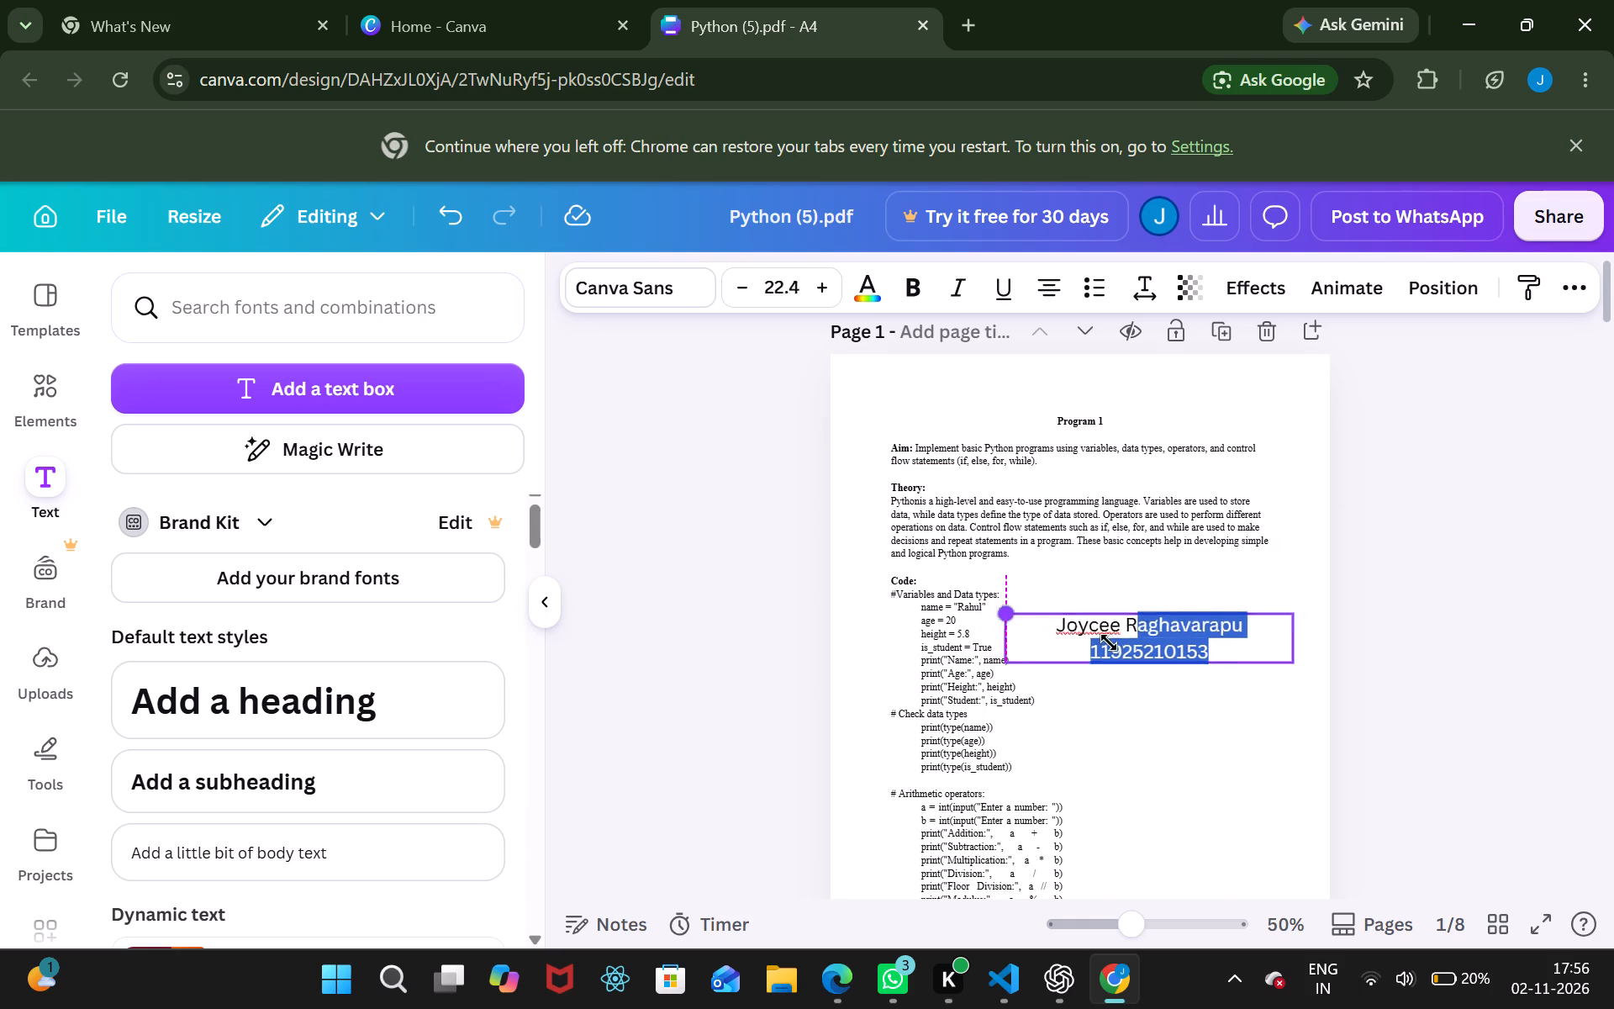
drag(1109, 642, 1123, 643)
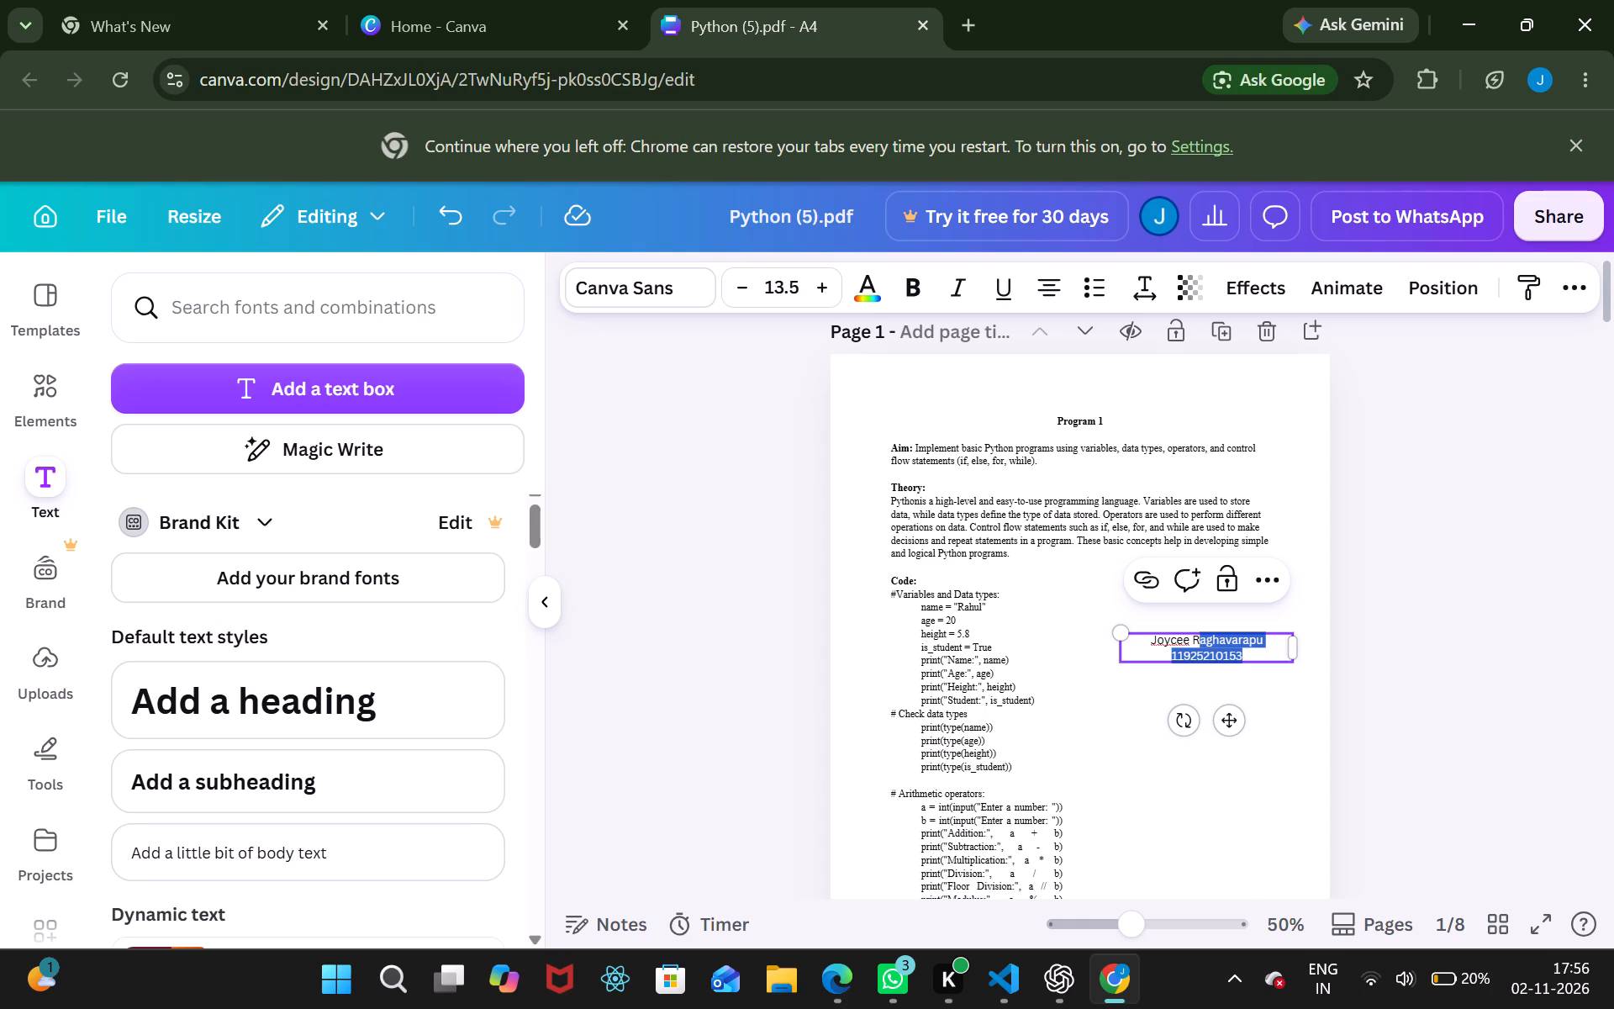
Remove the name-and-number text box from page 1 by deleting all its text and deselecting the empty box.
click(1258, 651)
key(BackSpace)
key(BackSpace)
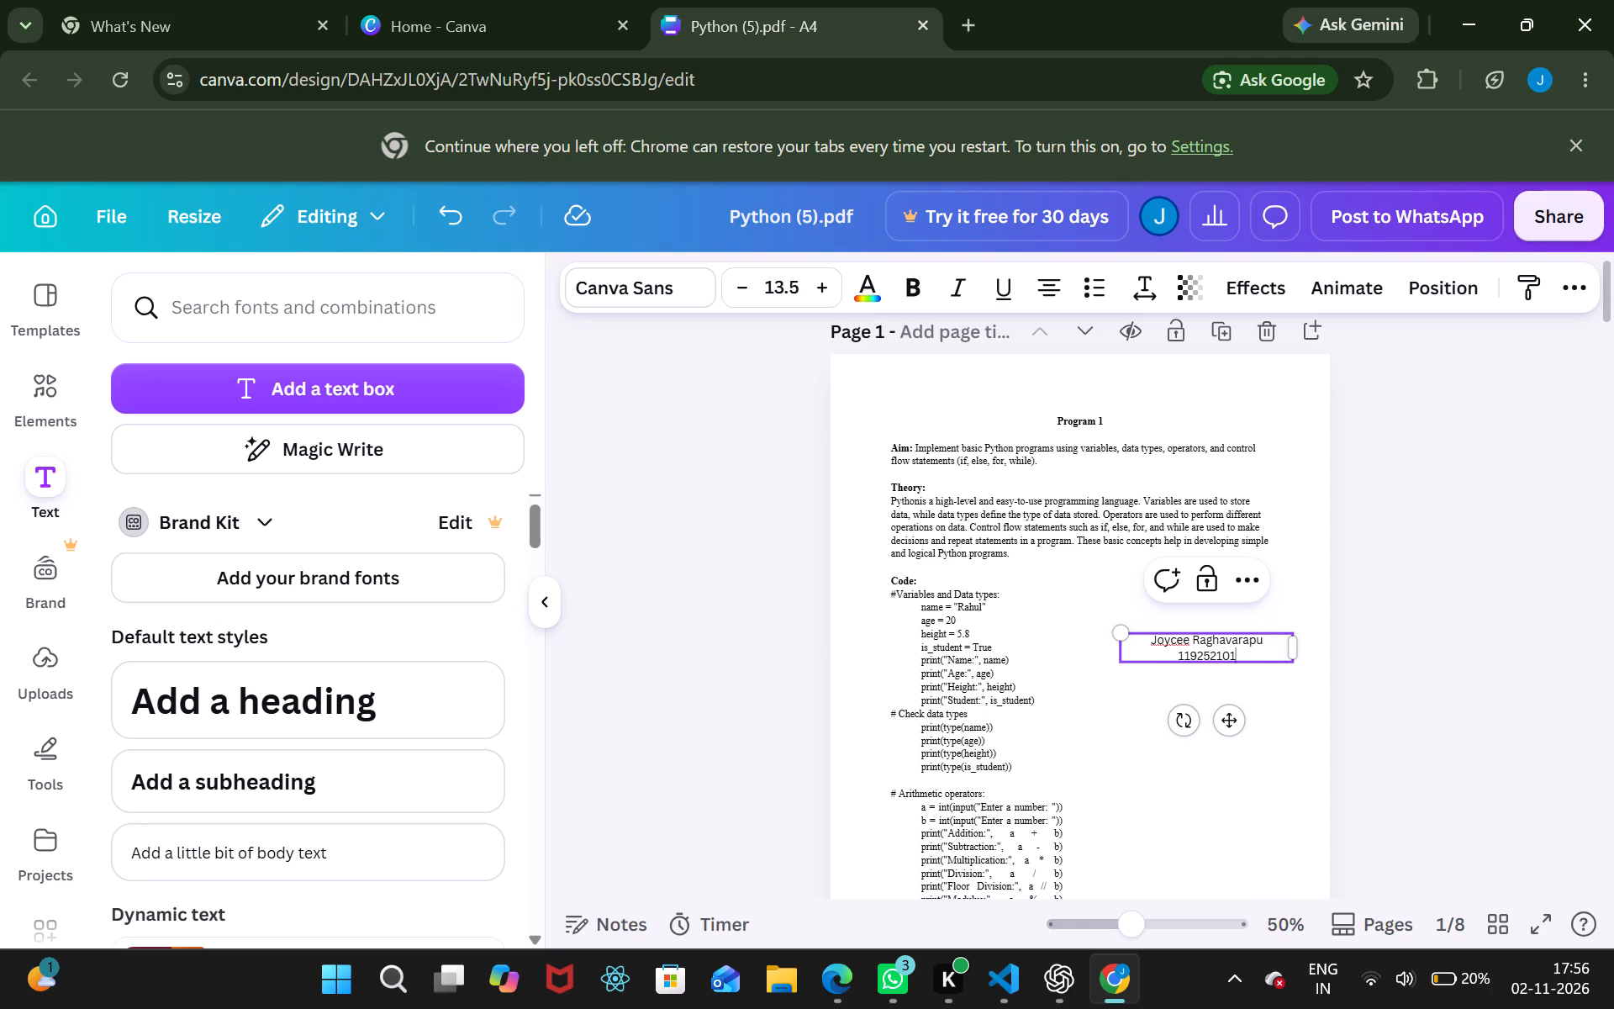
key(BackSpace)
key(BackSpace)
key(BackSpace)
key(BackSpace)
key(BackSpace)
key(BackSpace)
key(BackSpace)
key(BackSpace)
key(BackSpace)
key(BackSpace)
key(BackSpace)
key(BackSpace)
key(BackSpace)
key(BackSpace)
key(BackSpace)
key(BackSpace)
key(BackSpace)
key(BackSpace)
key(BackSpace)
key(BackSpace)
key(BackSpace)
key(BackSpace)
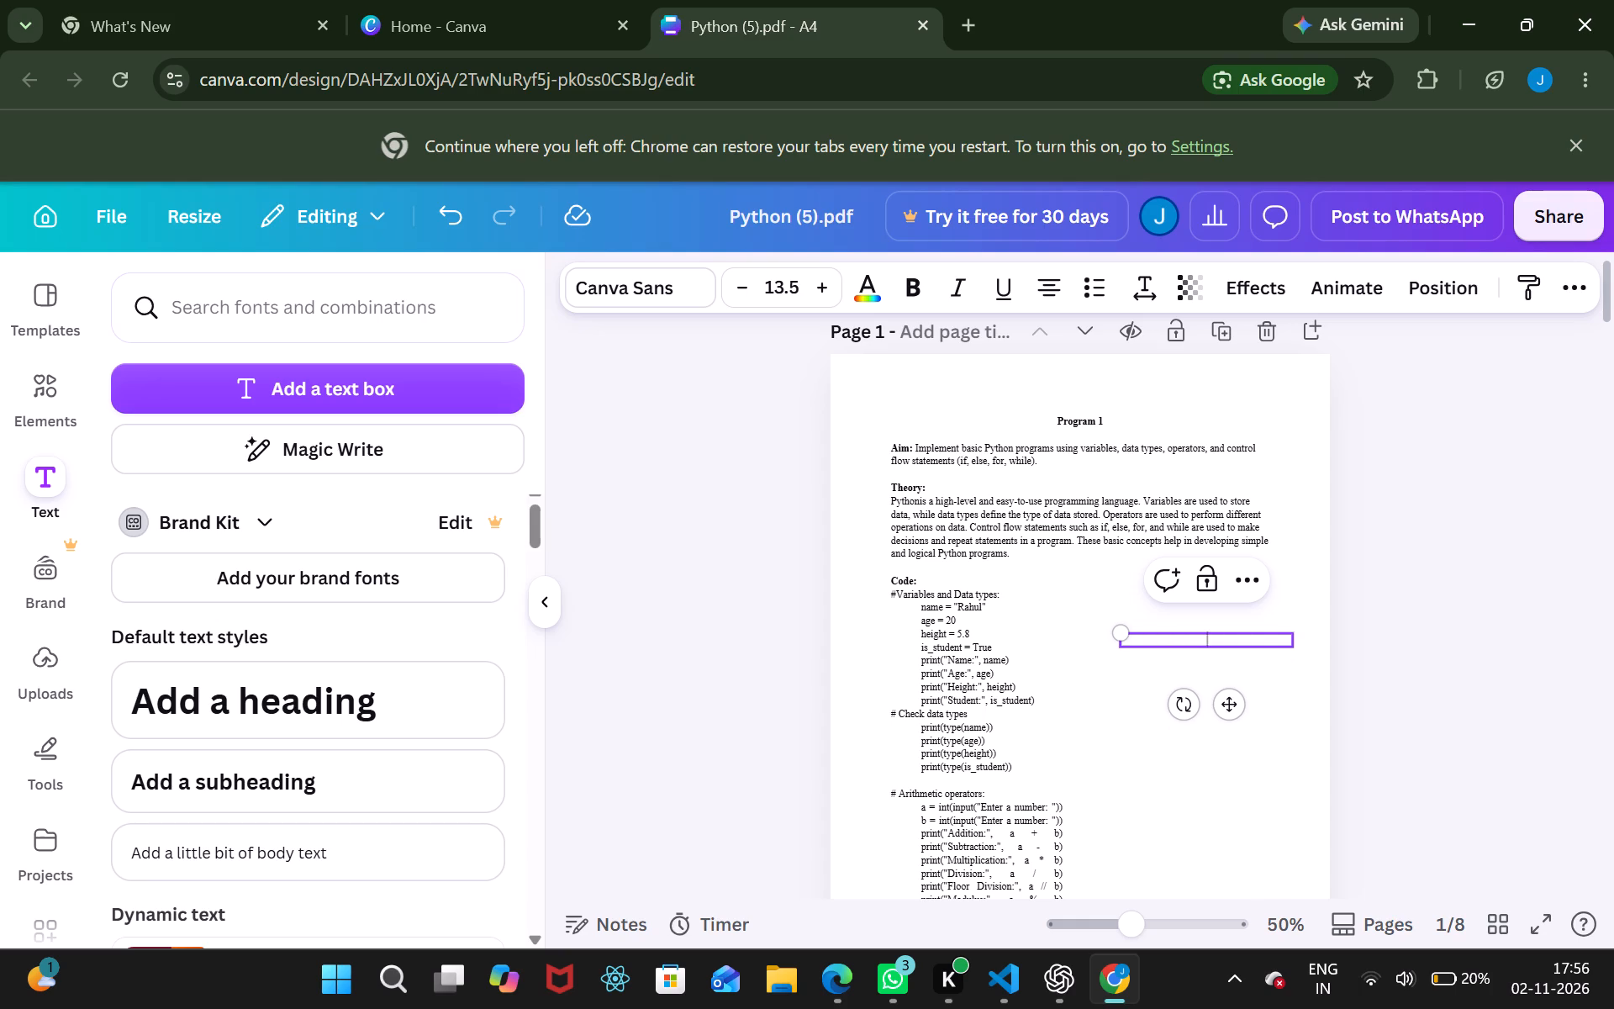
click(1247, 581)
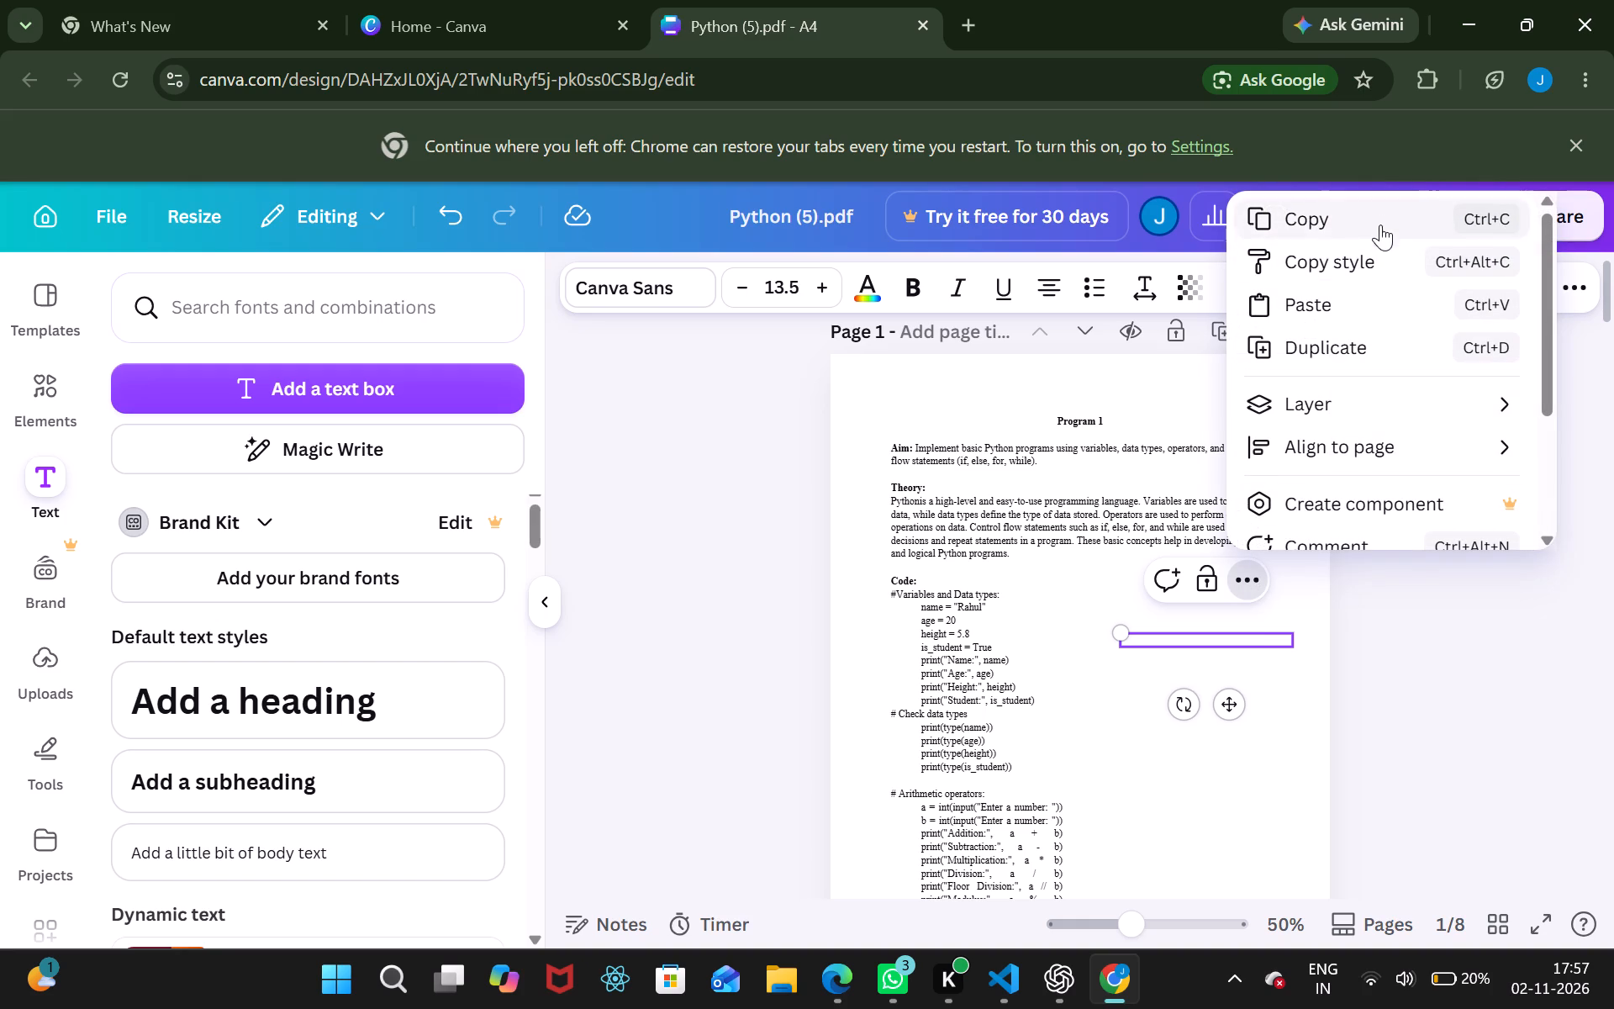
scroll(1380, 279, down, 3)
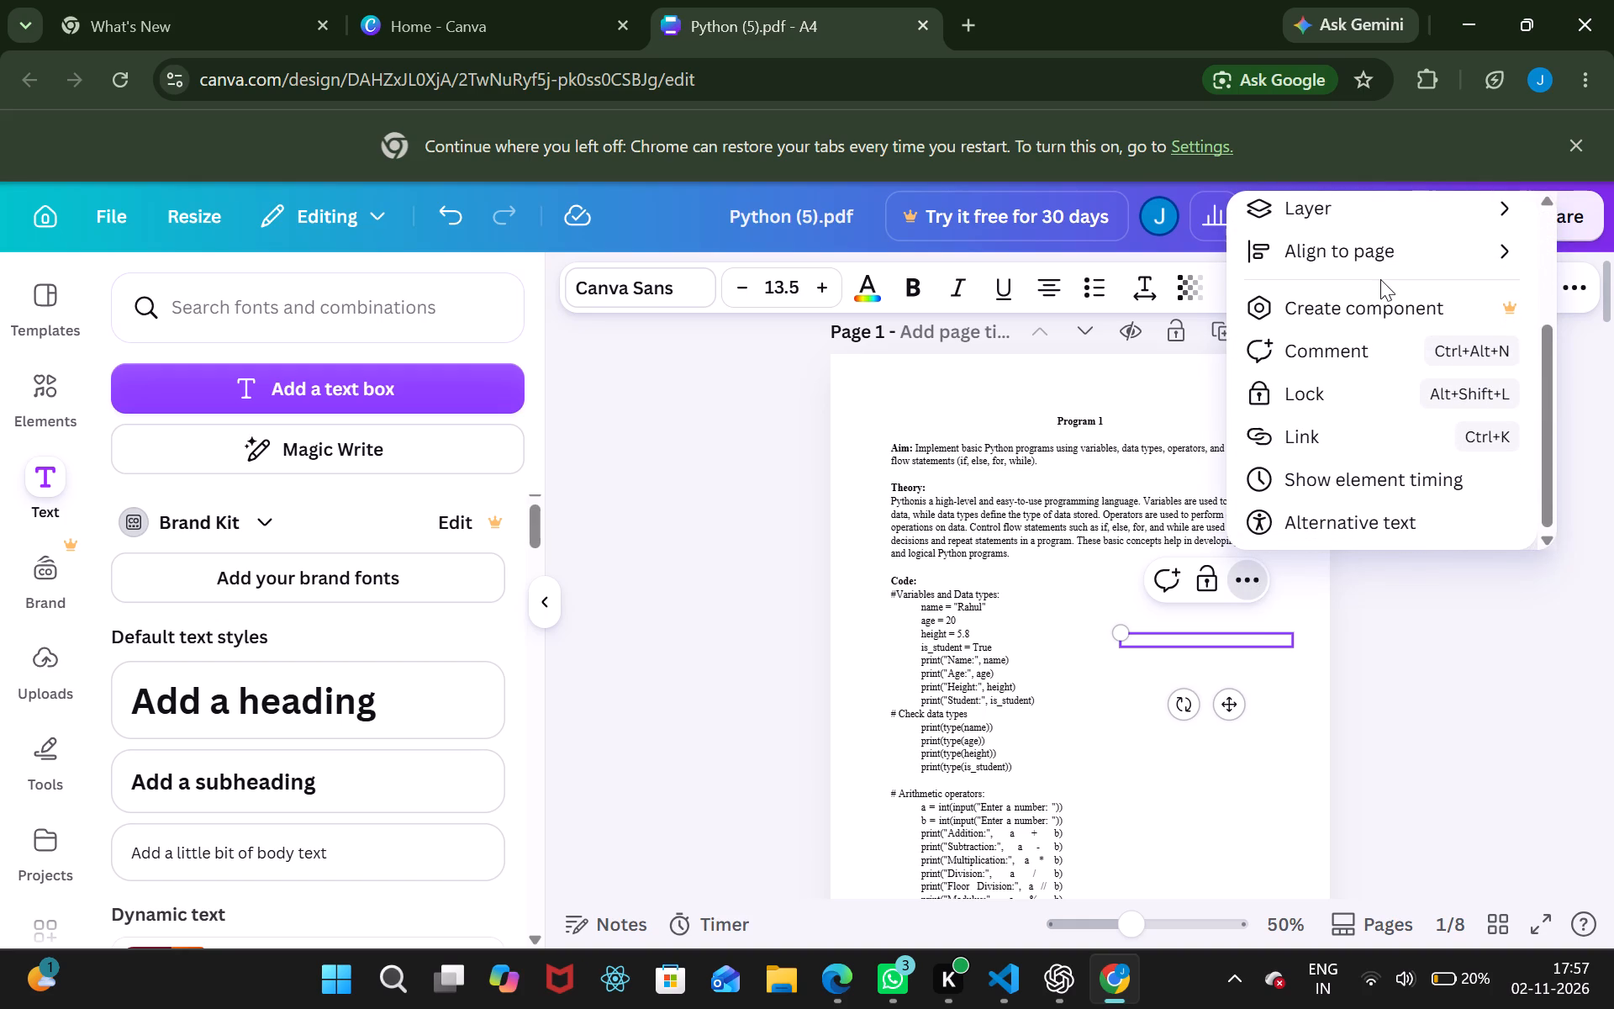
scroll(1380, 279, down, 1)
scroll(1380, 279, up, 2)
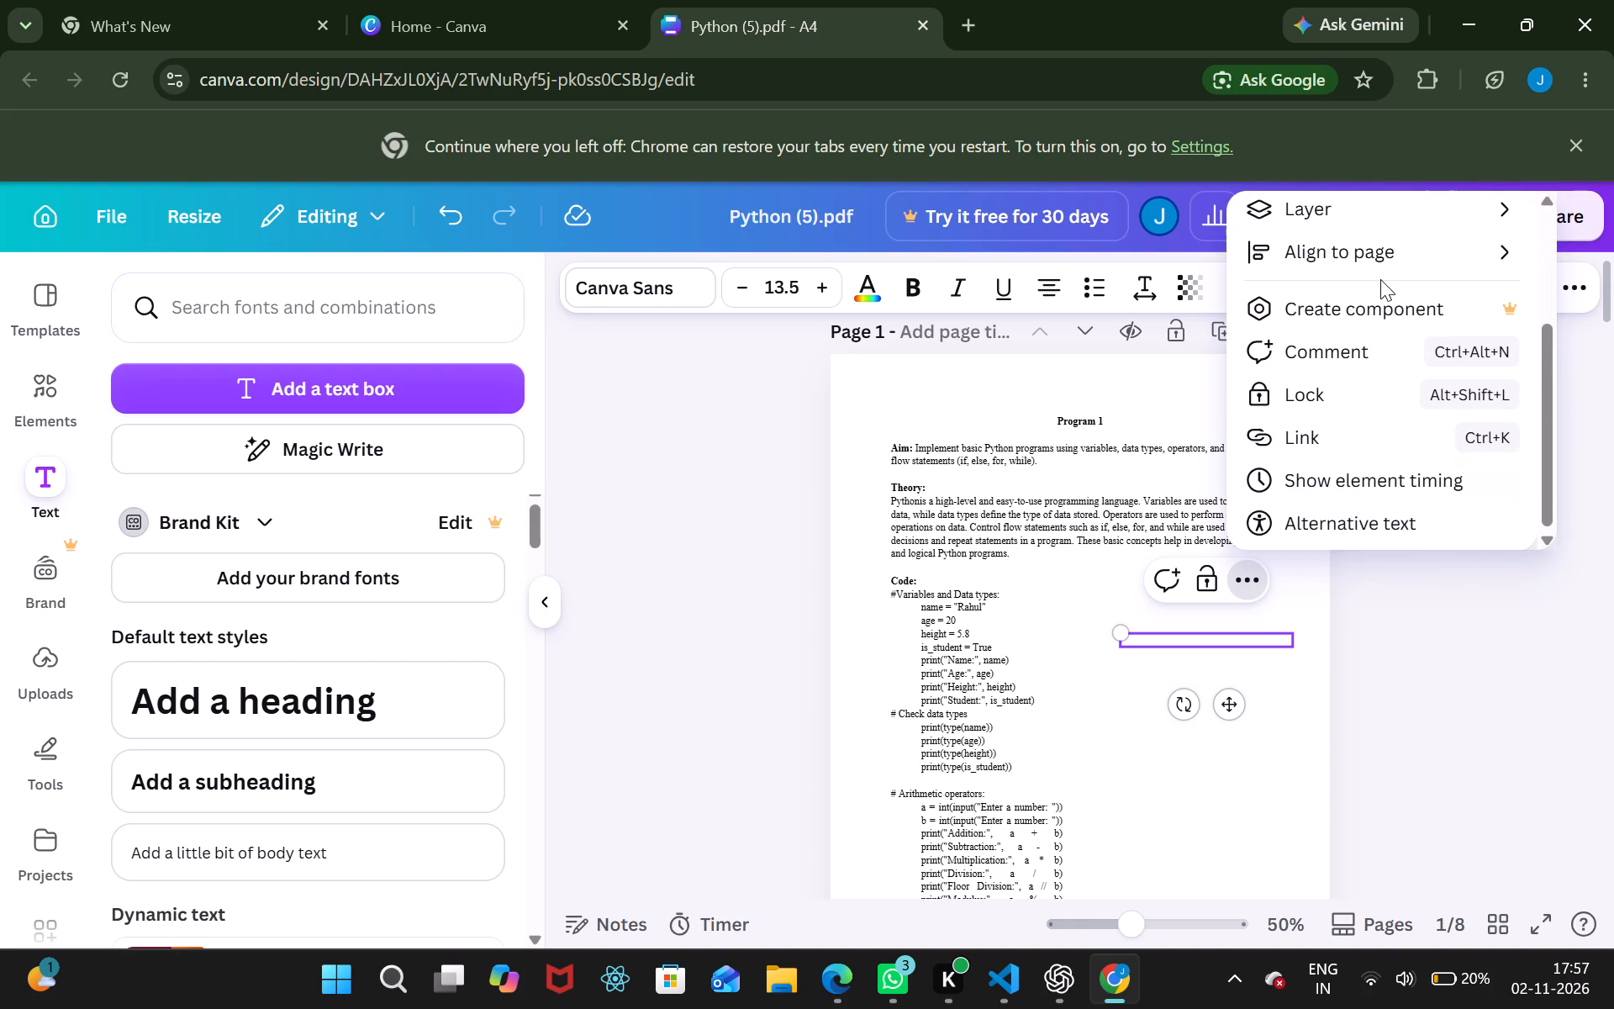
scroll(1380, 279, up, 2)
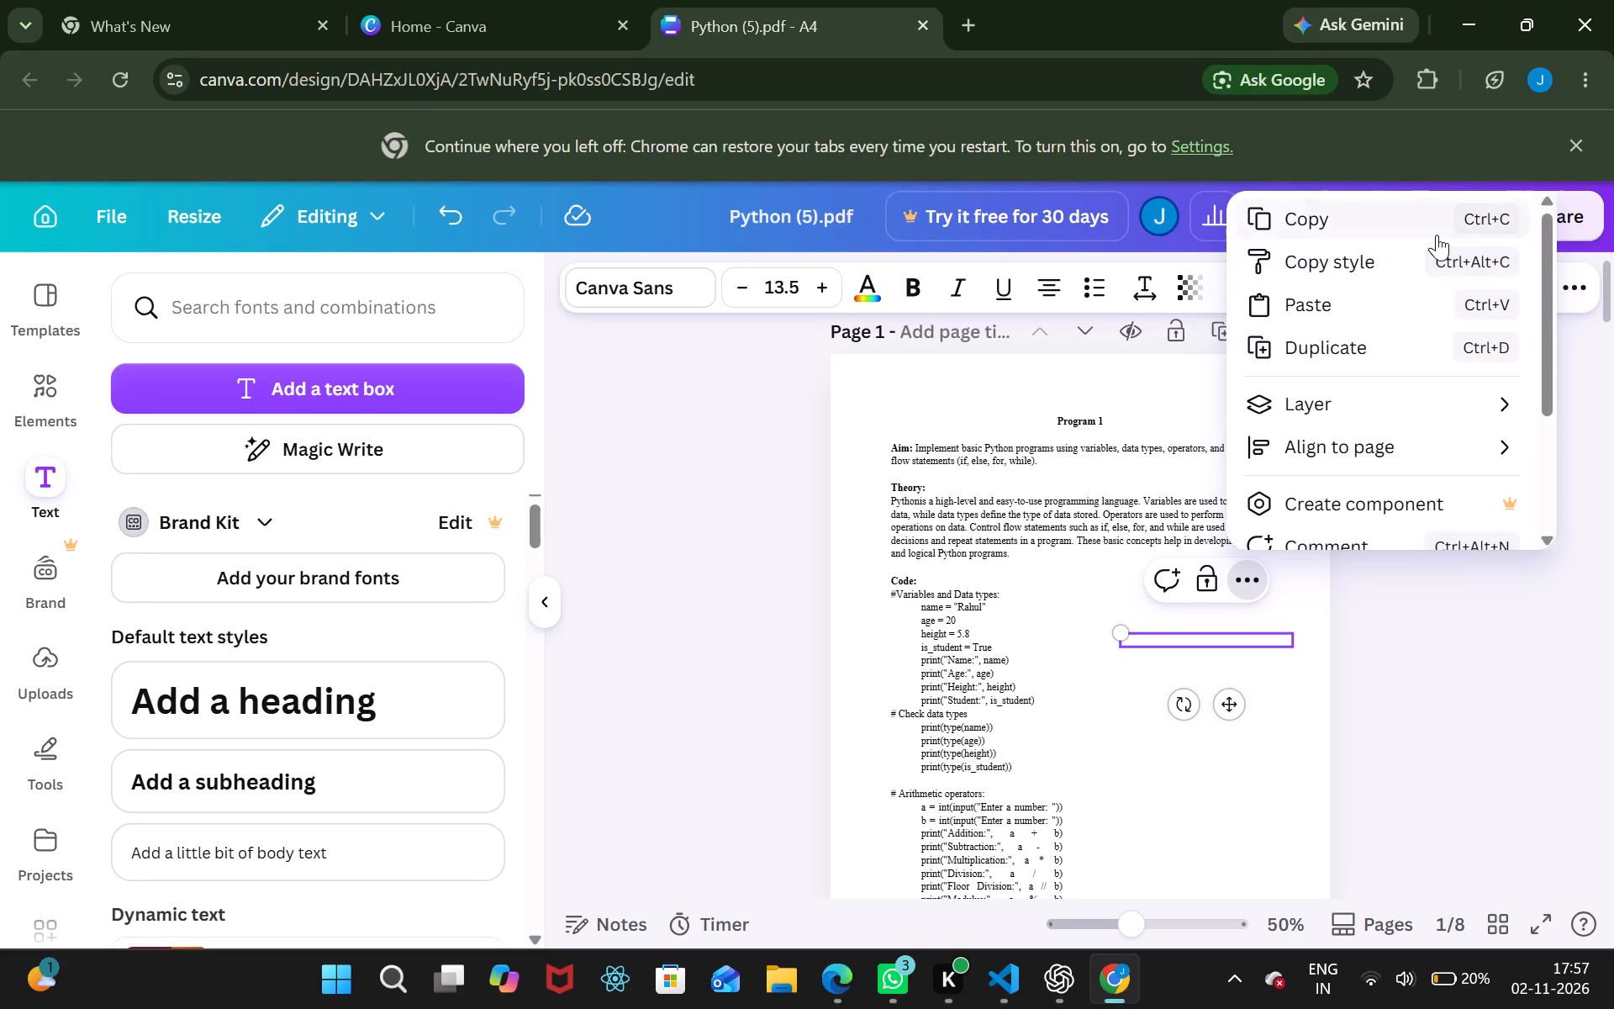
click(1432, 636)
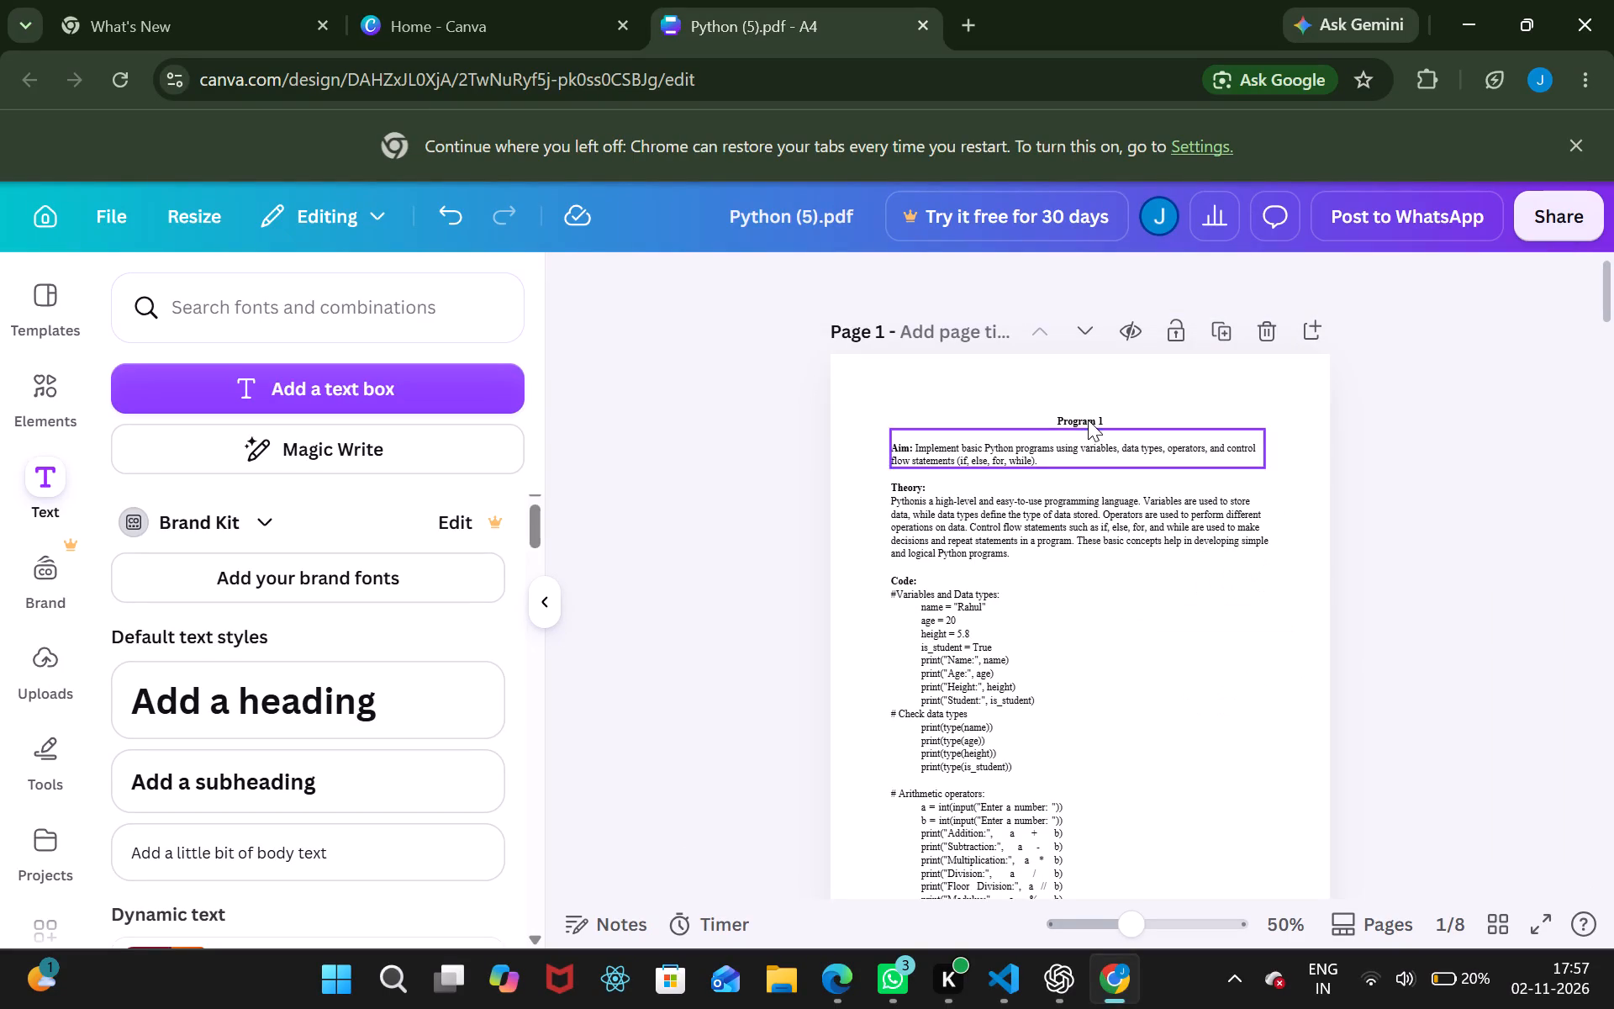
Examine the additional options for the background shape of page 1, including its alternative text.
click(1198, 379)
click(1235, 382)
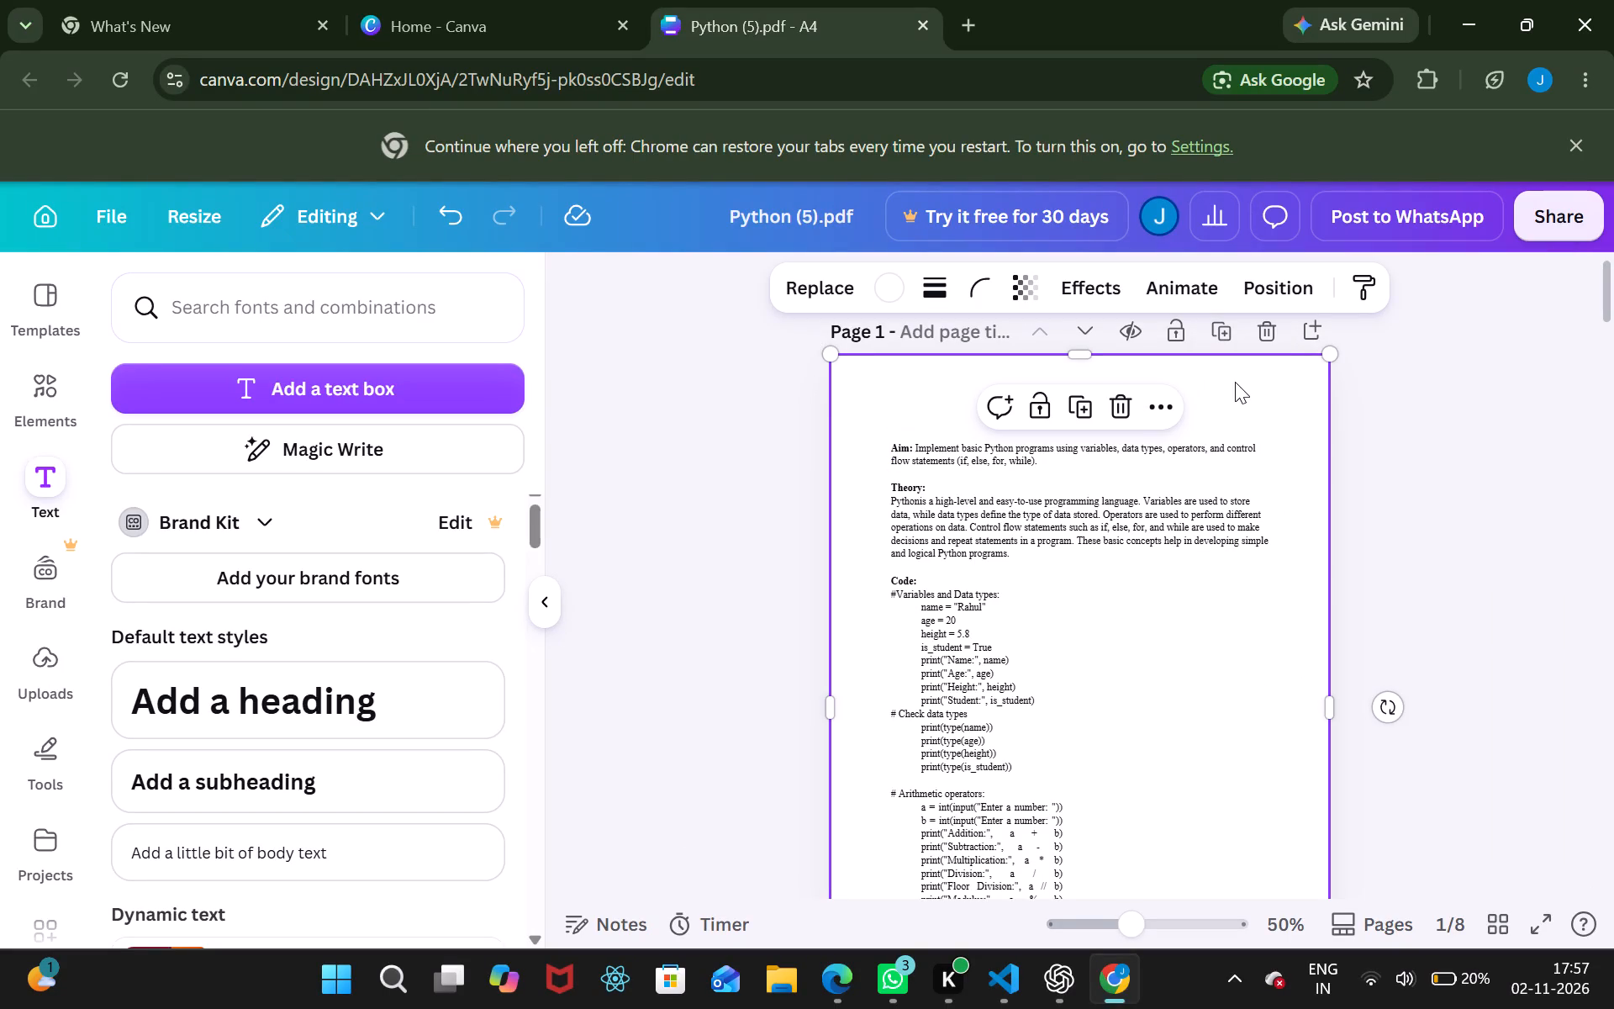
click(976, 370)
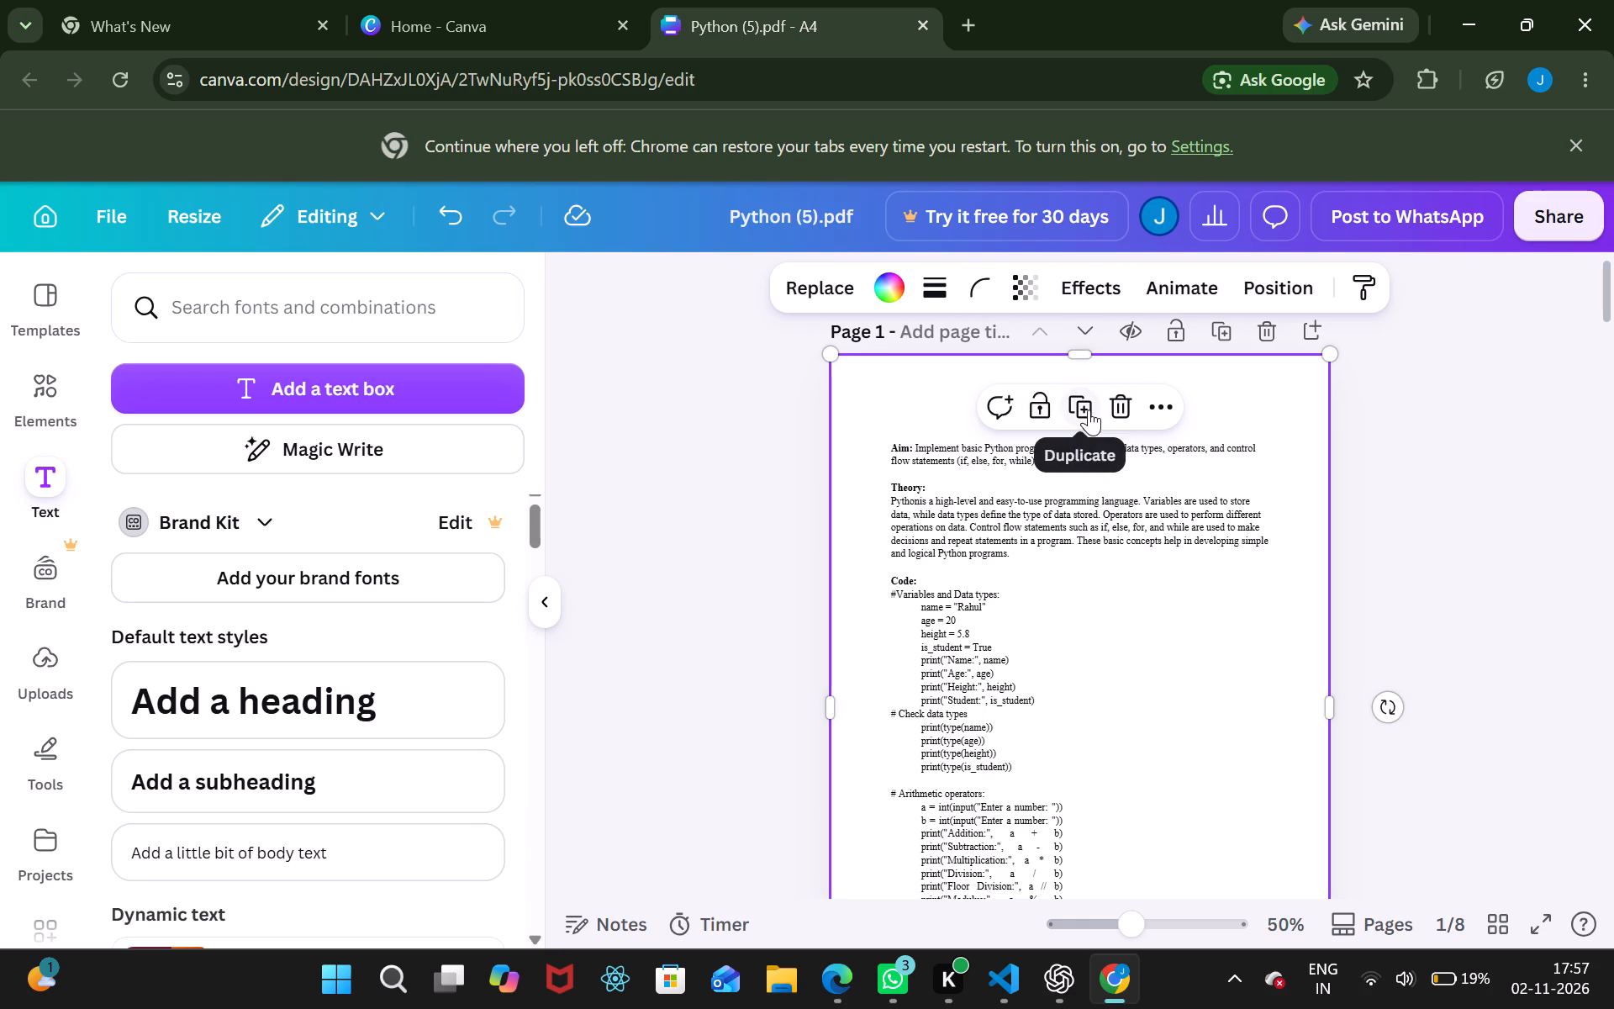
click(1163, 401)
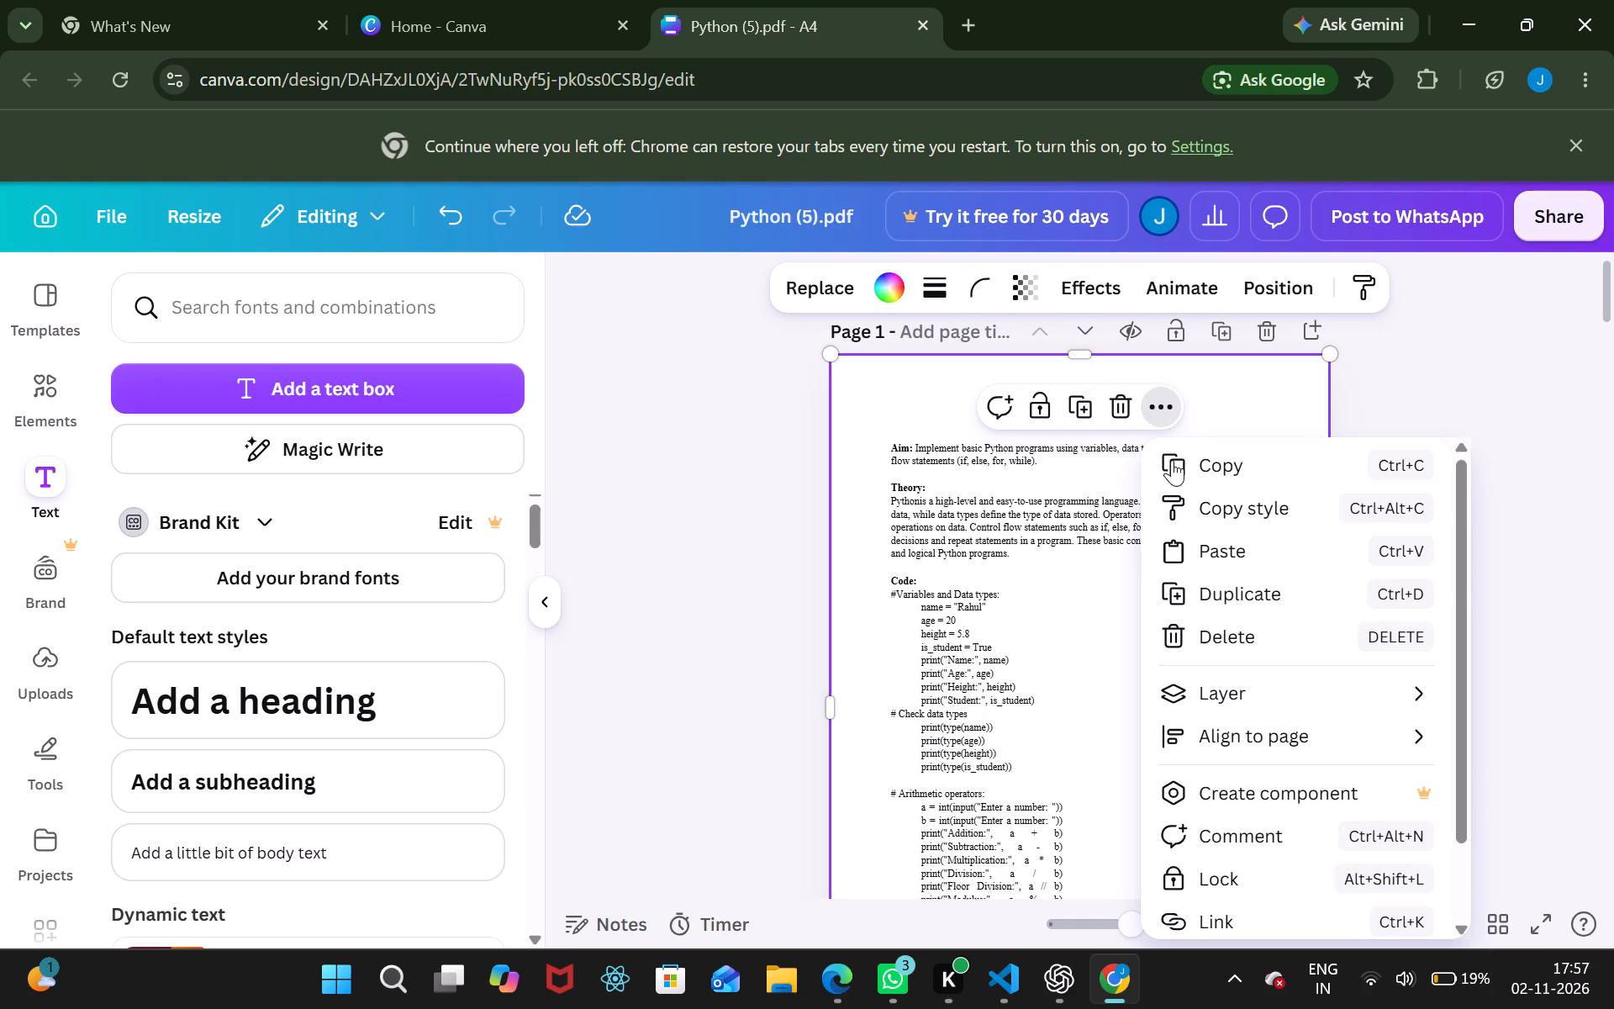
scroll(1189, 720, down, 3)
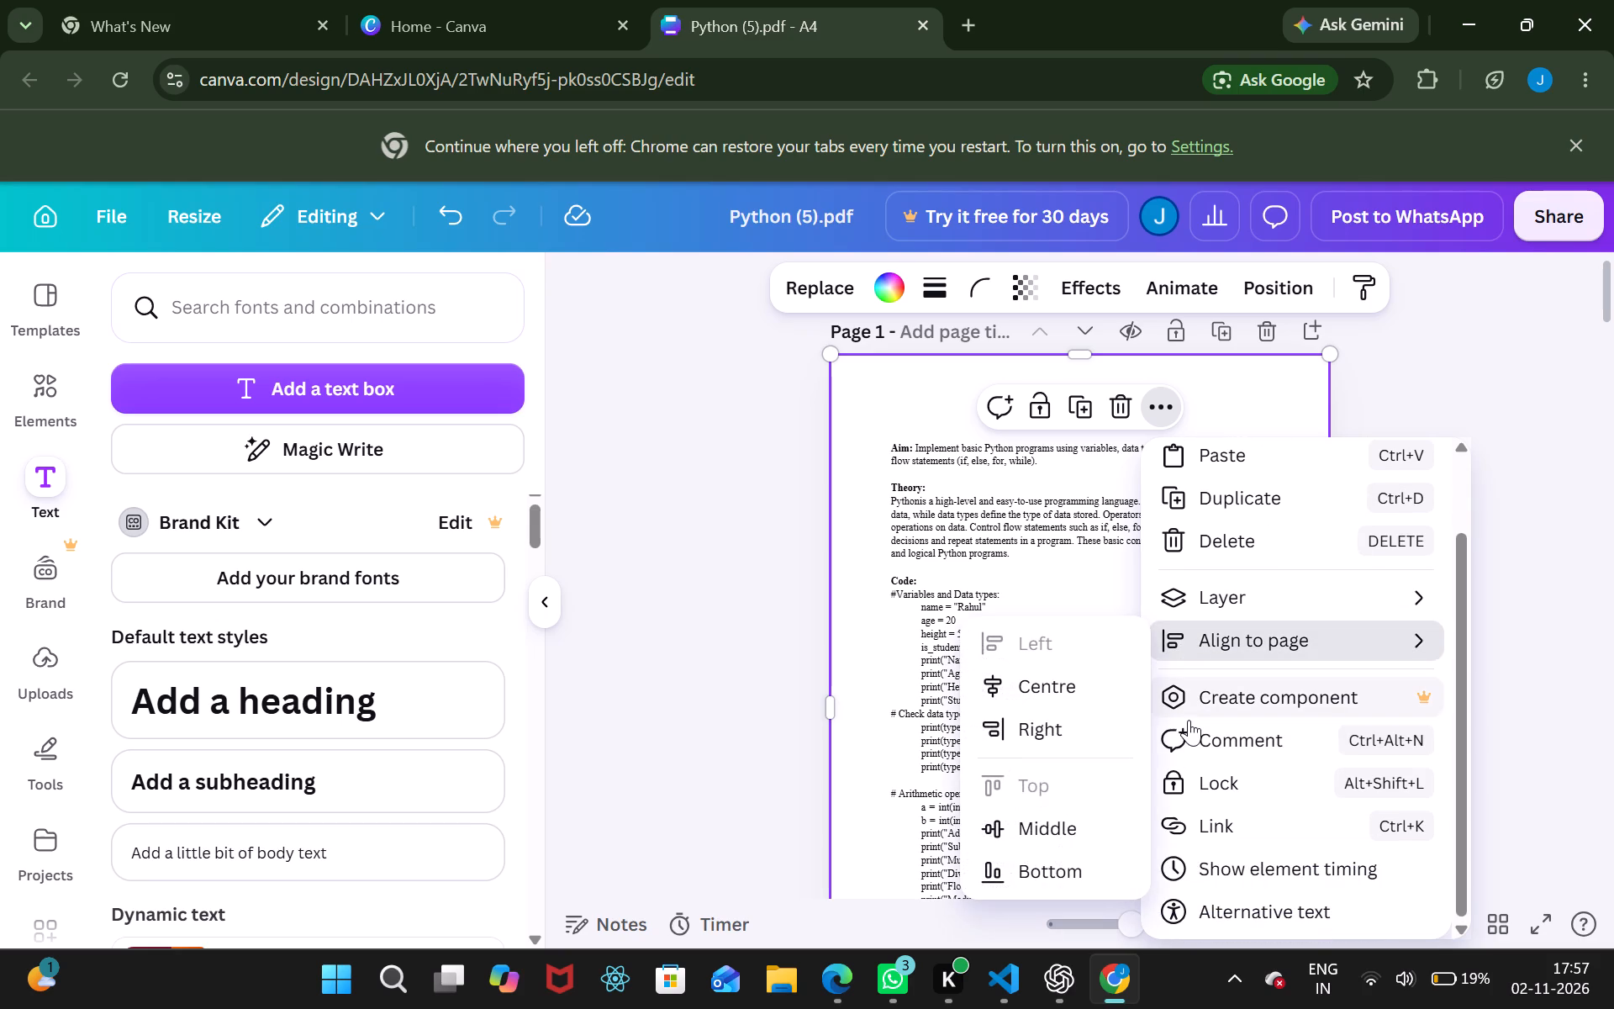
scroll(1189, 720, down, 1)
click(1188, 911)
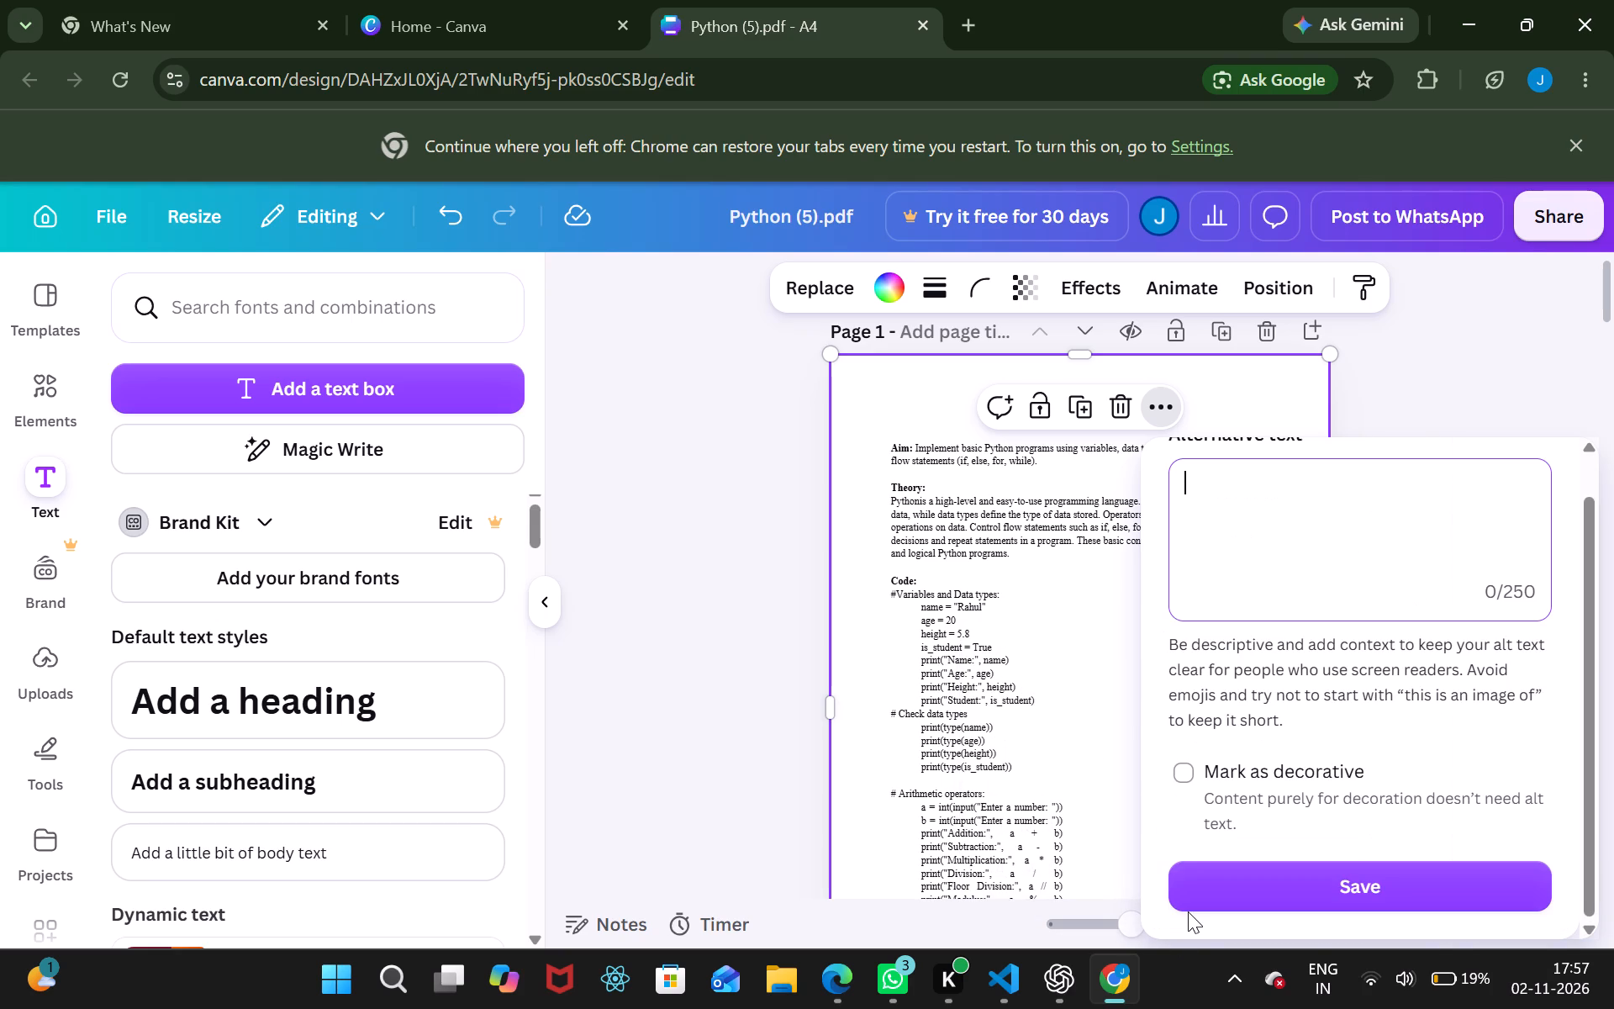
click(1462, 371)
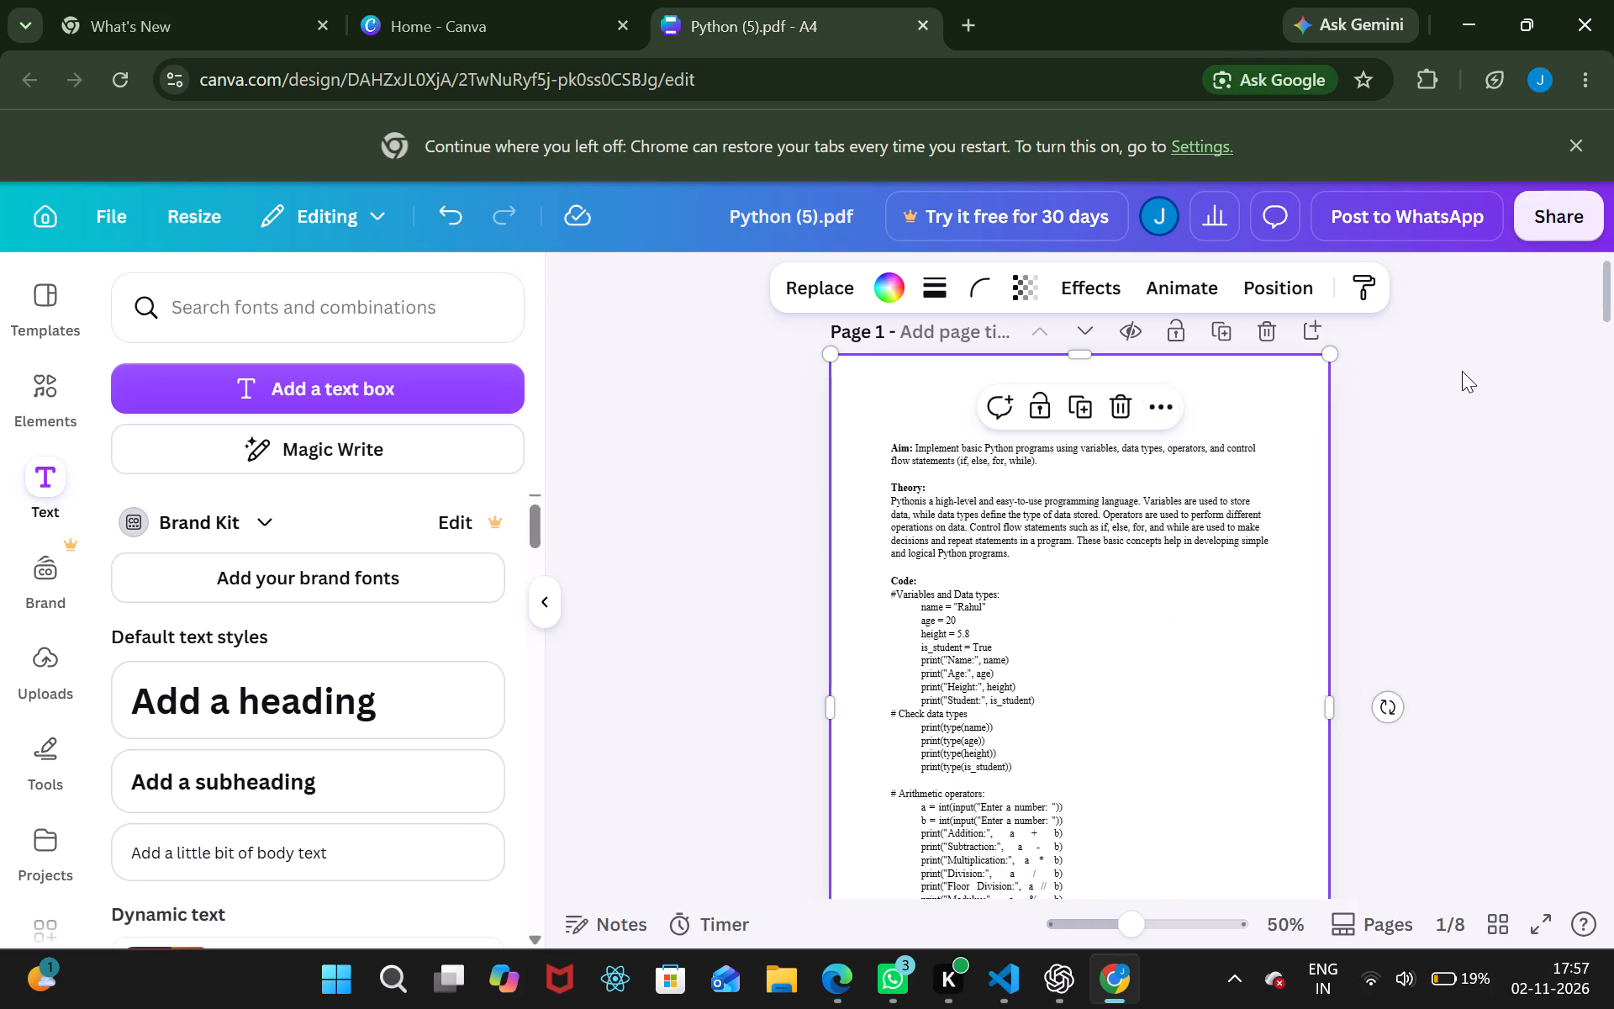
Add a body text box to page 1 and place it in the page's upper-right area, above the Program 1 heading.
click(1163, 394)
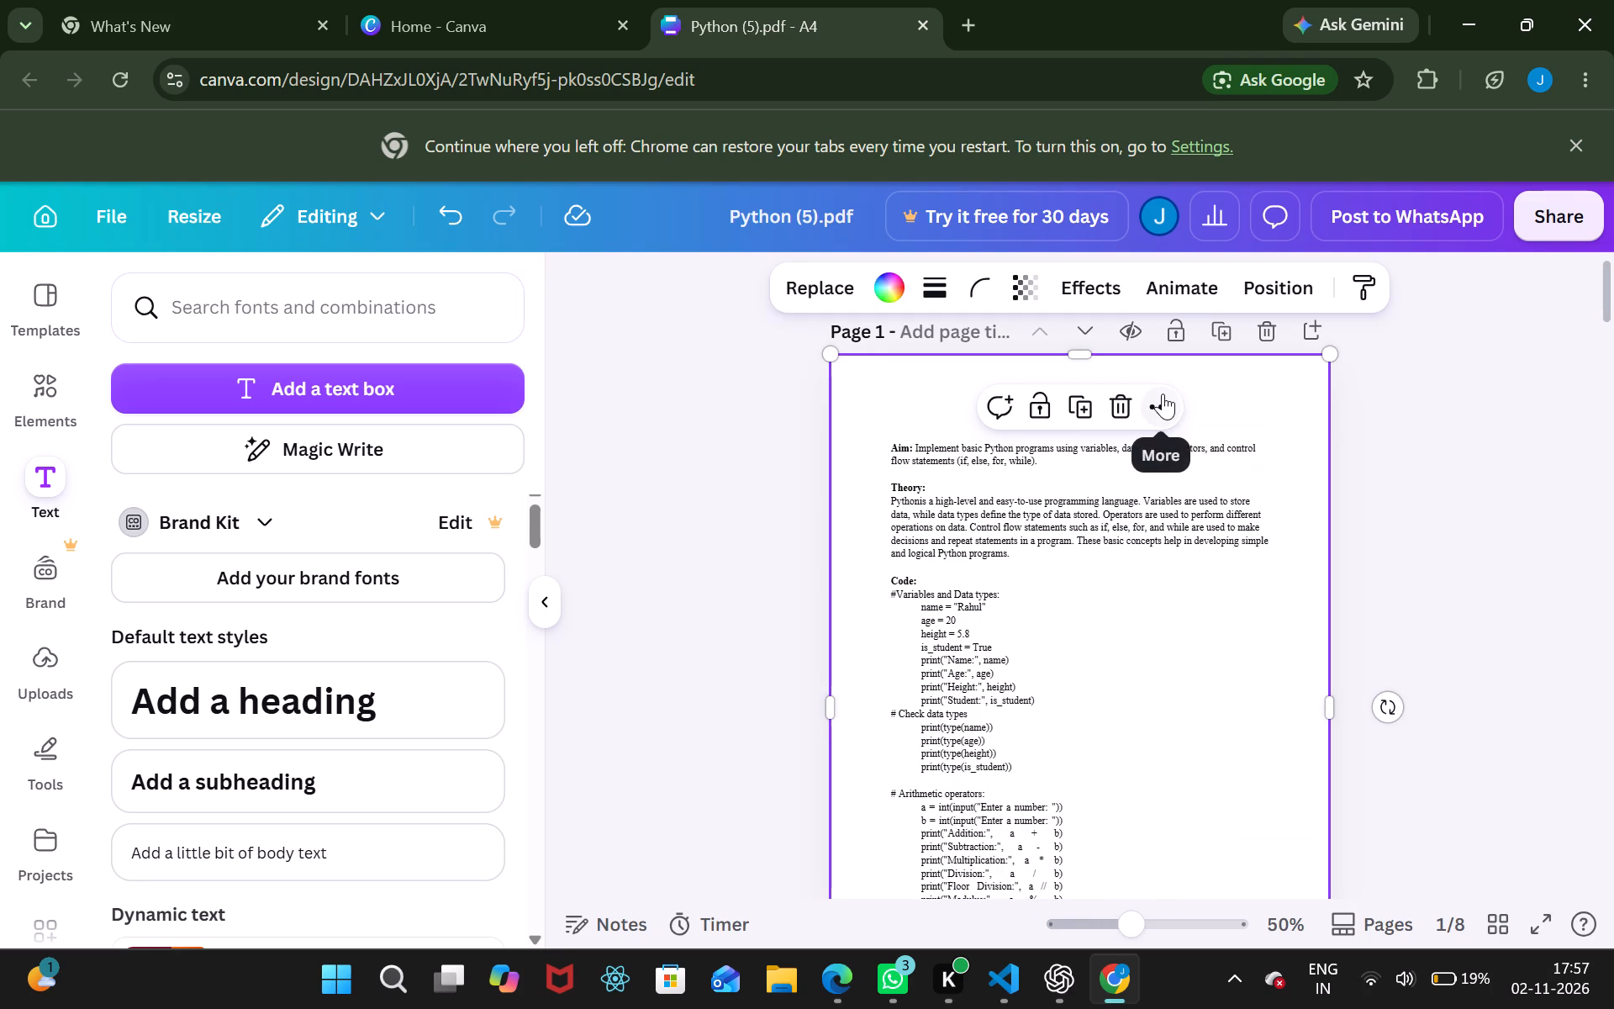
click(339, 844)
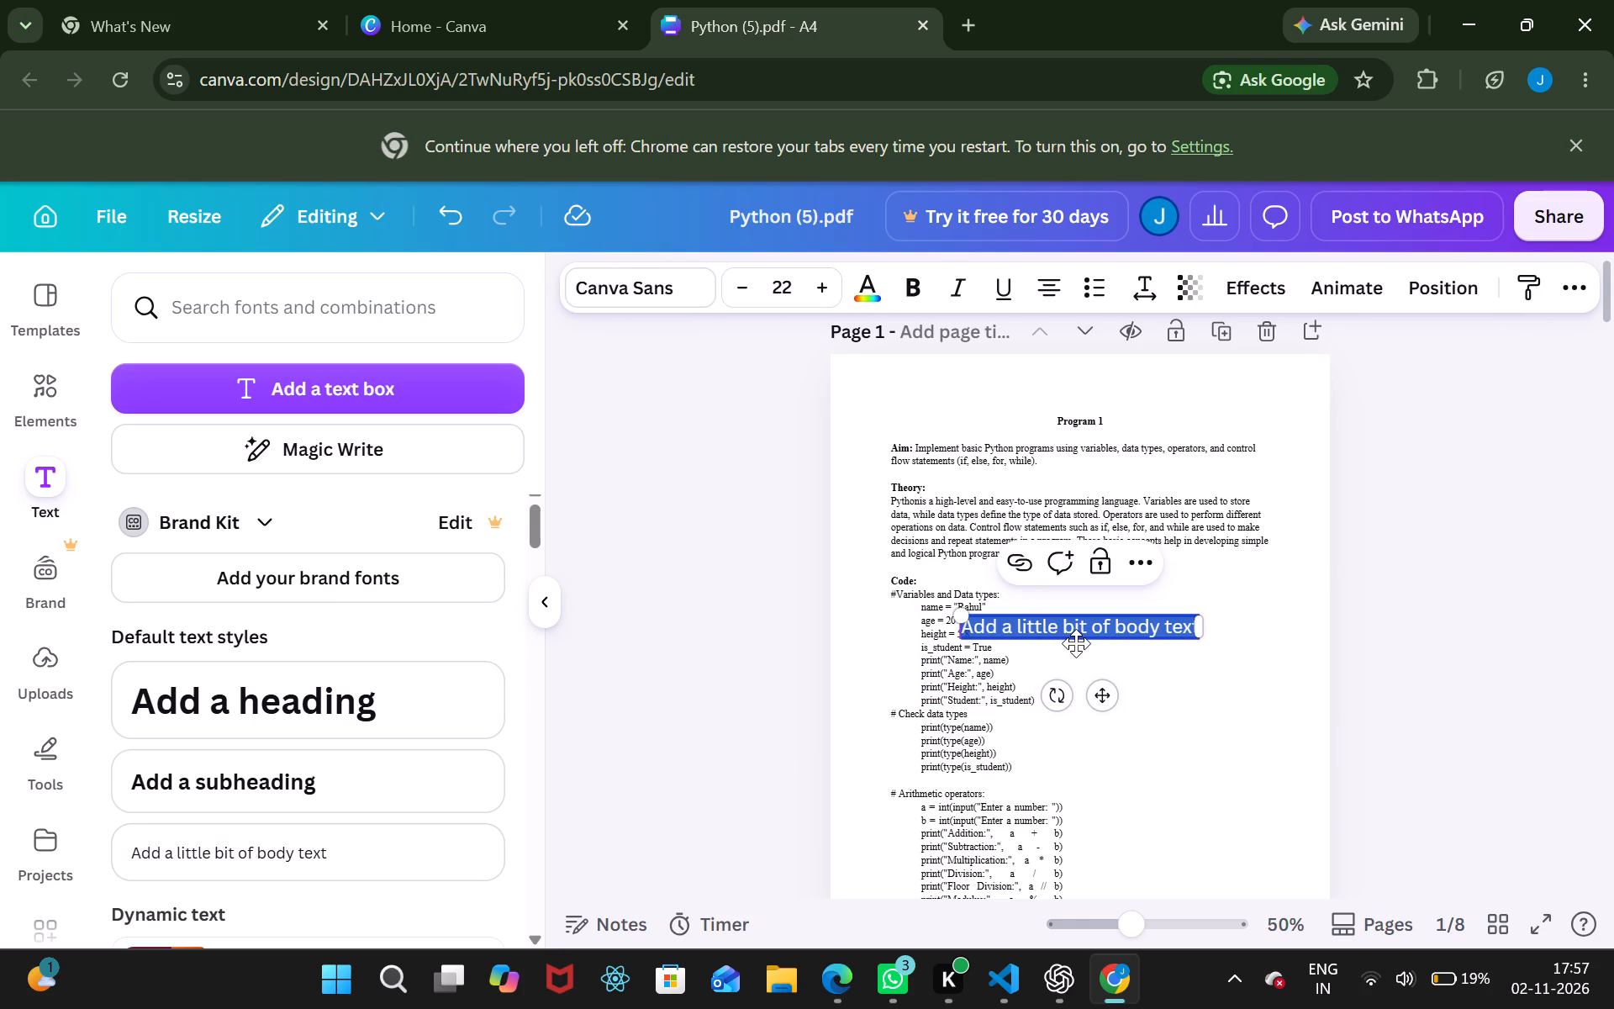
drag(1076, 643, 1161, 379)
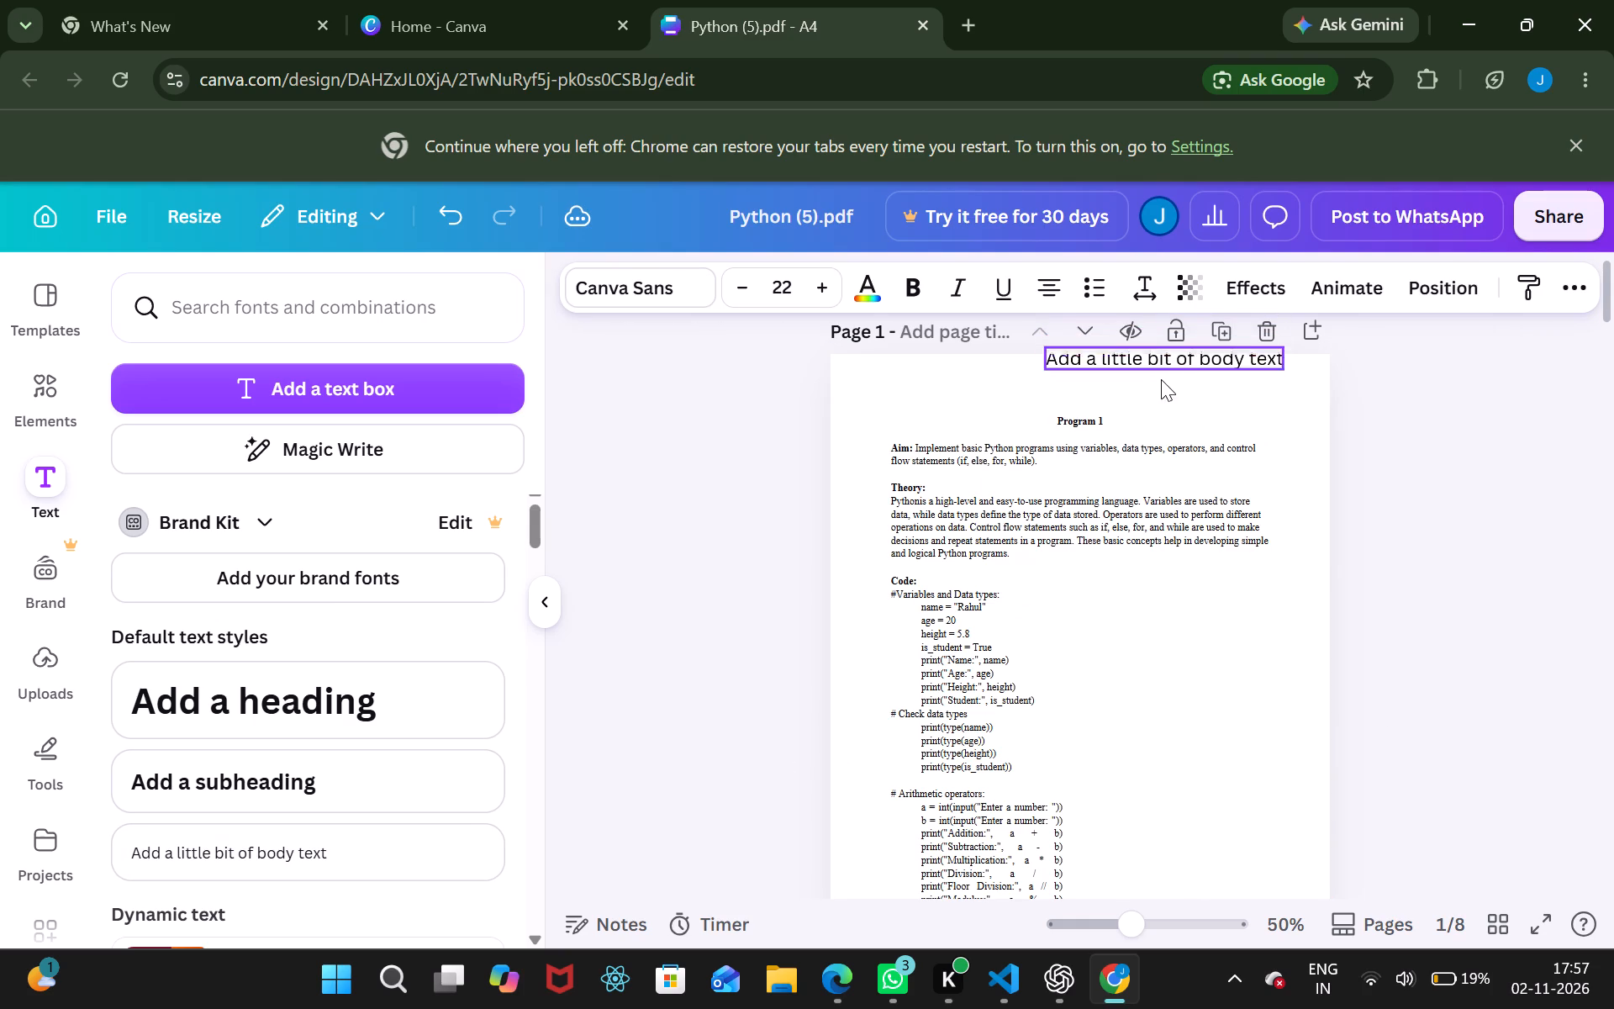
drag(1161, 379, 1179, 404)
Clear the placeholder text from the new body text box above the Program 1 heading.
click(1276, 389)
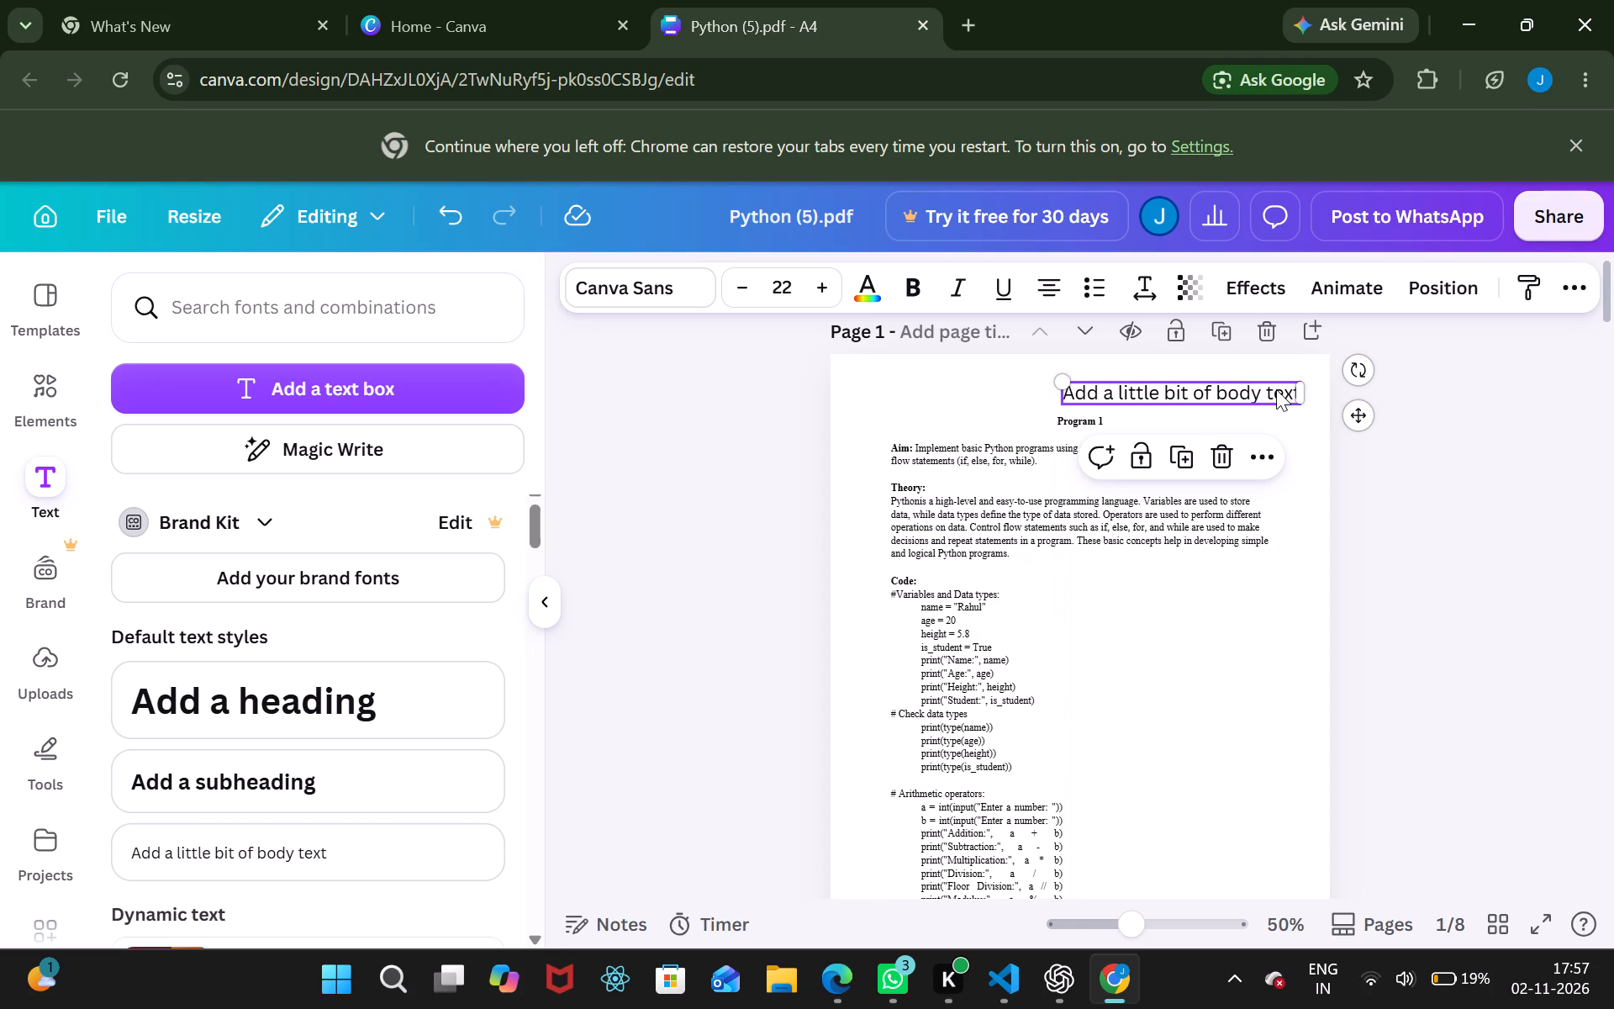
click(1295, 390)
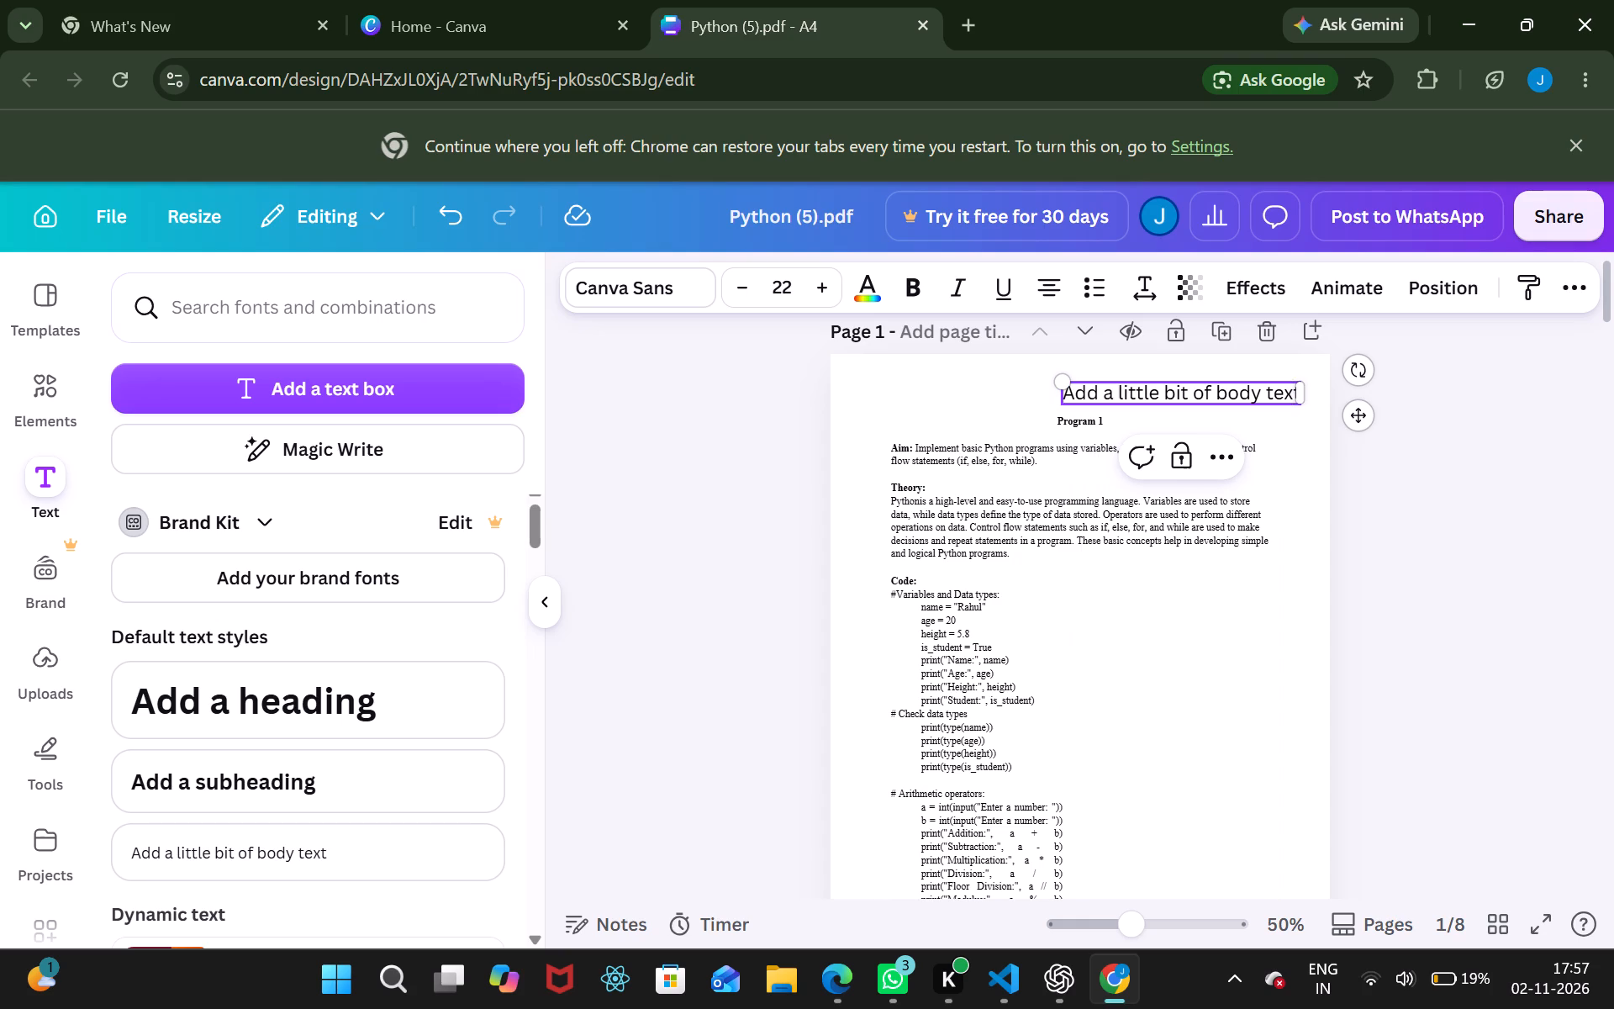
key(BackSpace)
key(BackSpace)
key(BackSpace)
key(BackSpace)
key(BackSpace)
key(BackSpace)
key(BackSpace)
key(BackSpace)
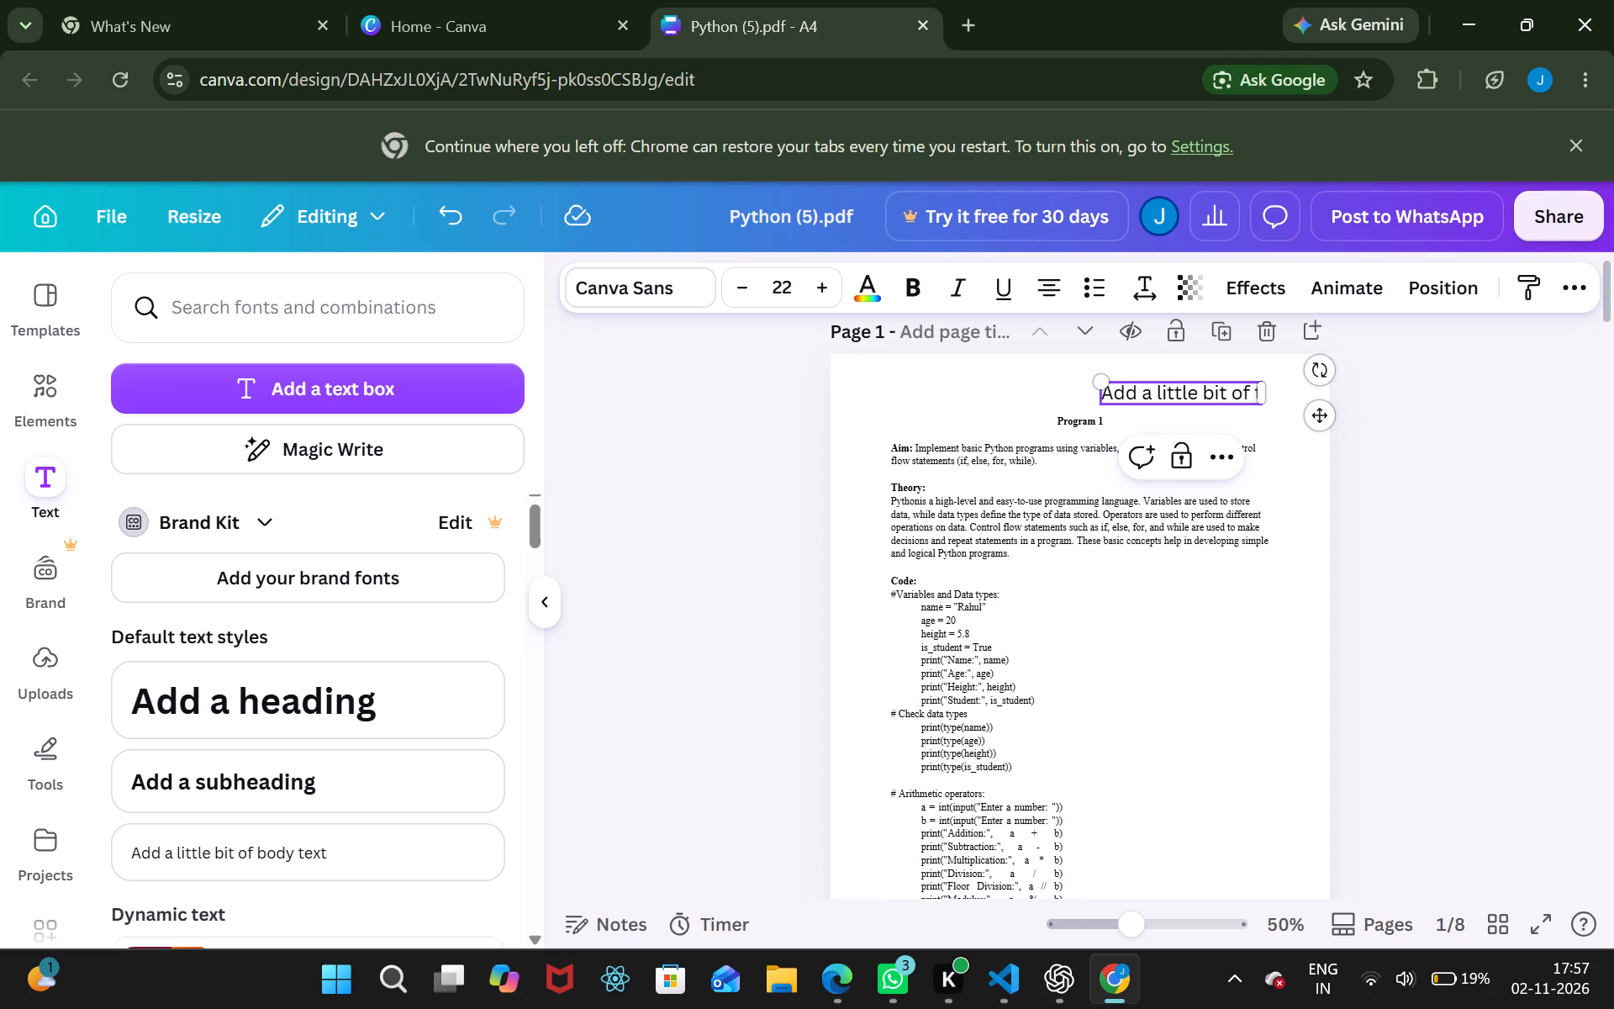
key(Right)
key(BackSpace)
key(BackSpace)
key(BackSpace)
key(BackSpace)
key(BackSpace)
key(BackSpace)
key(BackSpace)
key(BackSpace)
key(BackSpace)
key(BackSpace)
key(BackSpace)
key(BackSpace)
key(BackSpace)
key(BackSpace)
key(BackSpace)
key(BackSpace)
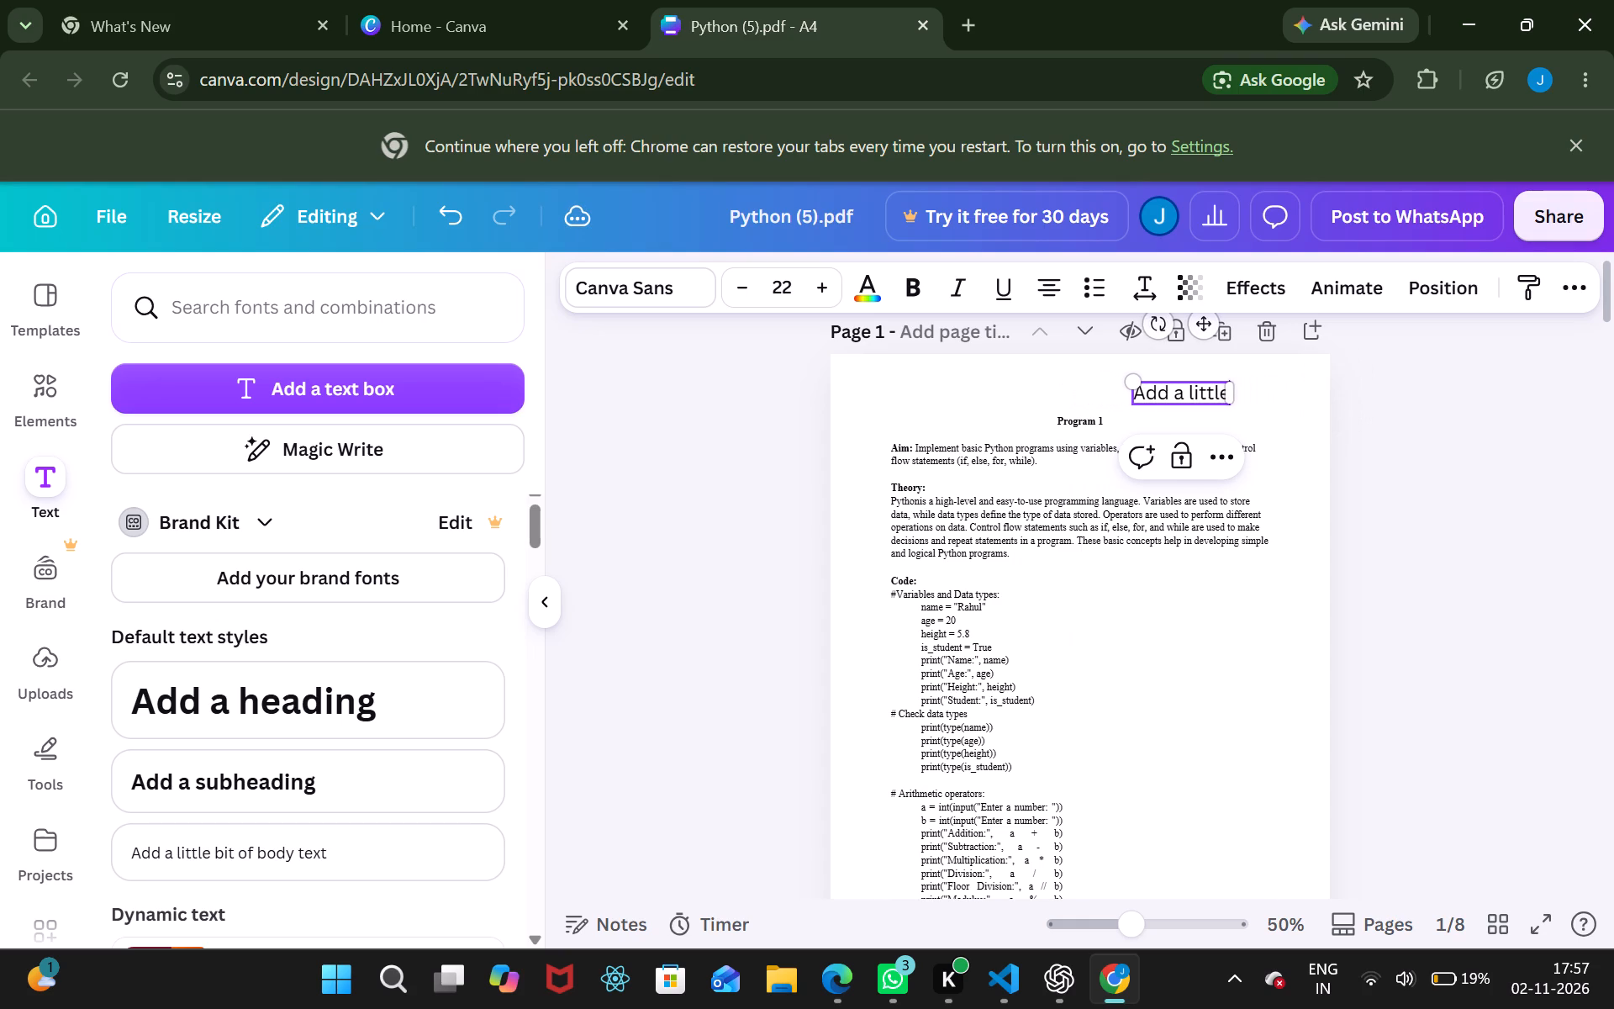
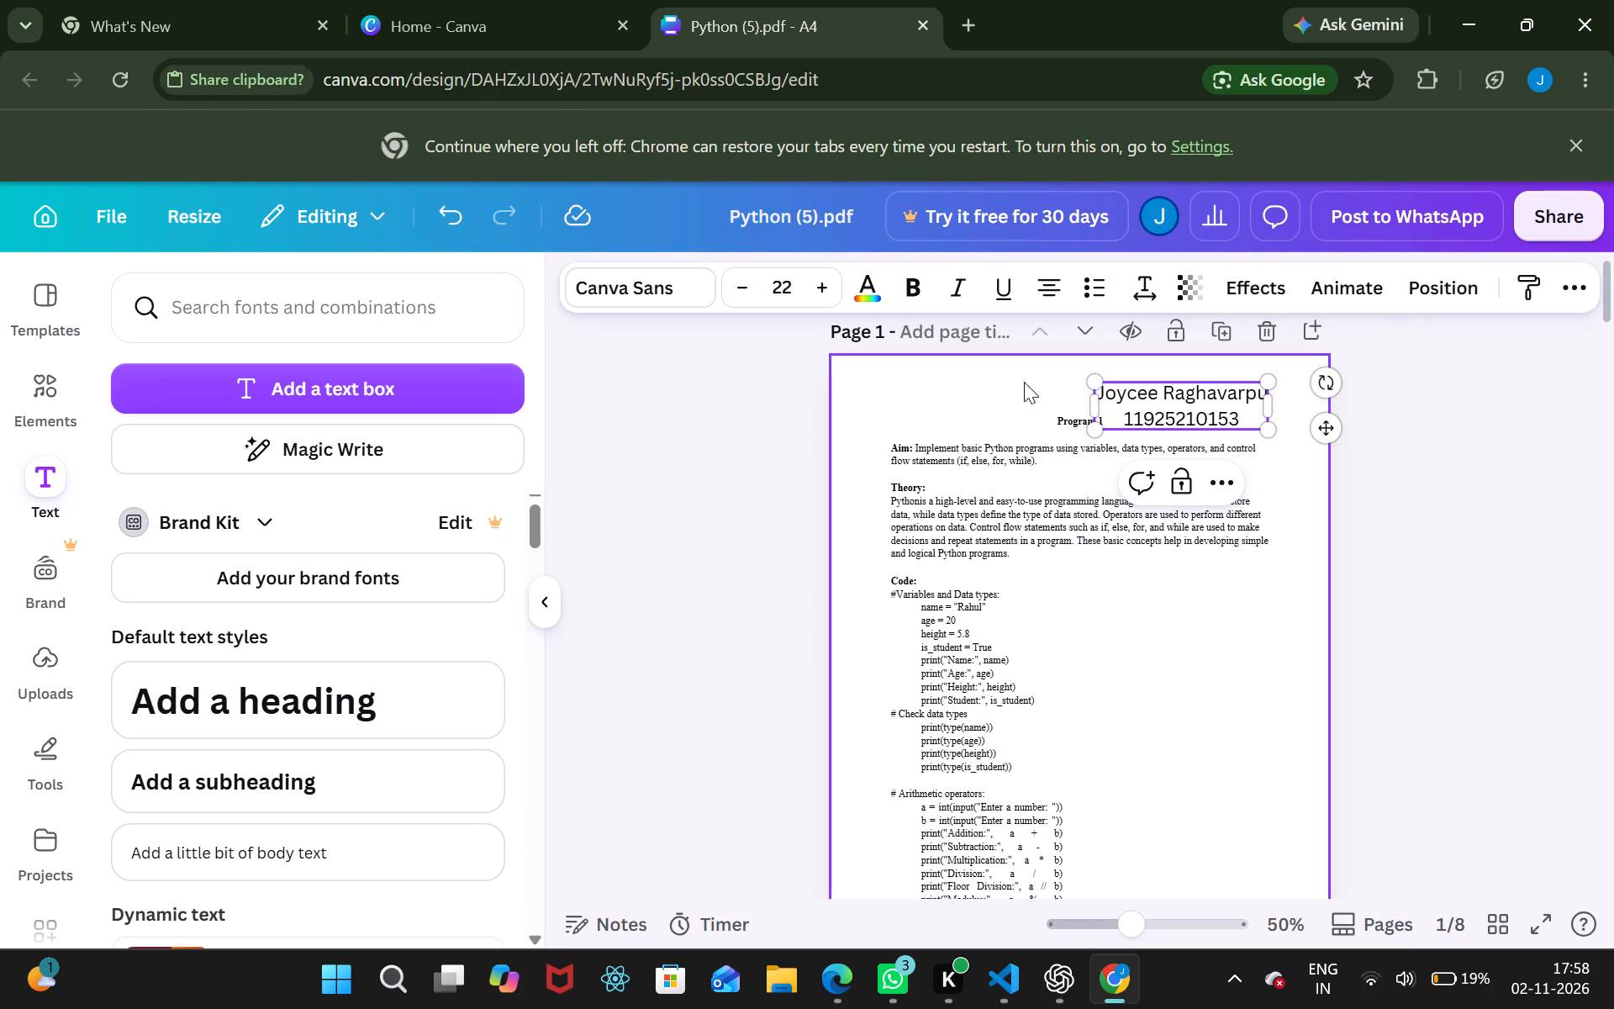
Dismiss the clipboard access request and move the name-and-ID text box closer to page 1's top-right corner.
click(614, 371)
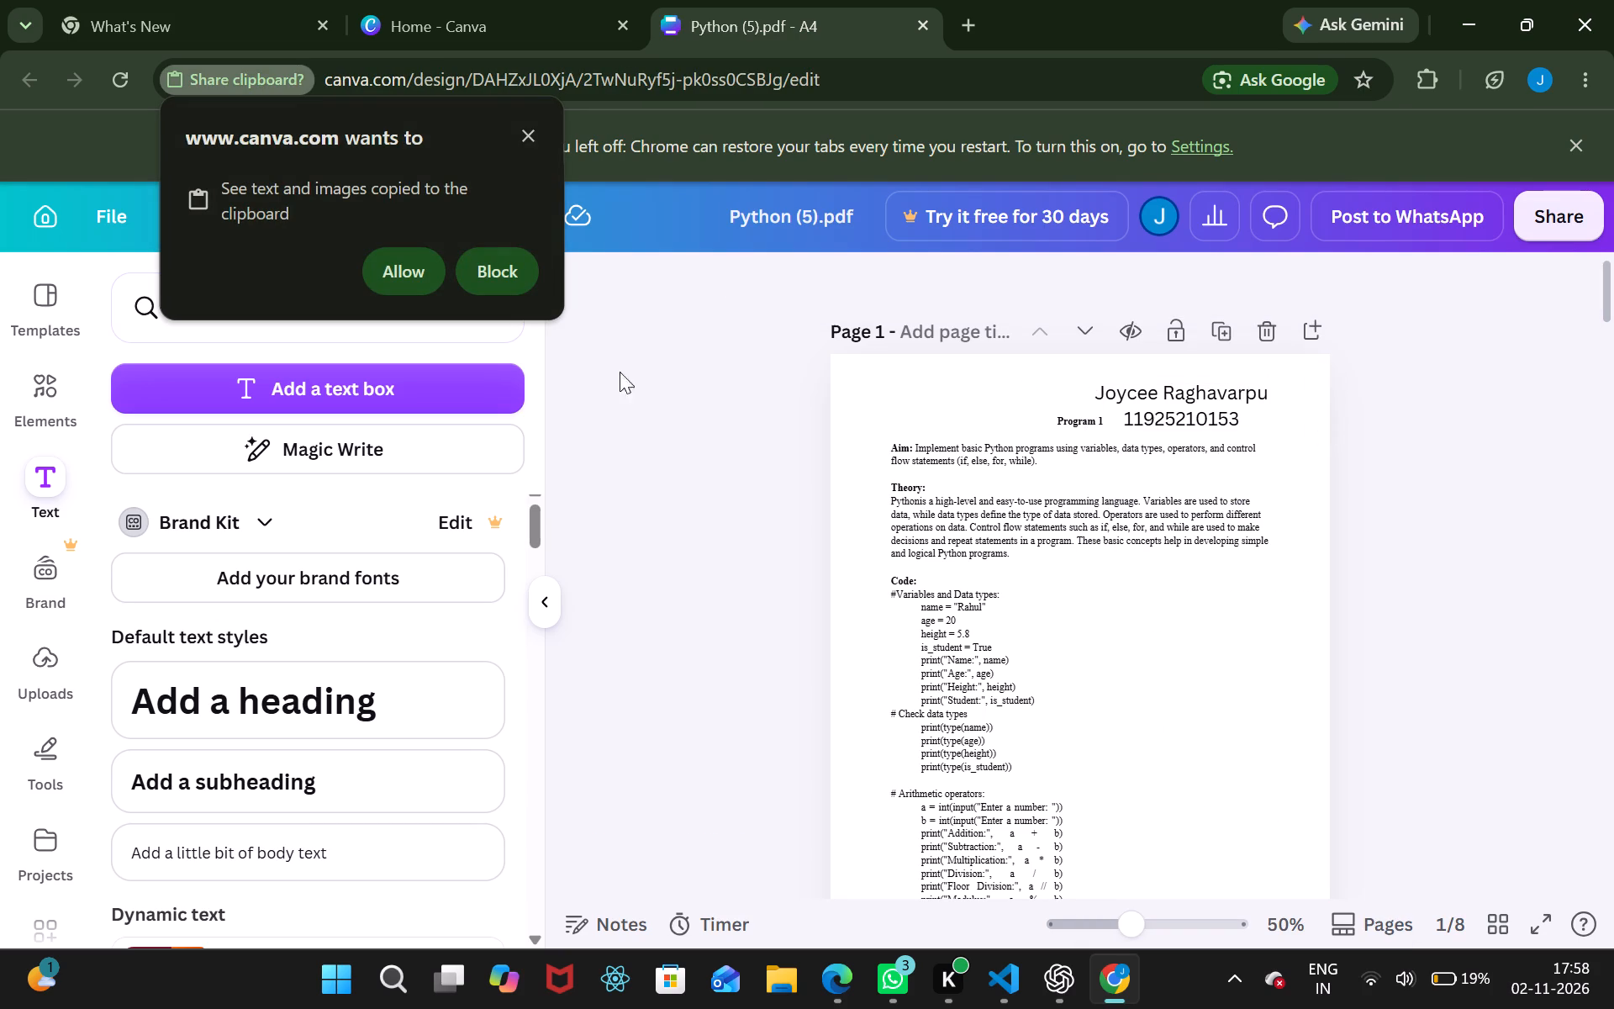
click(522, 135)
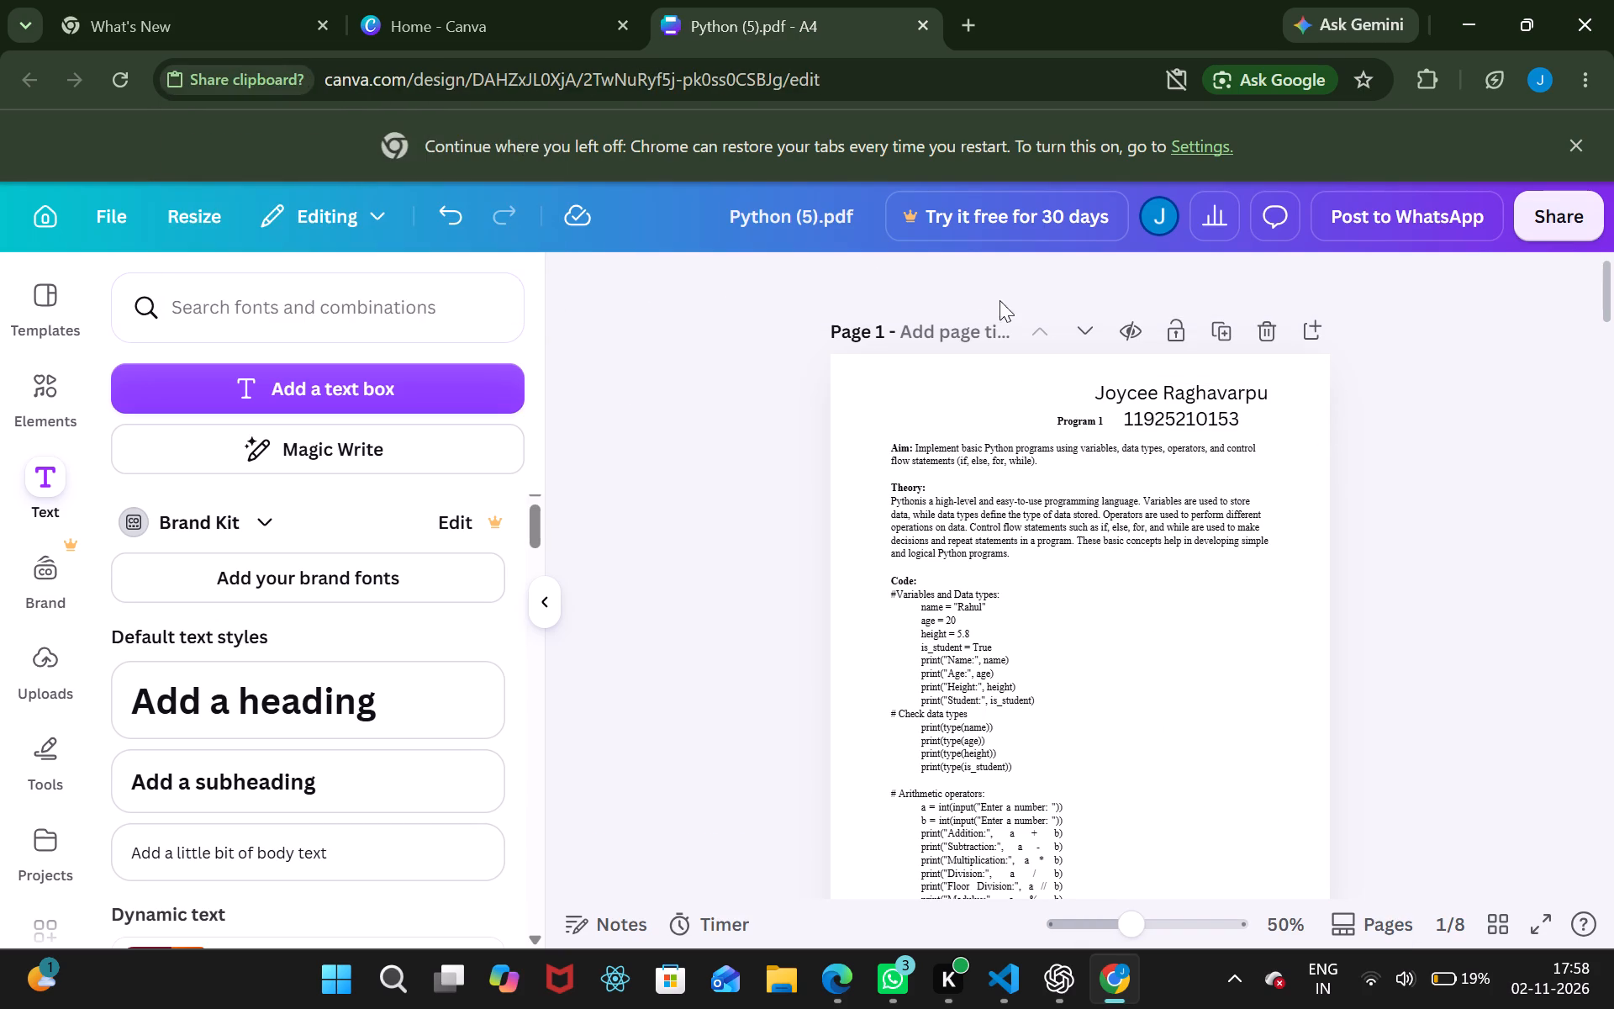
click(1160, 401)
drag(1160, 401, 1205, 399)
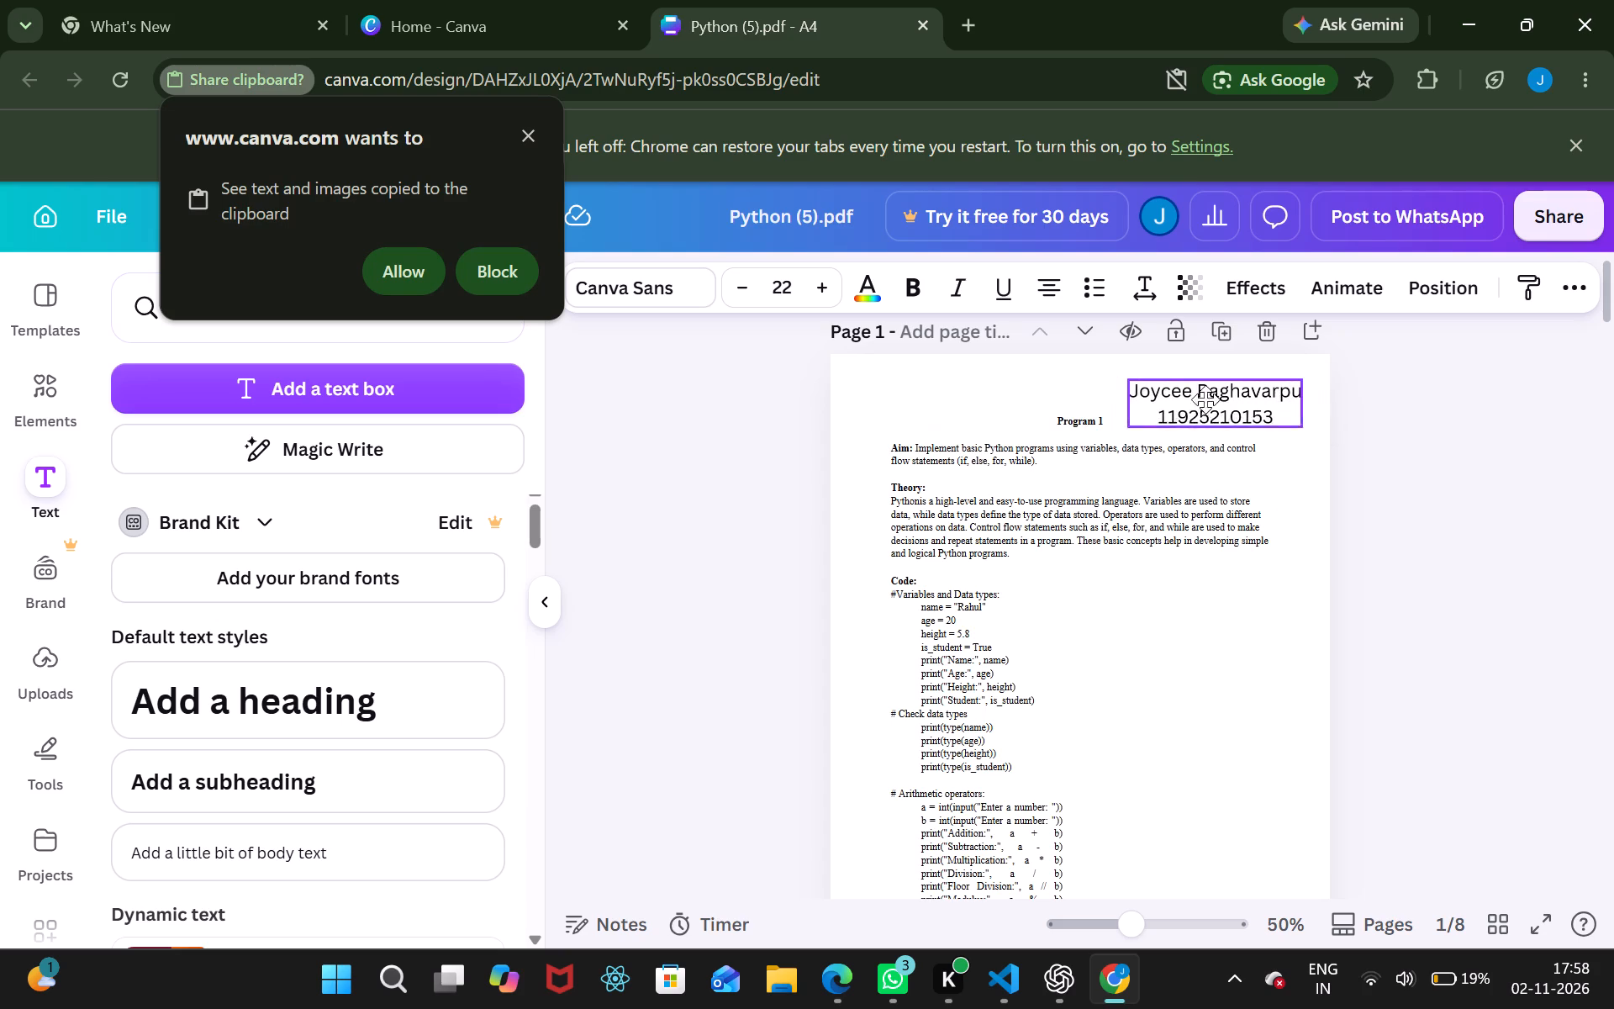
drag(1205, 399, 1188, 399)
drag(1188, 399, 1184, 388)
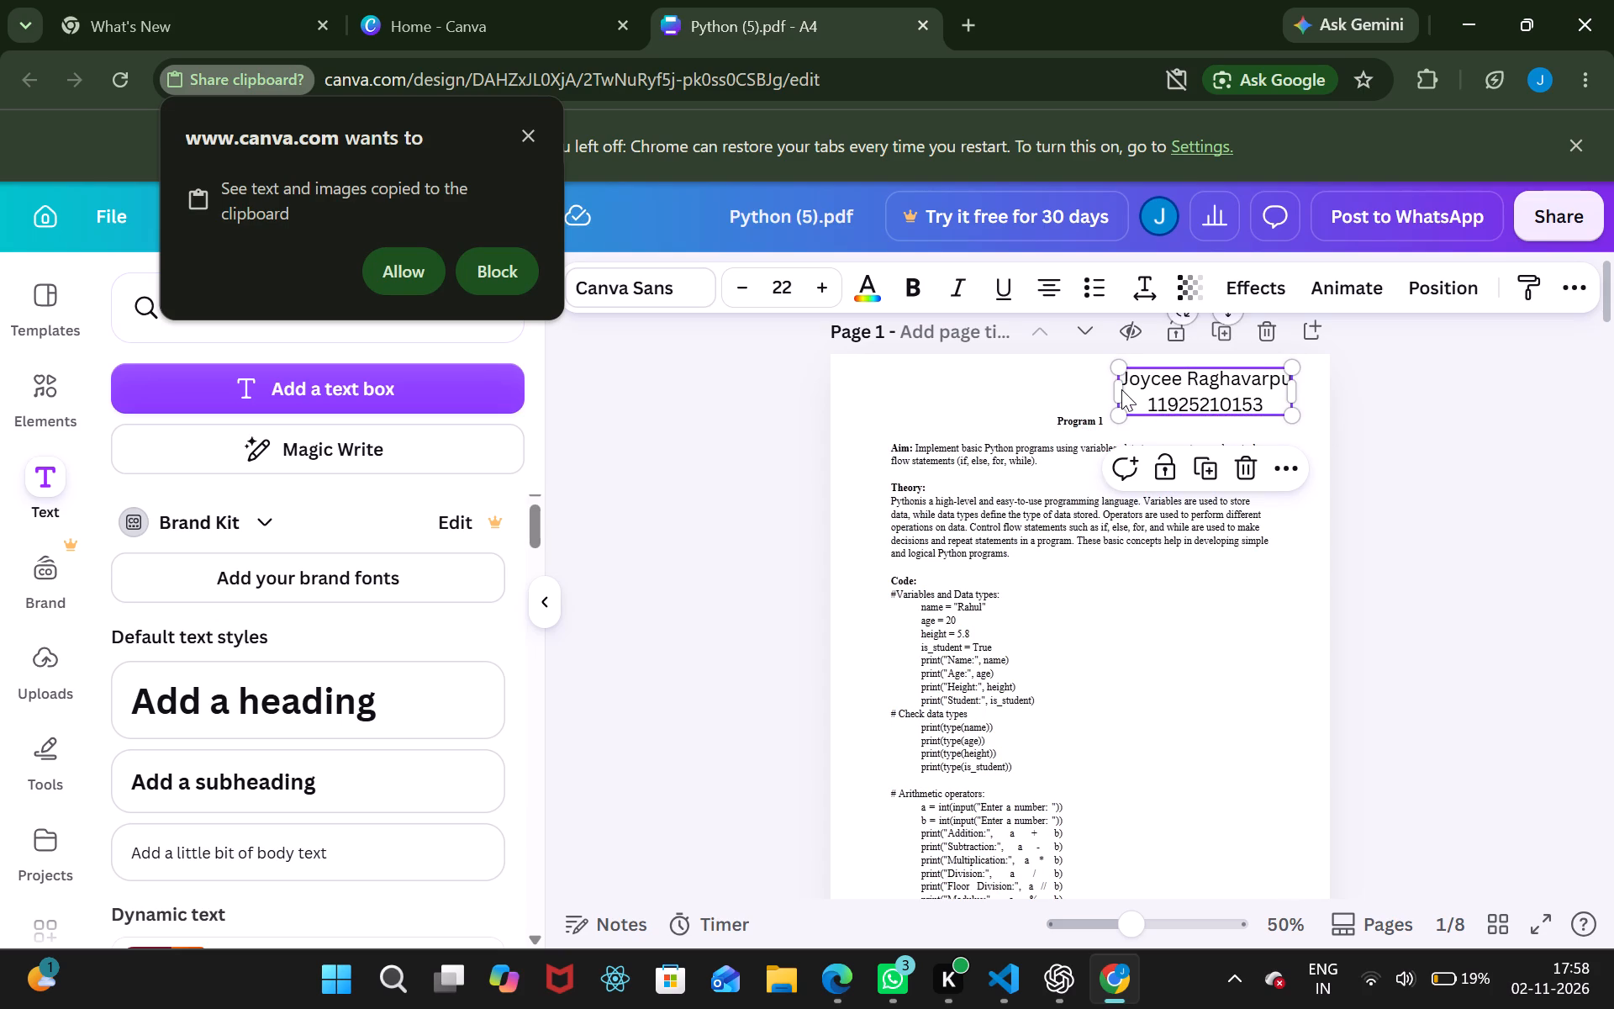
Narrow page 1's name-and-ID text box so the name wraps onto two lines, and scale its text to size 16.1.
click(1116, 416)
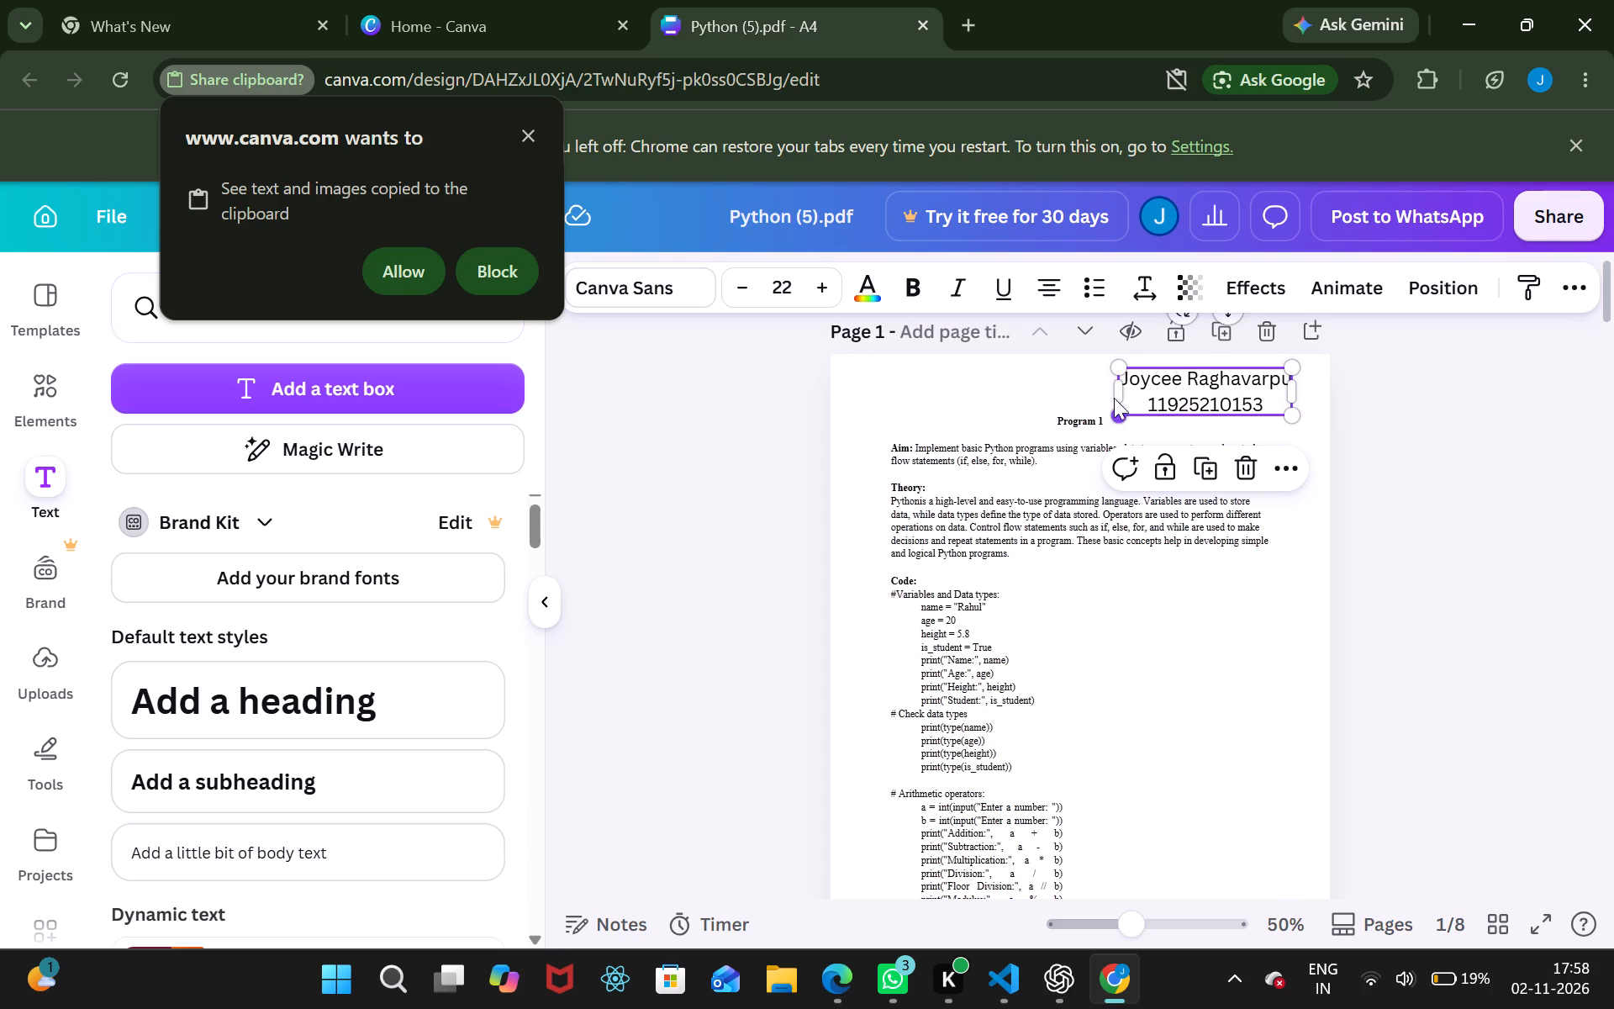
click(1113, 389)
drag(1113, 389, 1166, 389)
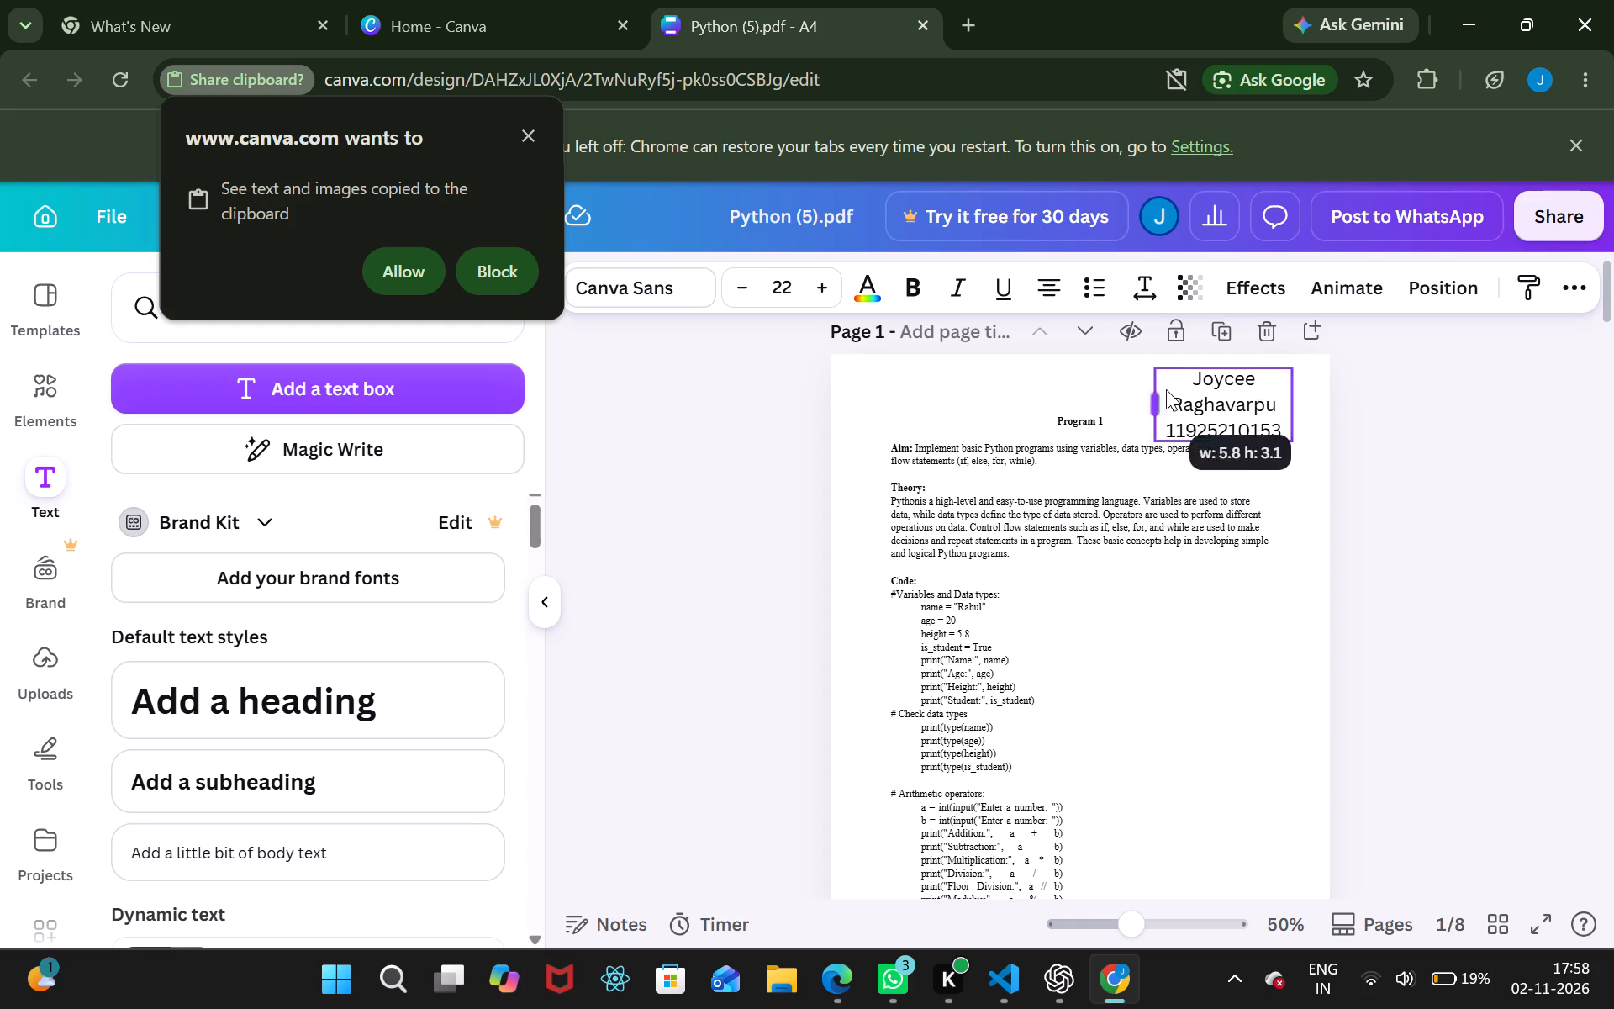
drag(1166, 389, 1167, 389)
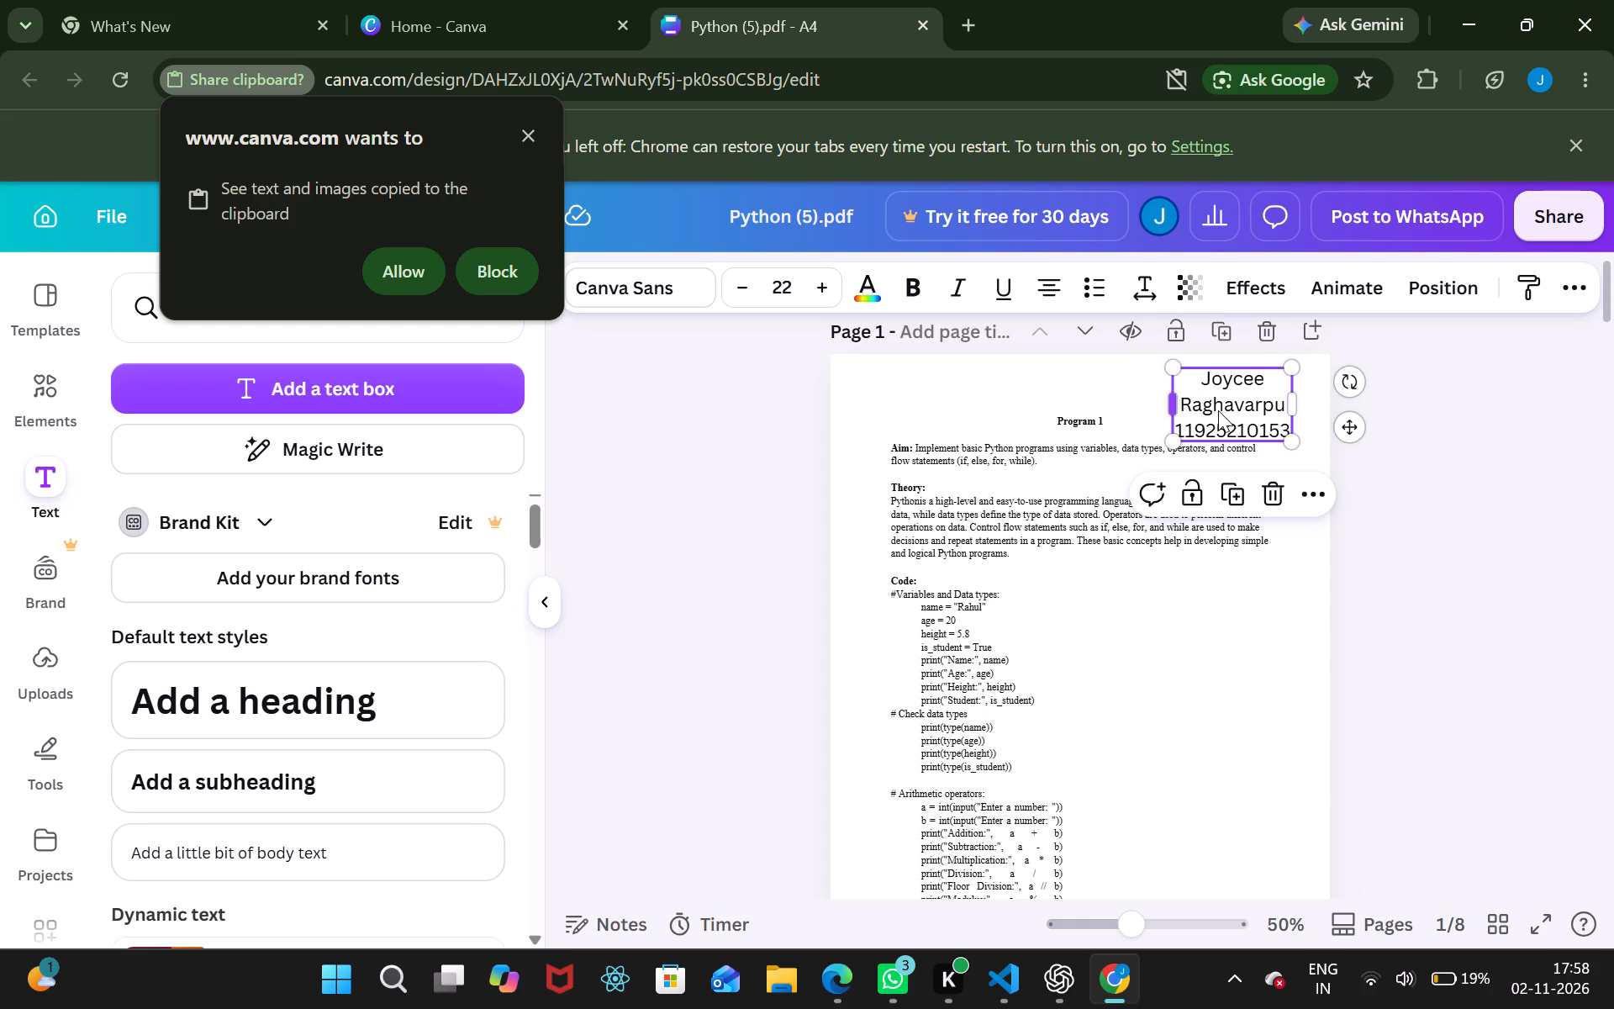
drag(1293, 436, 1274, 394)
drag(1274, 394, 1290, 388)
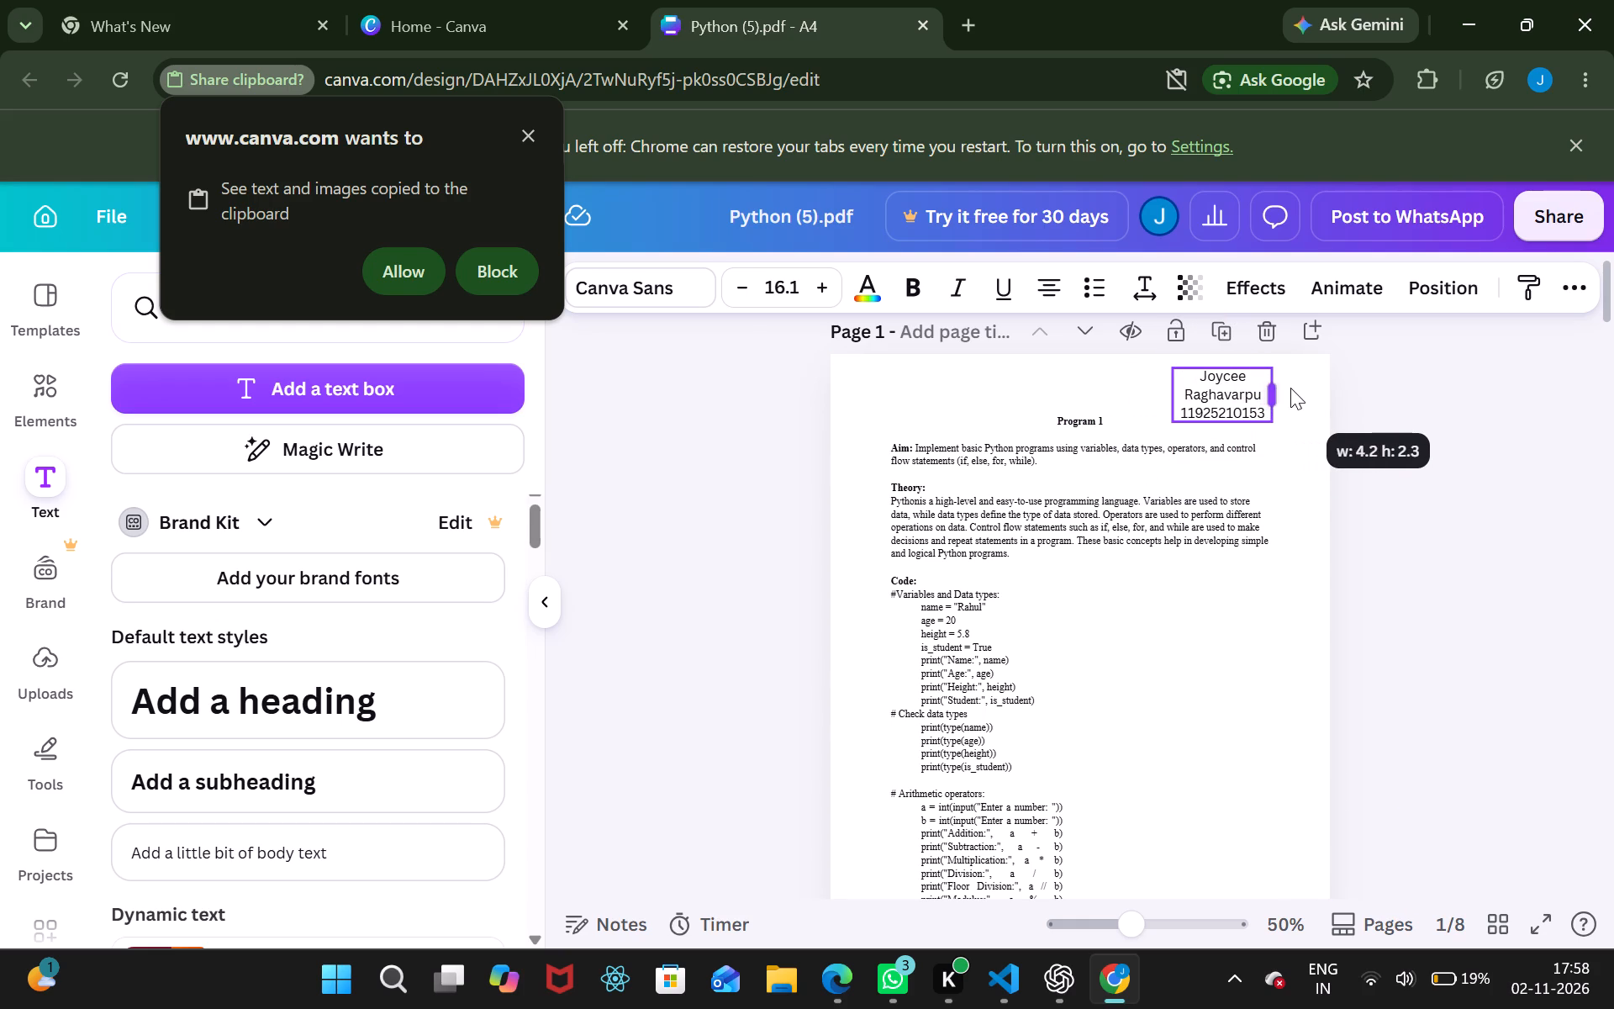
drag(1290, 388, 1291, 388)
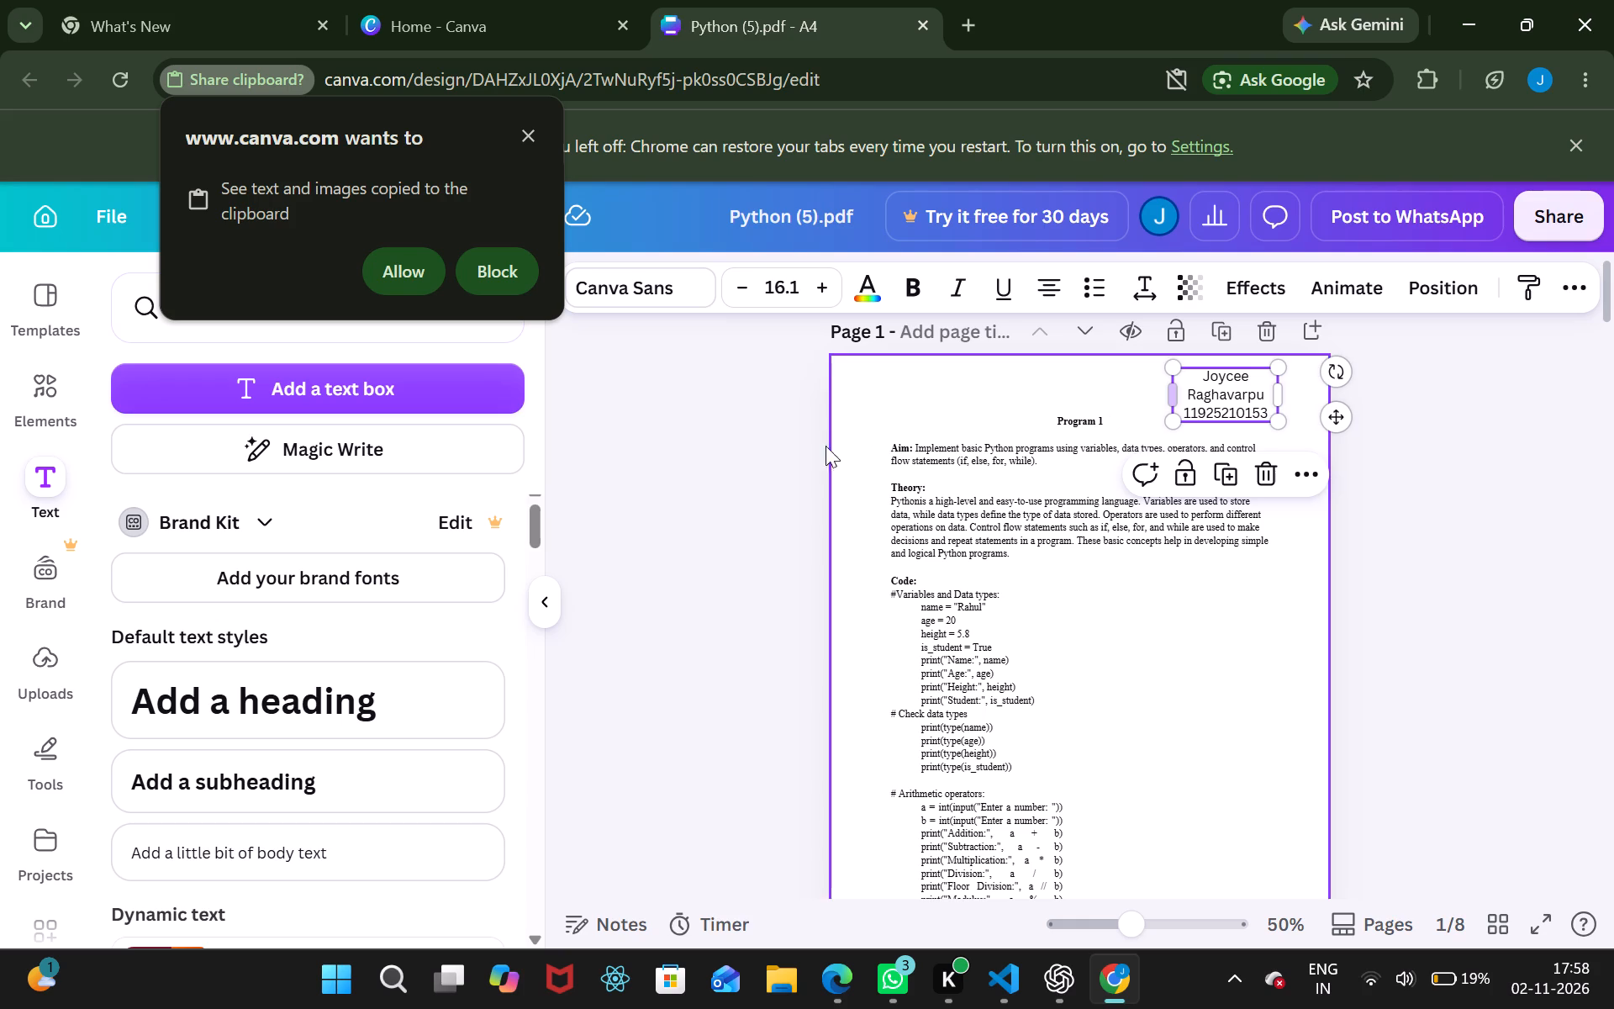
click(777, 474)
Look through pages 1 to 4 of the document, checking the layout and free space at the top of each page.
scroll(1005, 588, down, 1)
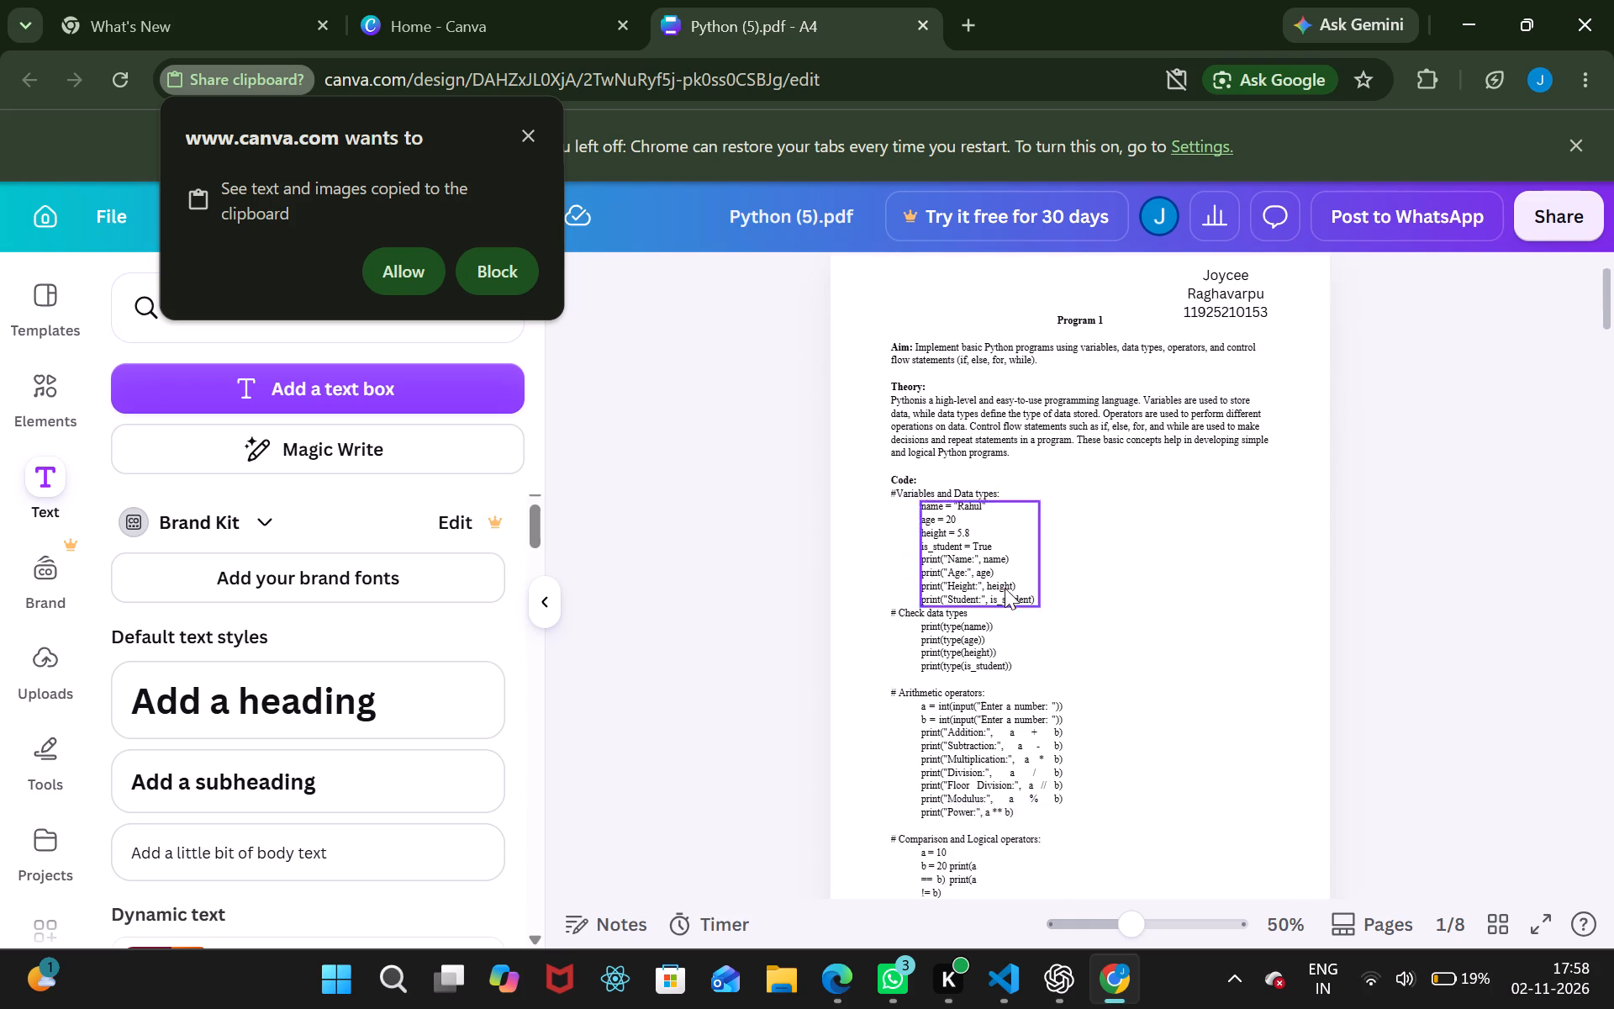
scroll(1005, 588, down, 4)
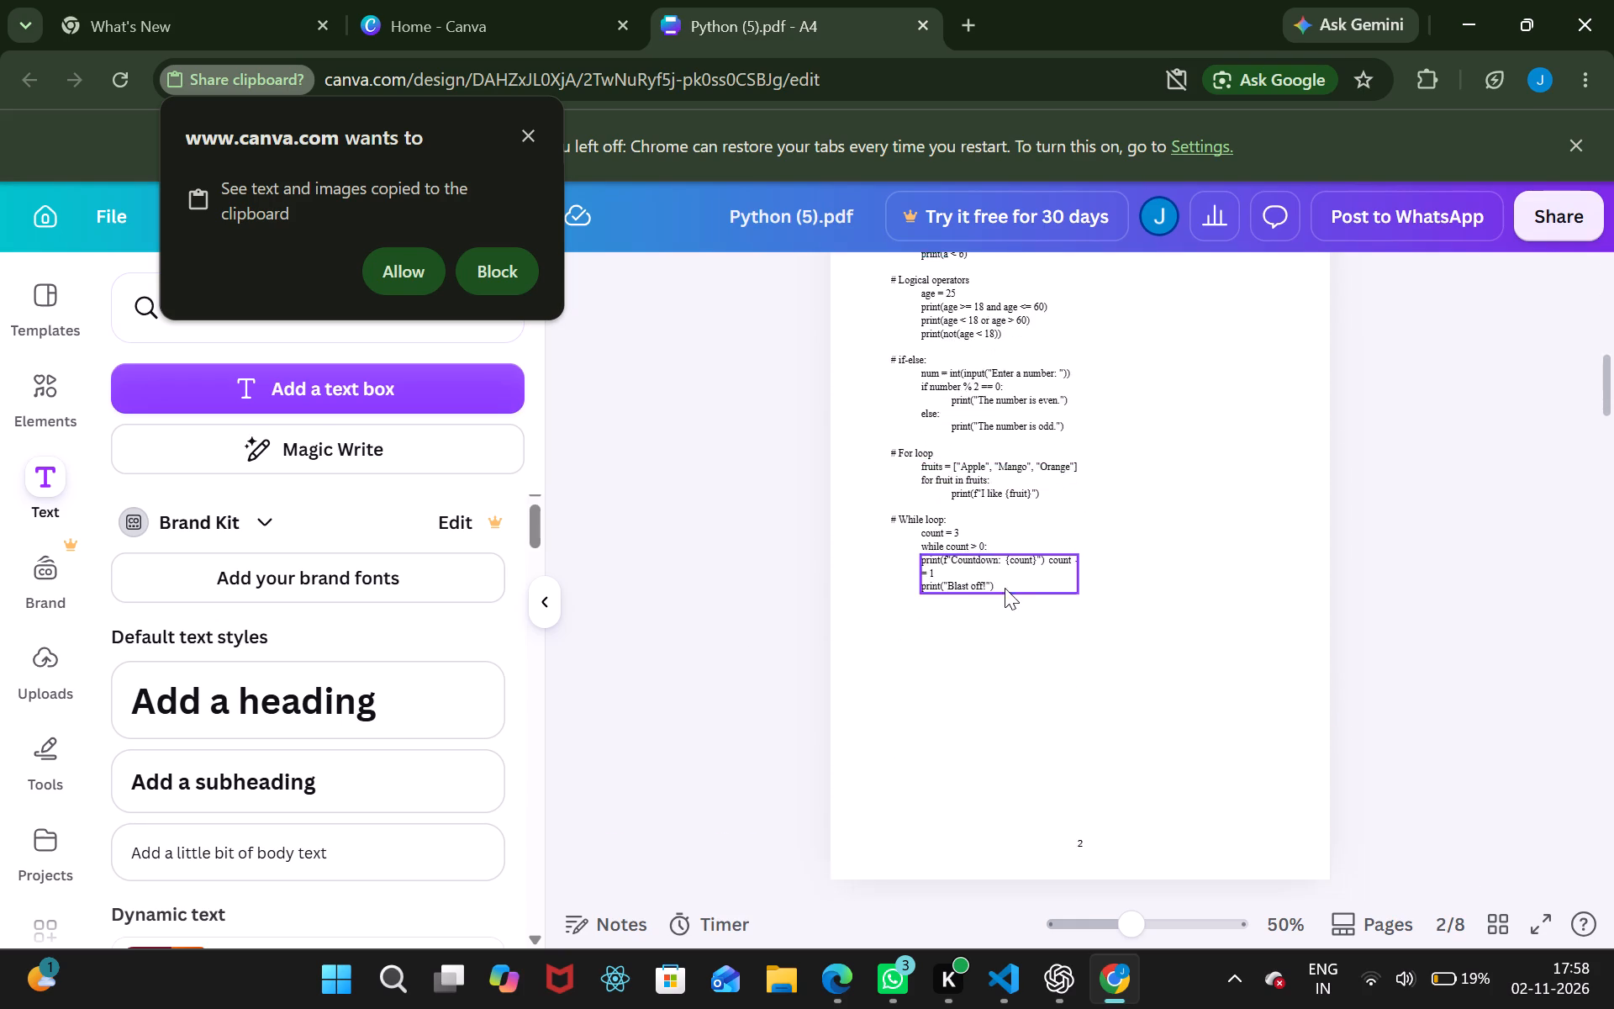
scroll(1005, 588, down, 1)
scroll(1005, 588, up, 2)
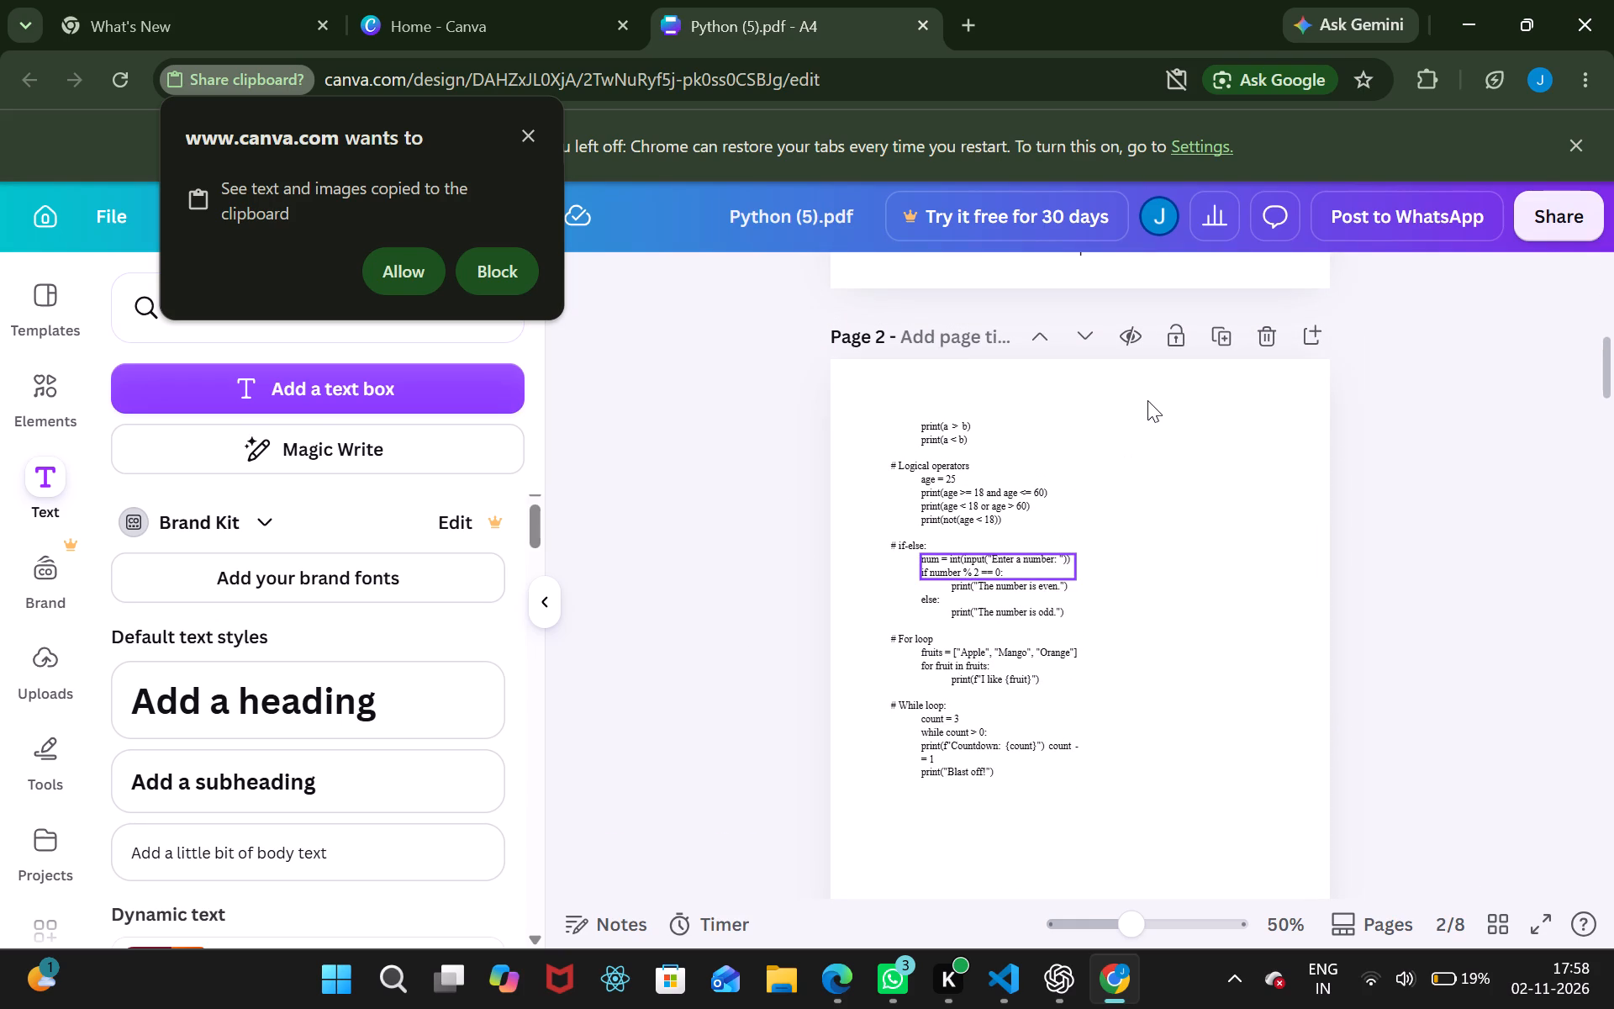
scroll(1246, 404, up, 5)
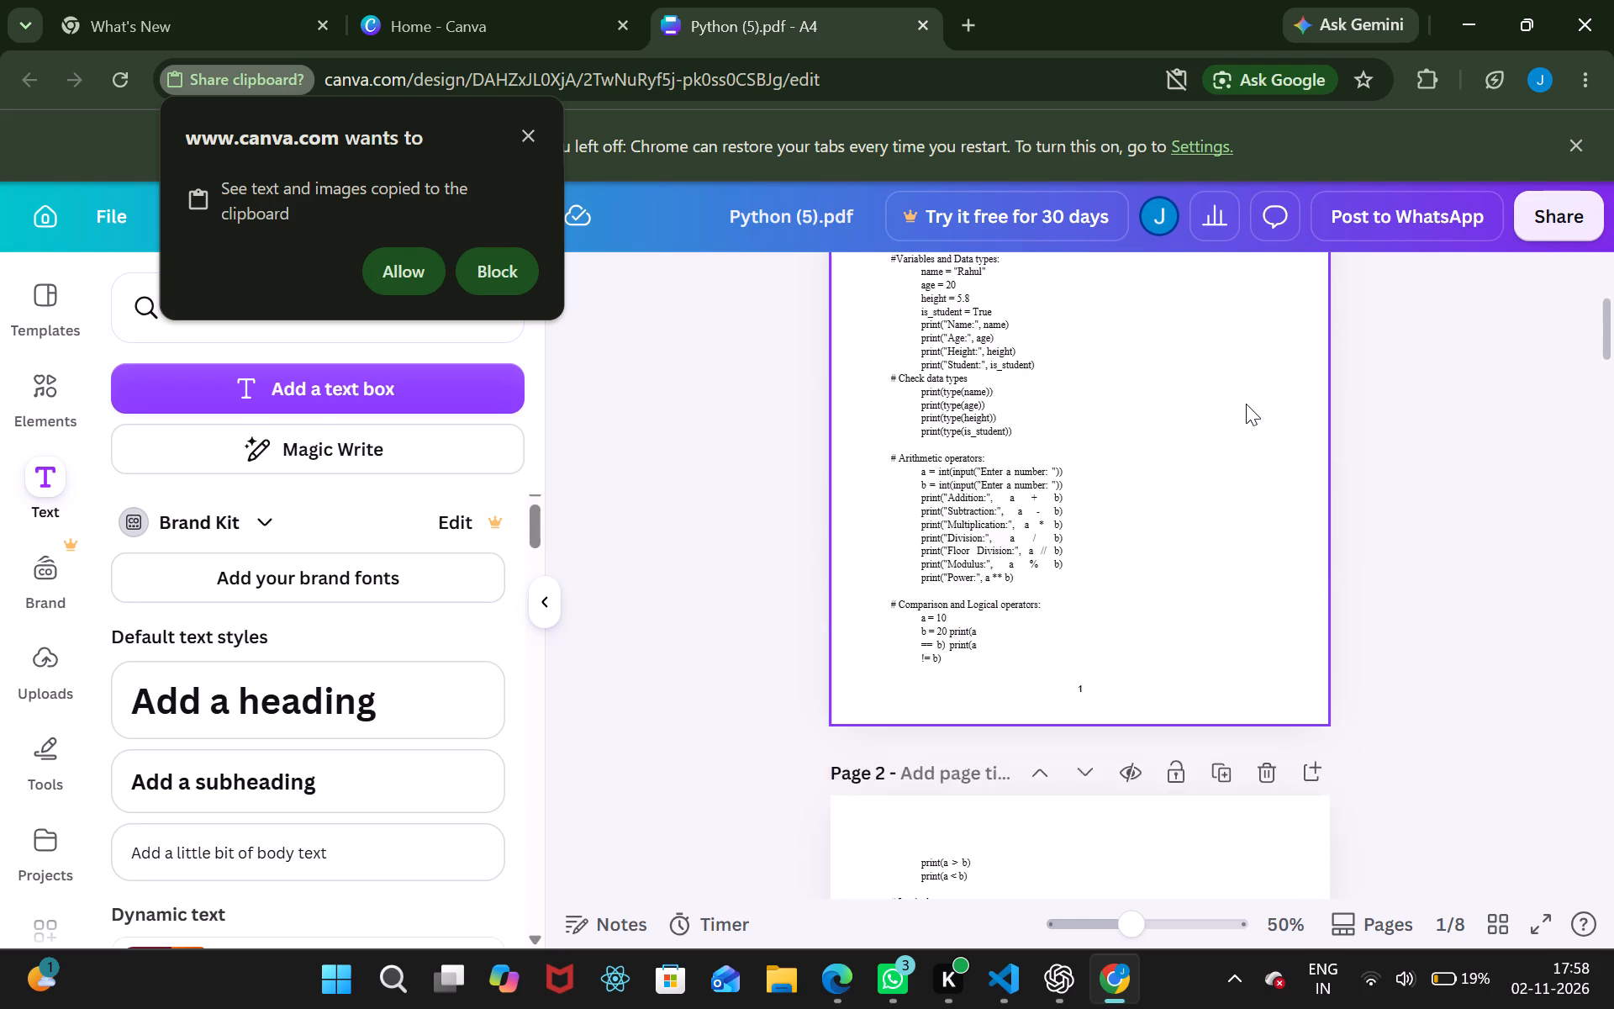
scroll(1246, 404, up, 3)
scroll(1246, 404, down, 3)
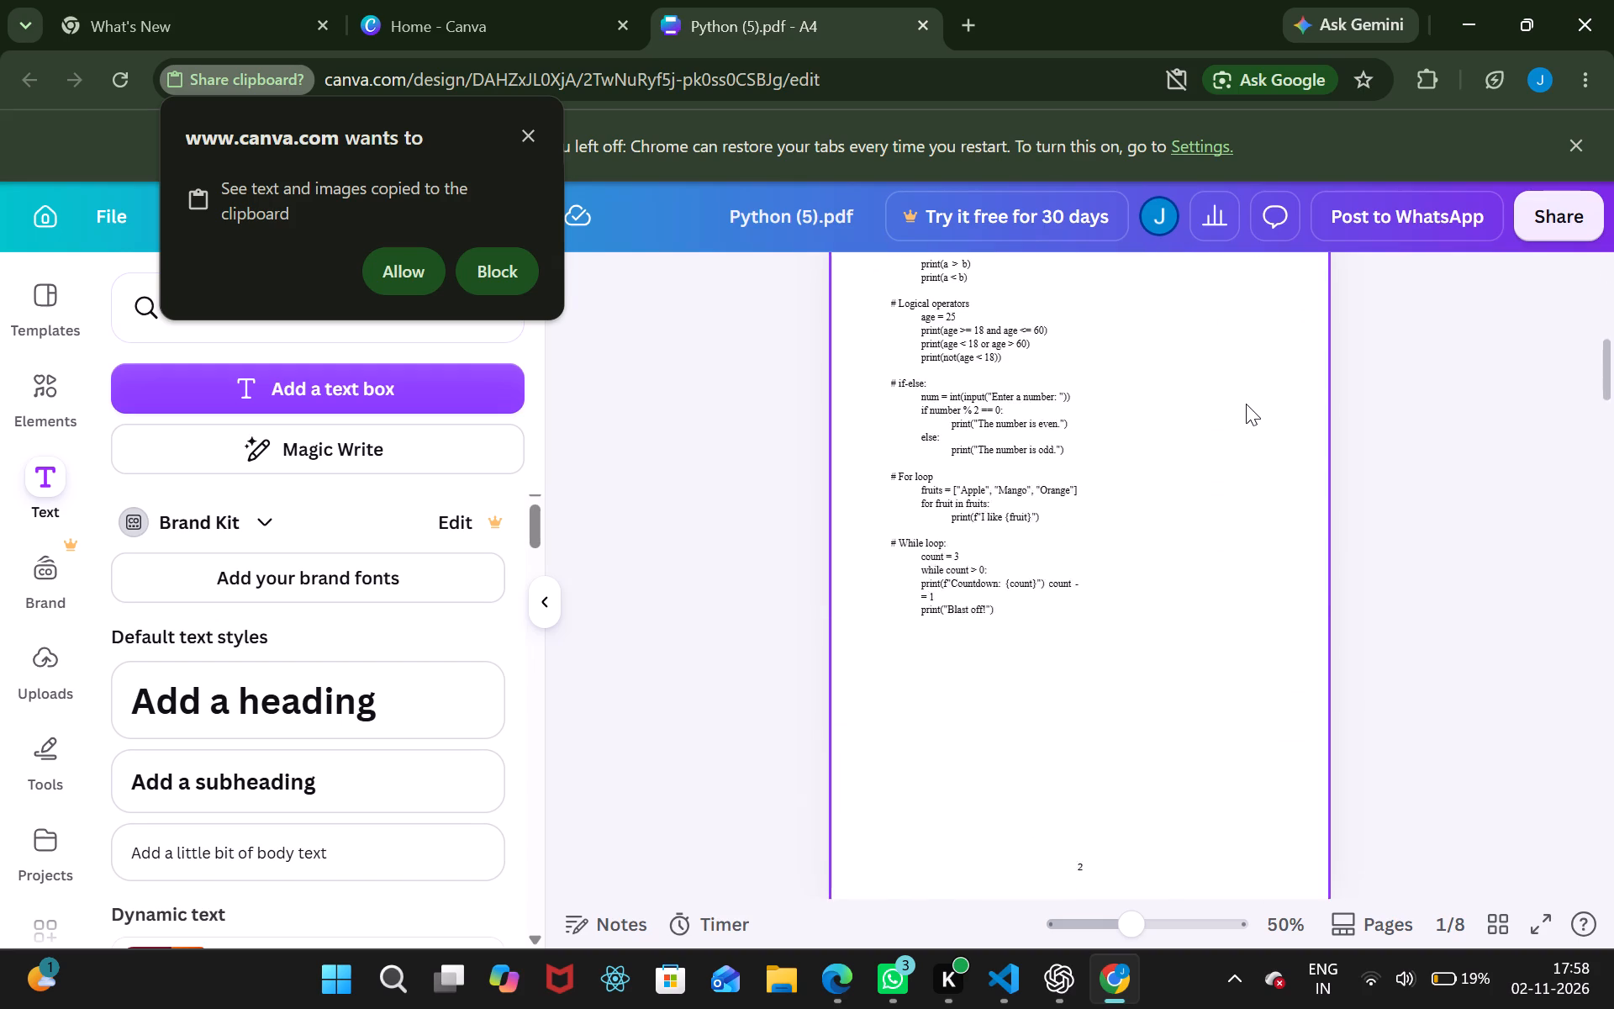
scroll(1246, 404, down, 7)
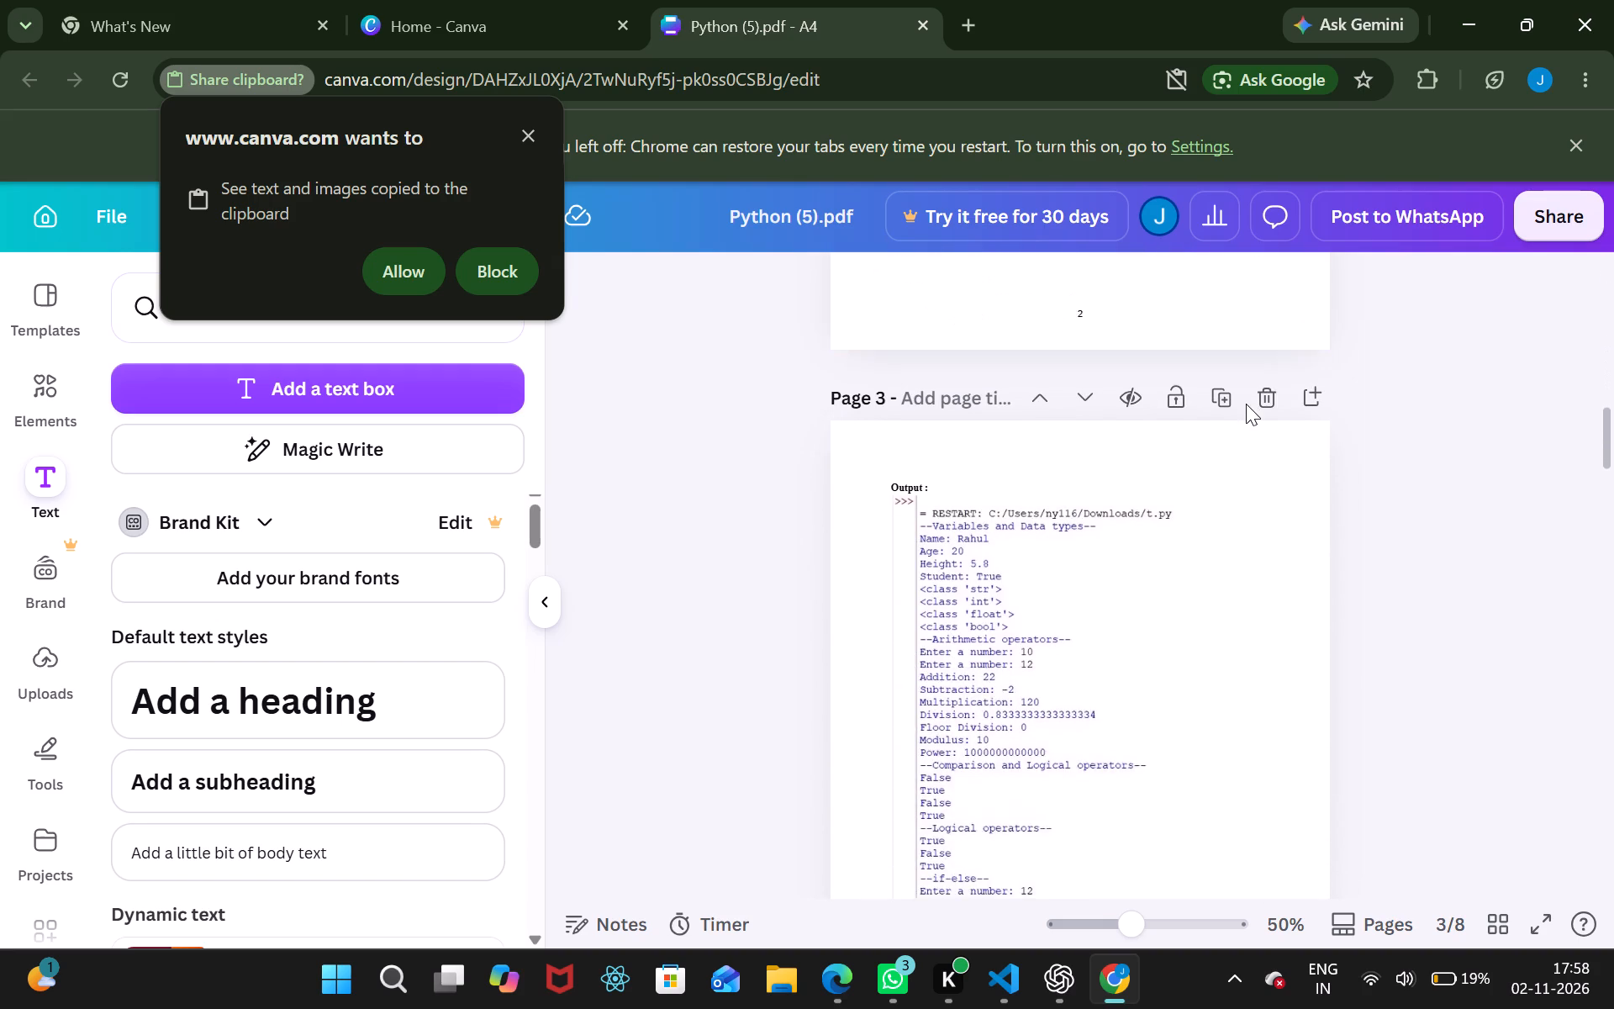
scroll(1246, 404, down, 2)
scroll(1246, 404, up, 2)
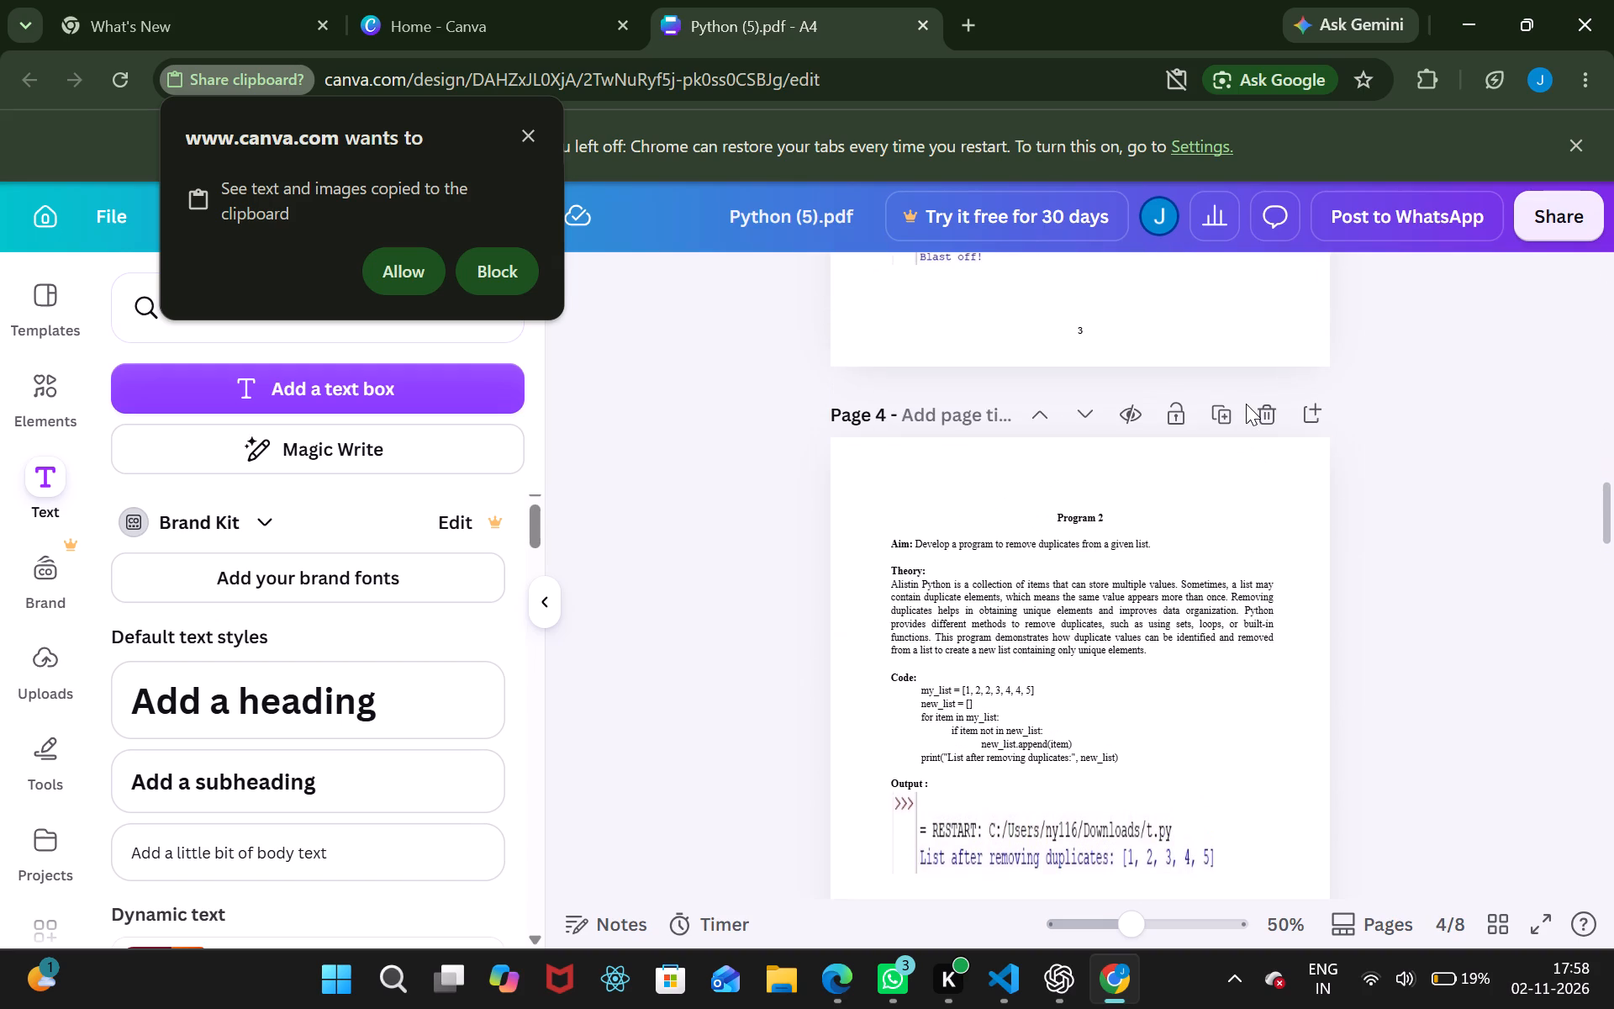
scroll(1246, 404, up, 2)
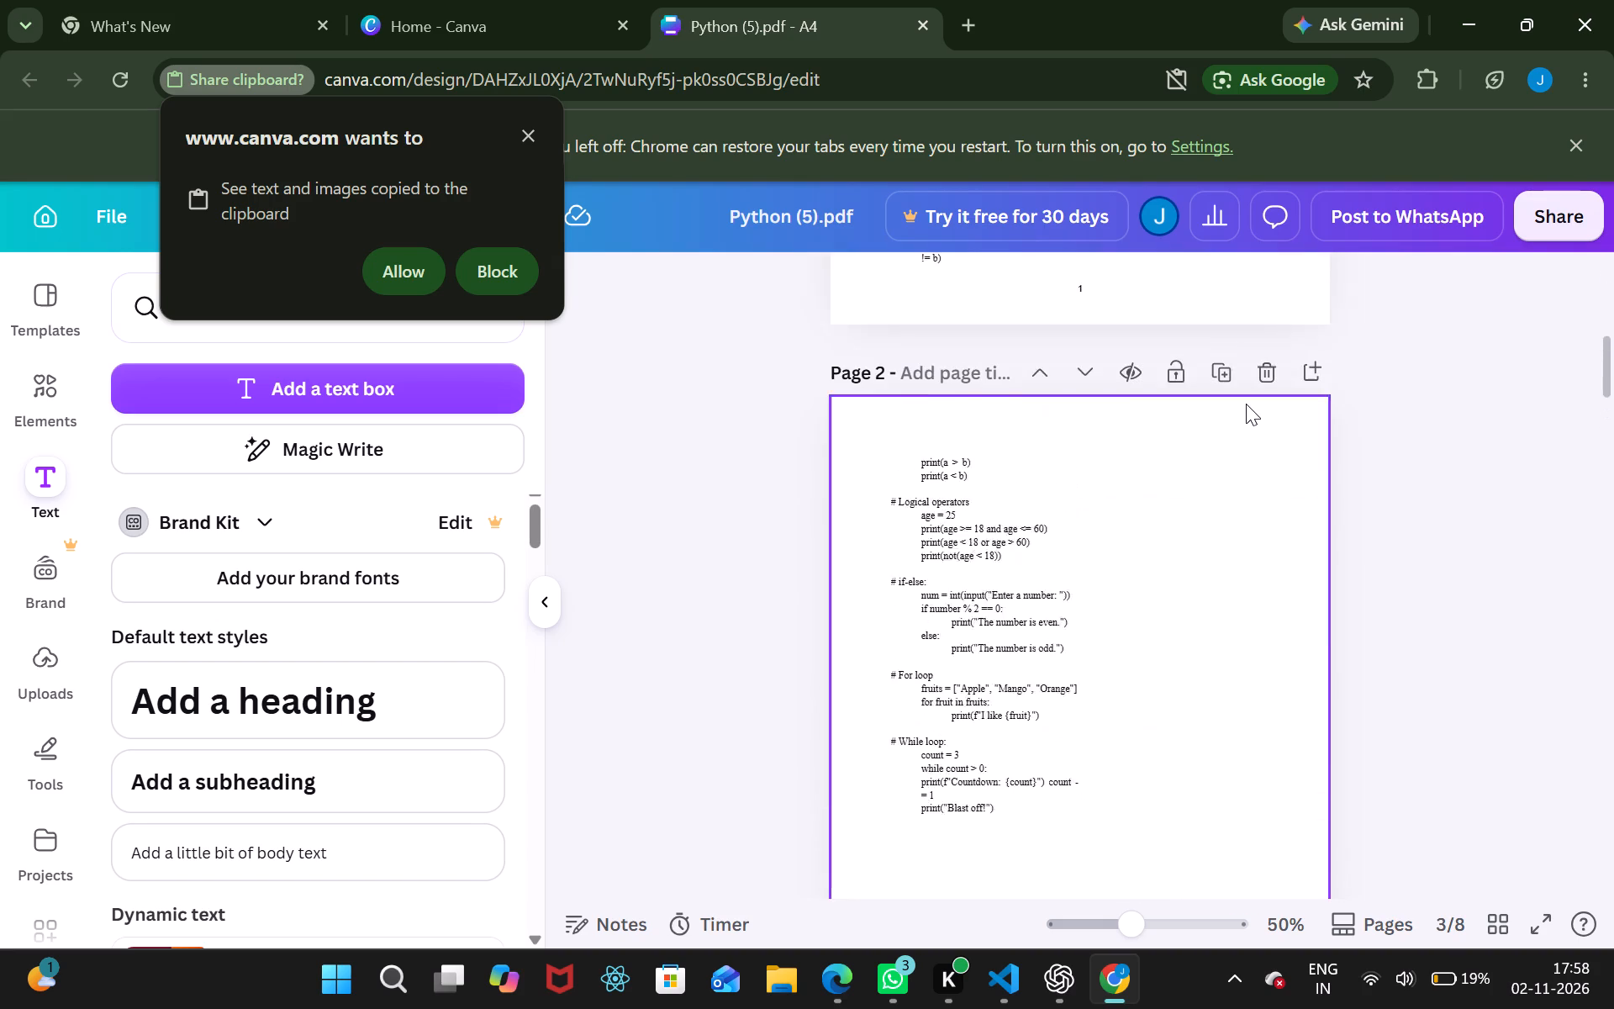
scroll(1246, 404, up, 3)
scroll(1246, 404, down, 1)
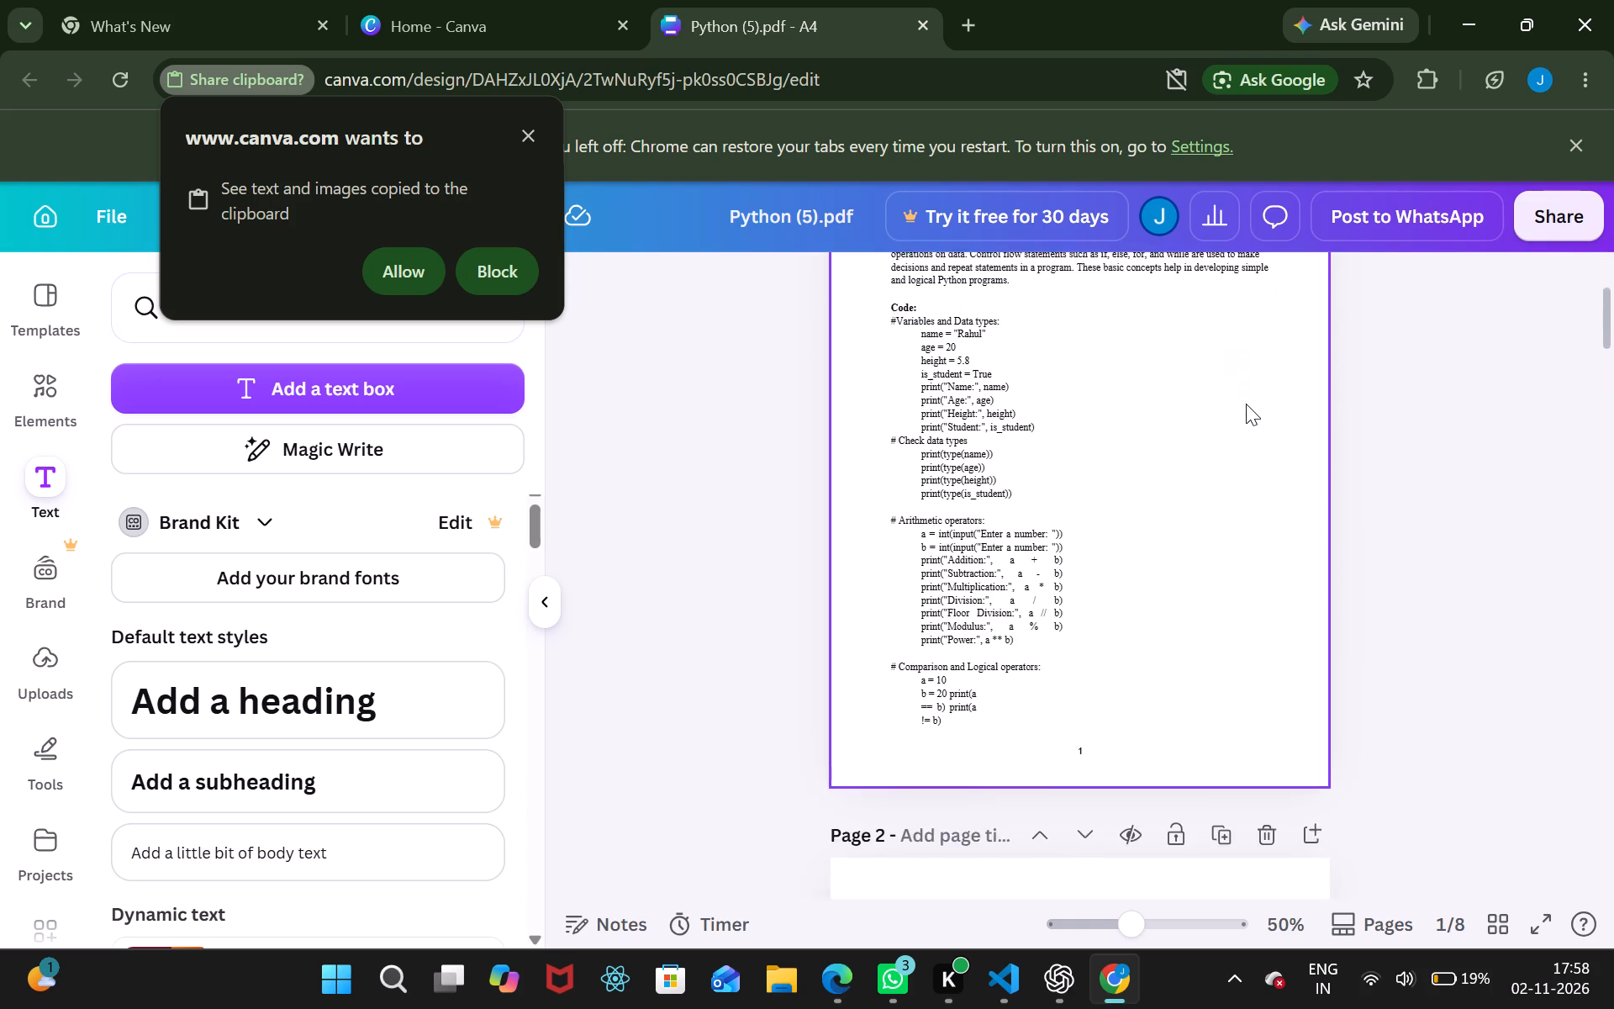
scroll(1246, 404, down, 1)
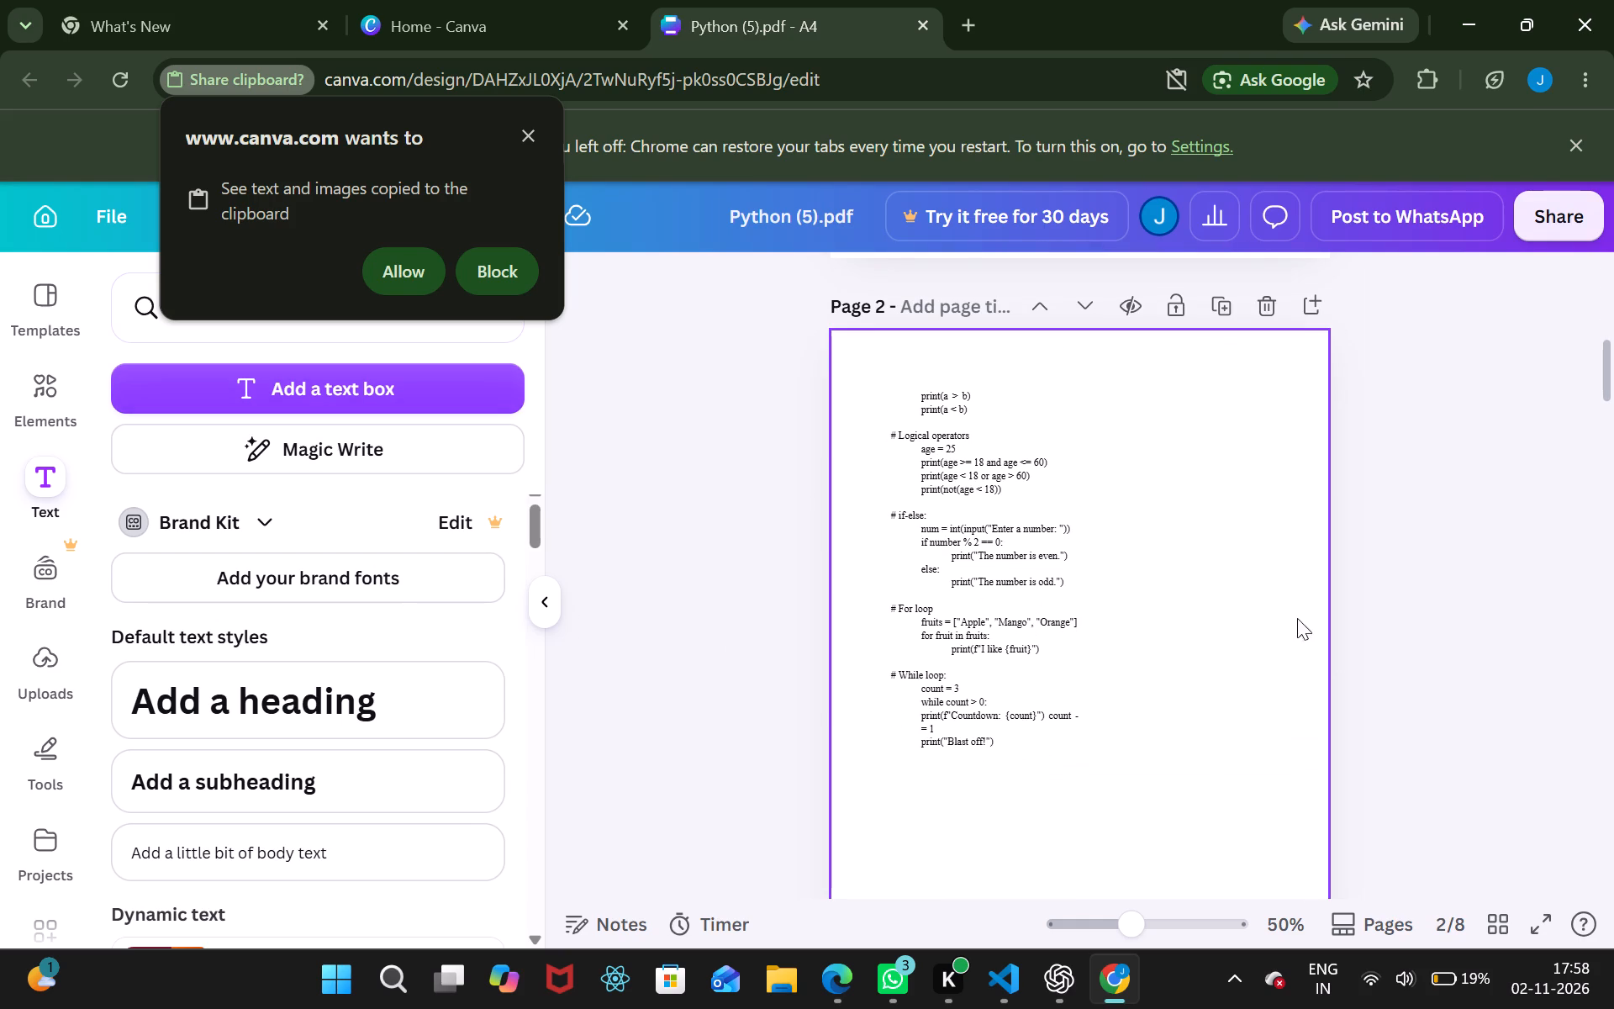
Duplicate the name-and-ID text box at the top of page 1.
drag(1613, 368, 1603, 306)
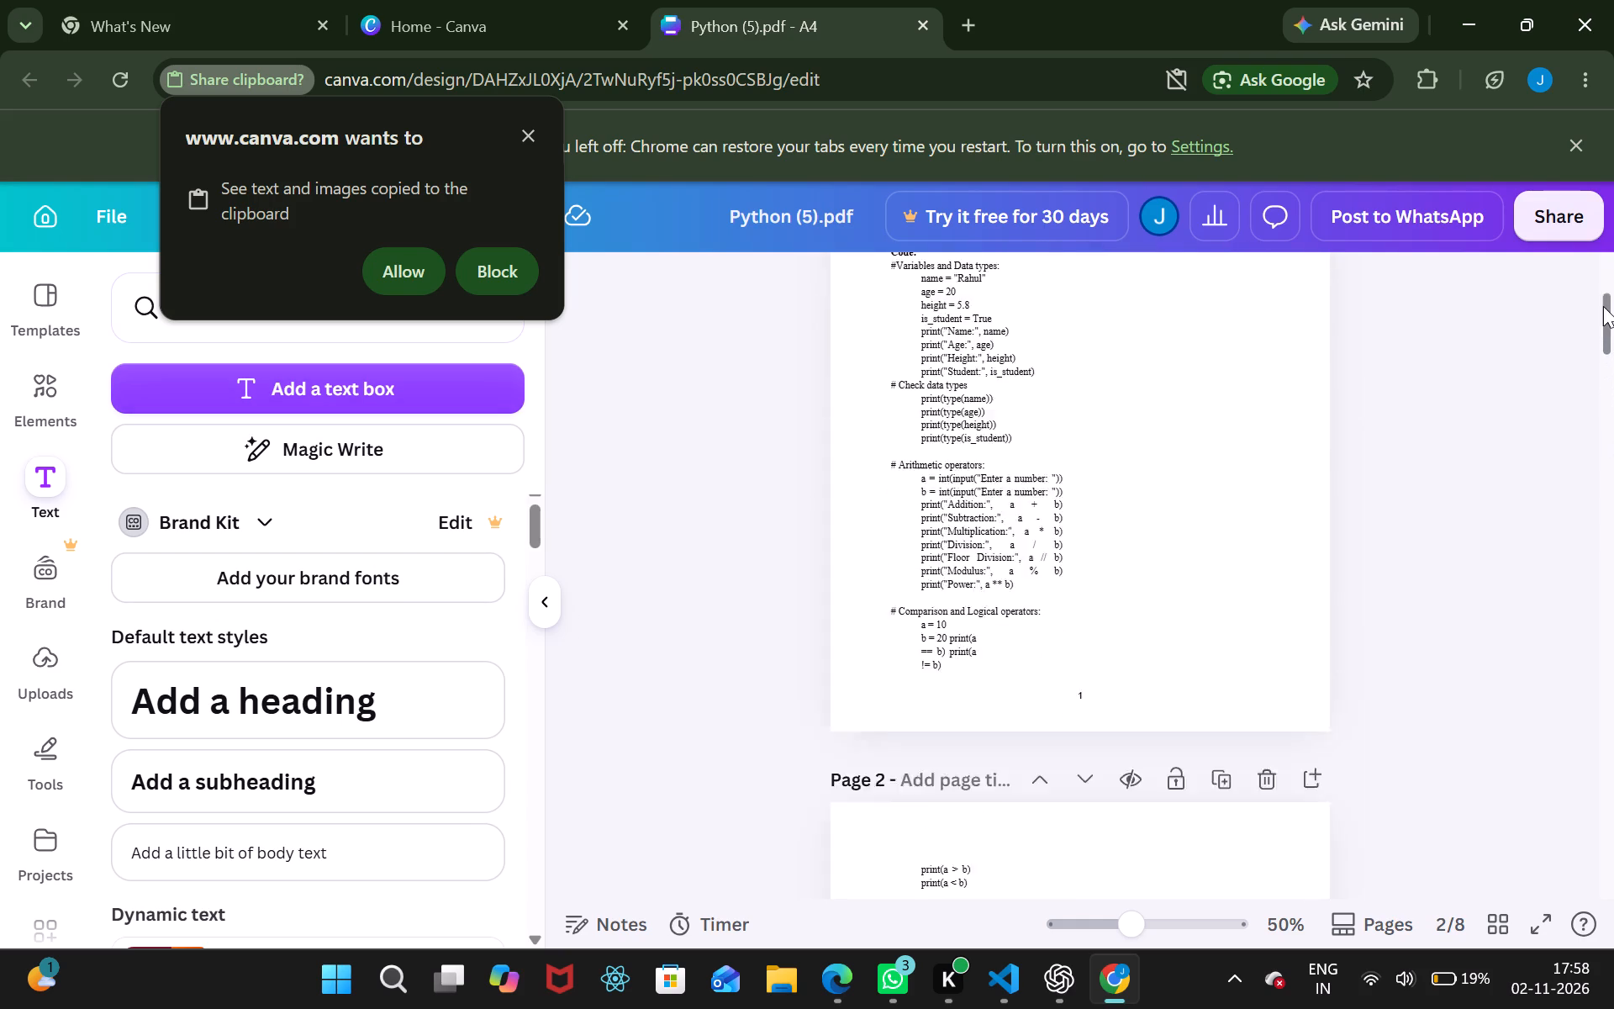
drag(1603, 306, 1596, 271)
click(1239, 406)
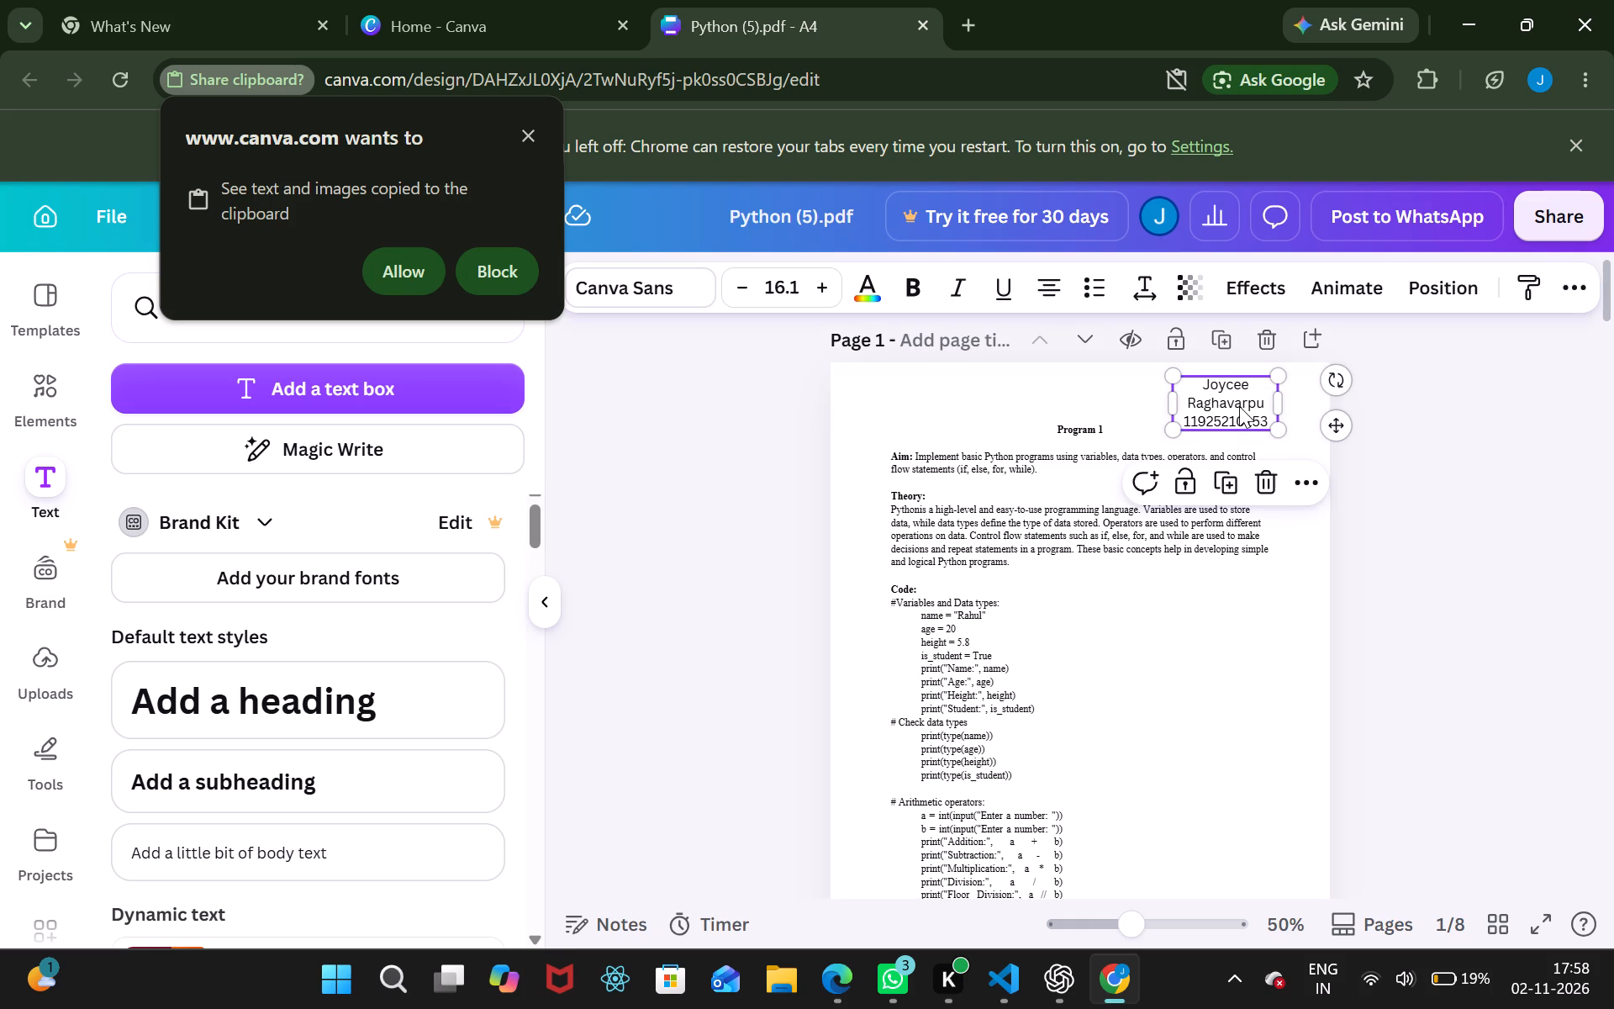
click(1299, 478)
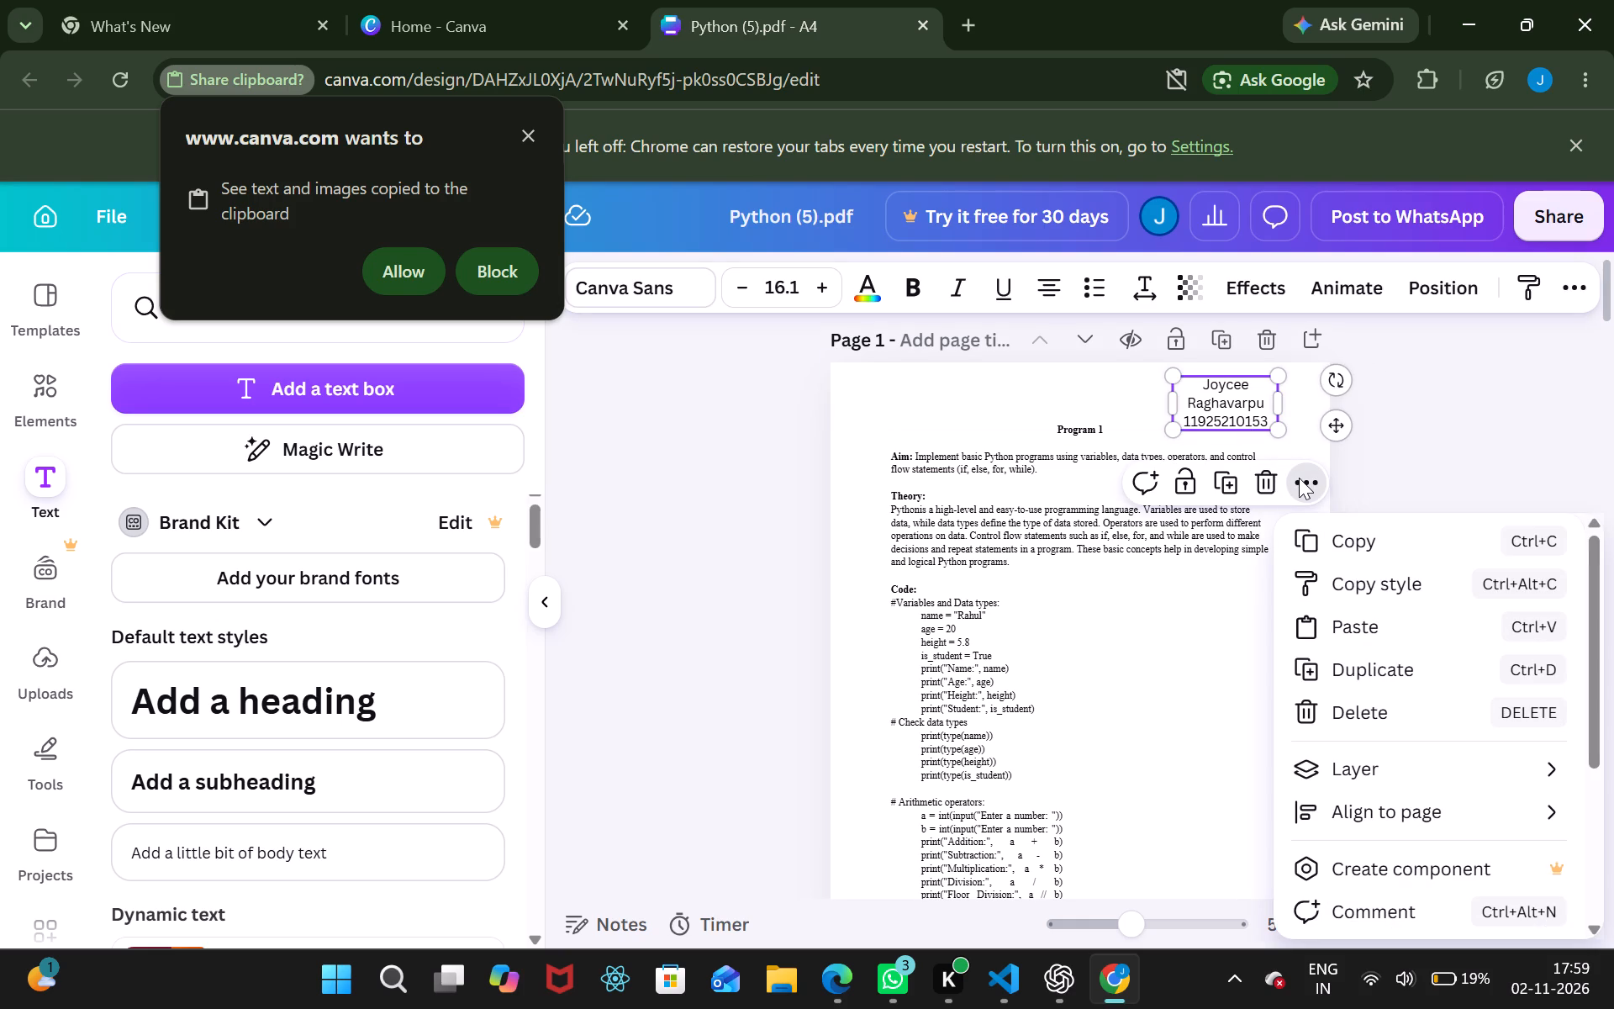
click(1375, 661)
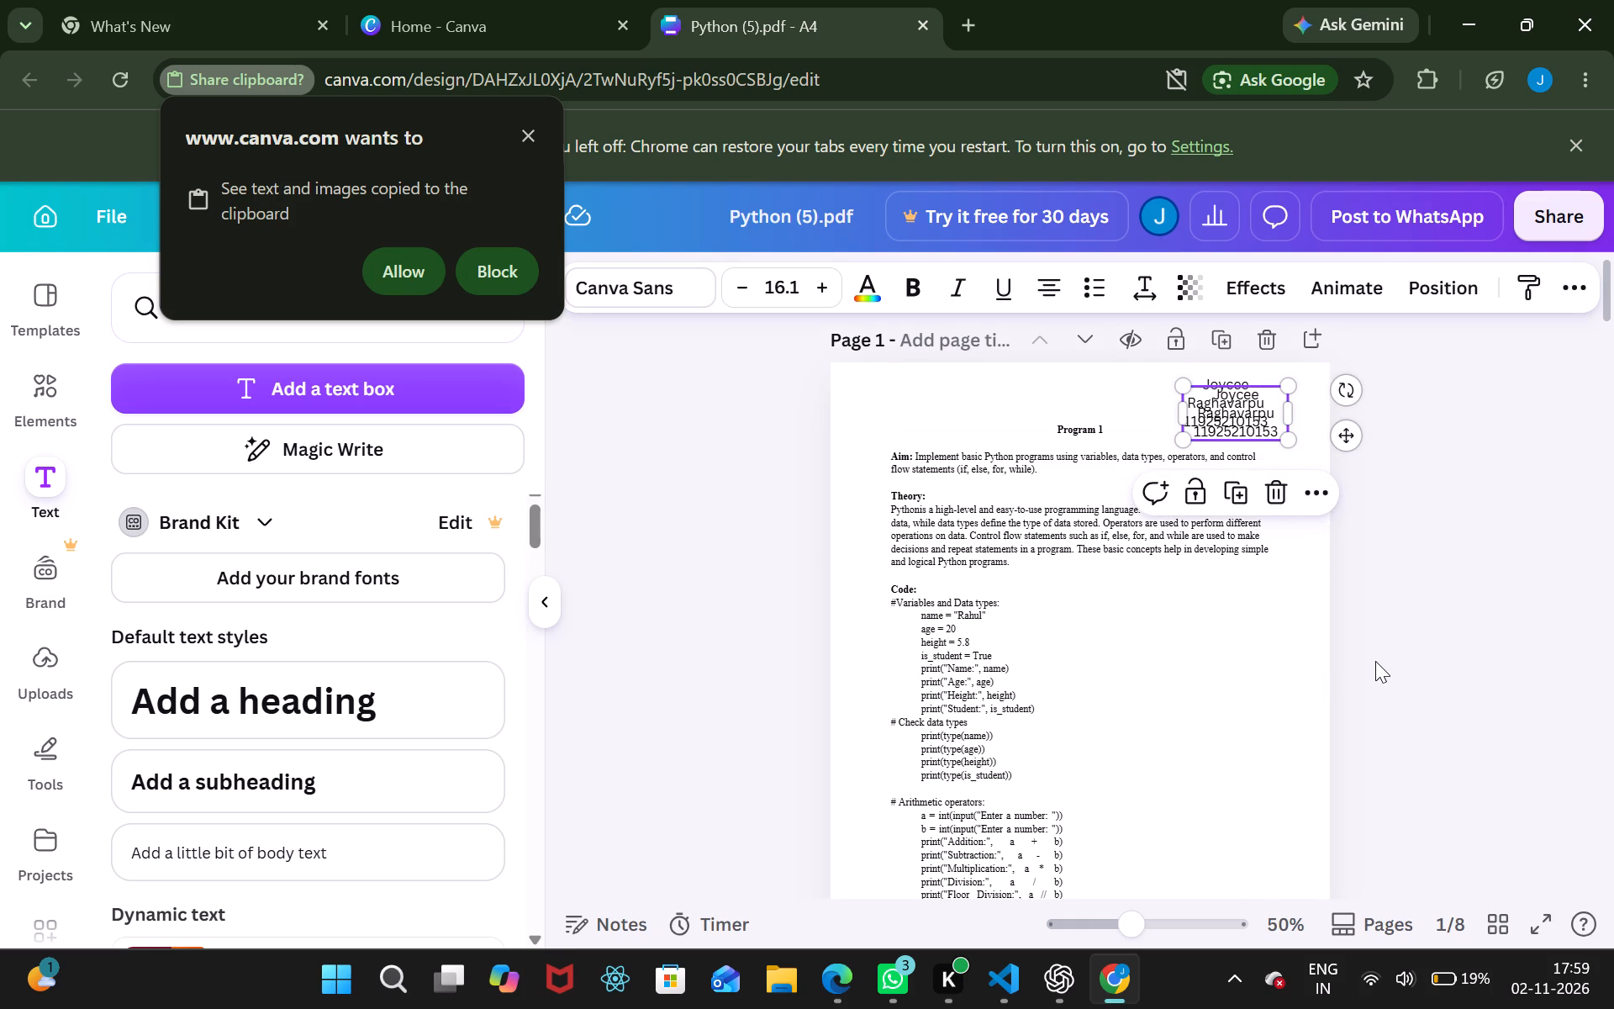
Move the duplicate name-and-ID text box down to page 1's bottom edge, just right of the page number.
drag(1259, 418, 1268, 507)
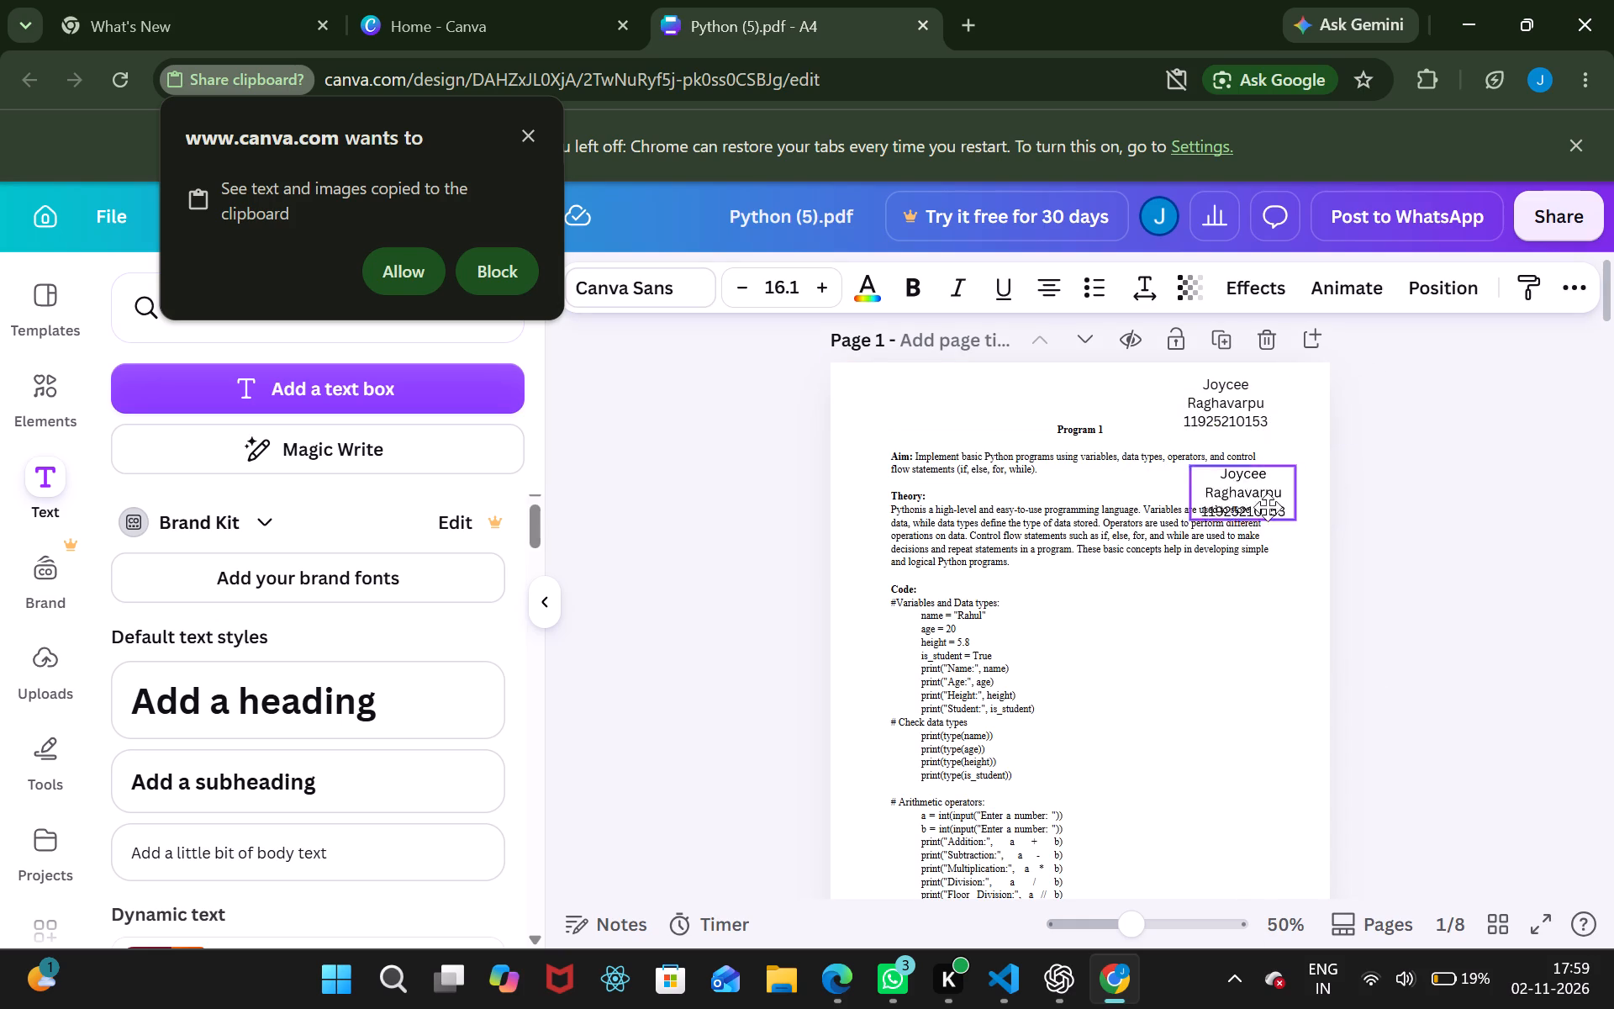
drag(1268, 507, 1254, 927)
click(1252, 960)
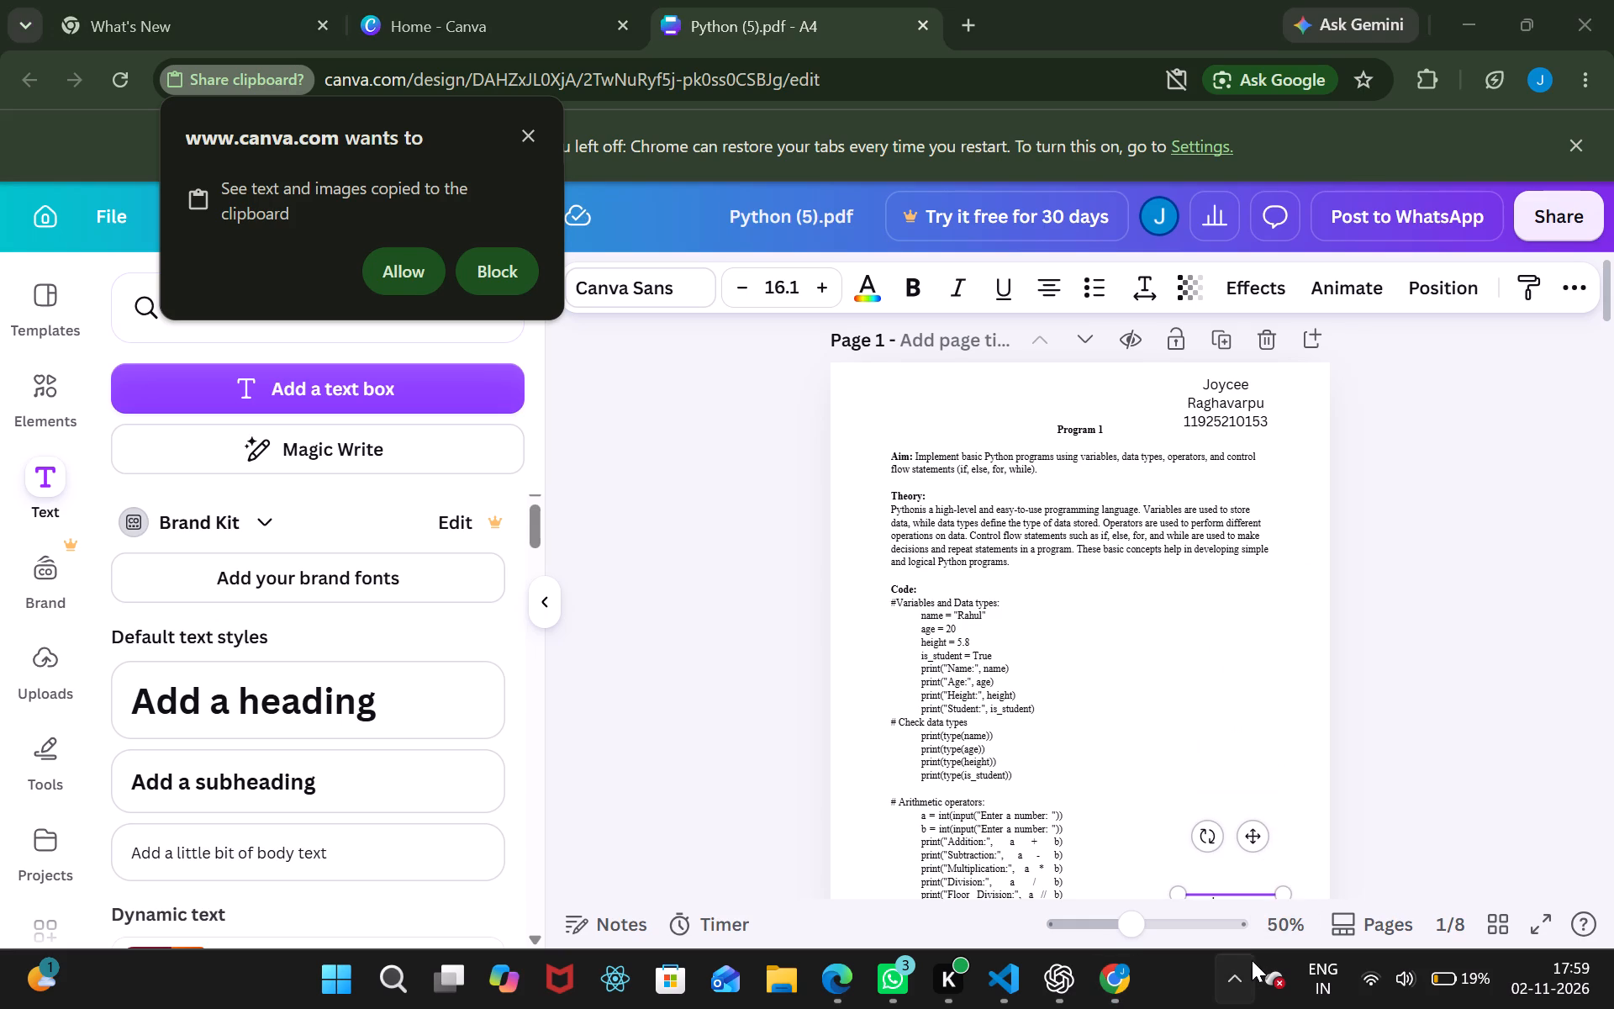
scroll(1269, 692, down, 4)
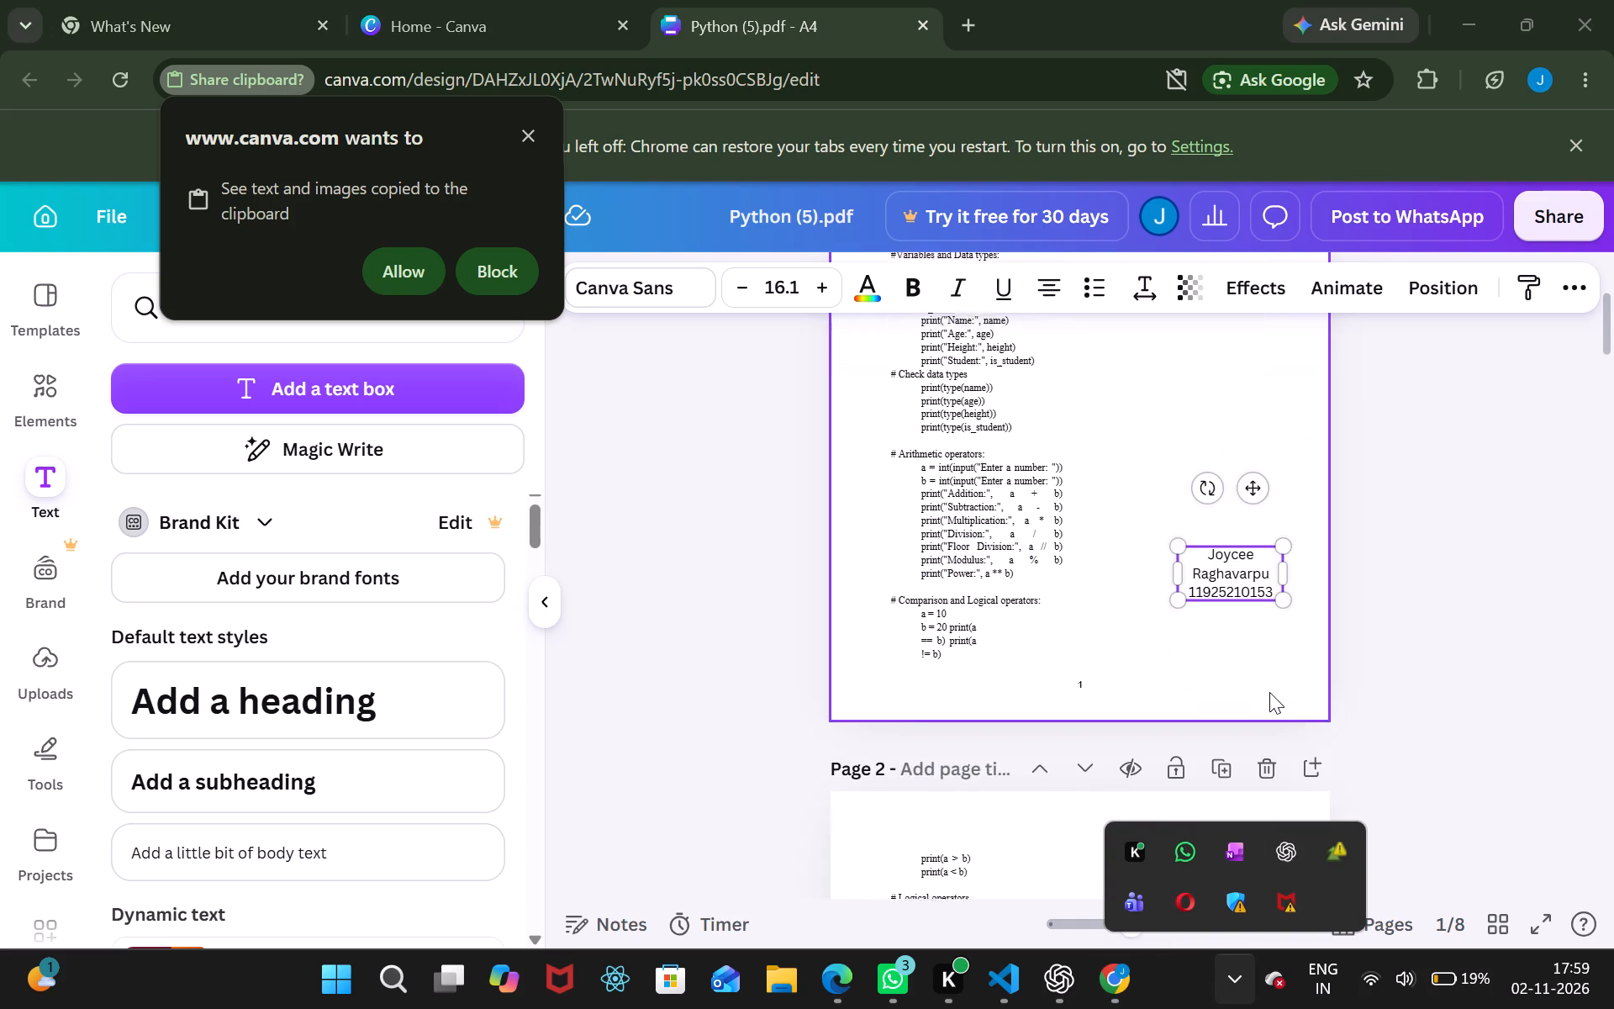
scroll(1269, 692, down, 2)
drag(1225, 328, 1165, 435)
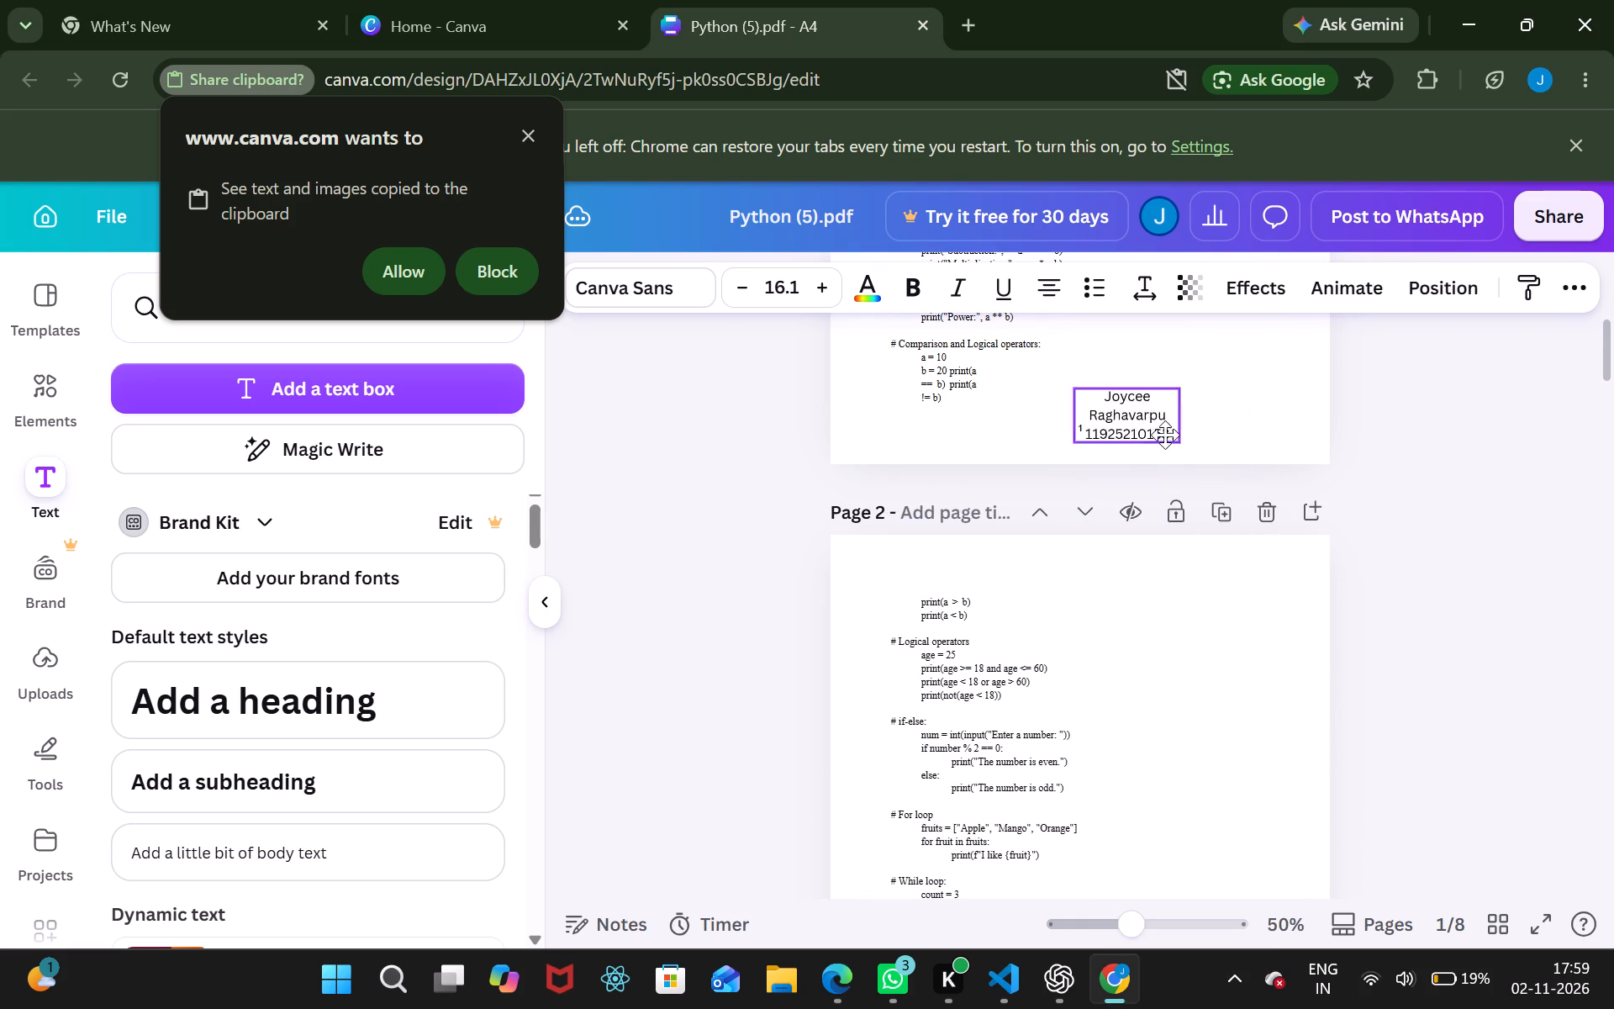
drag(1165, 435, 852, 701)
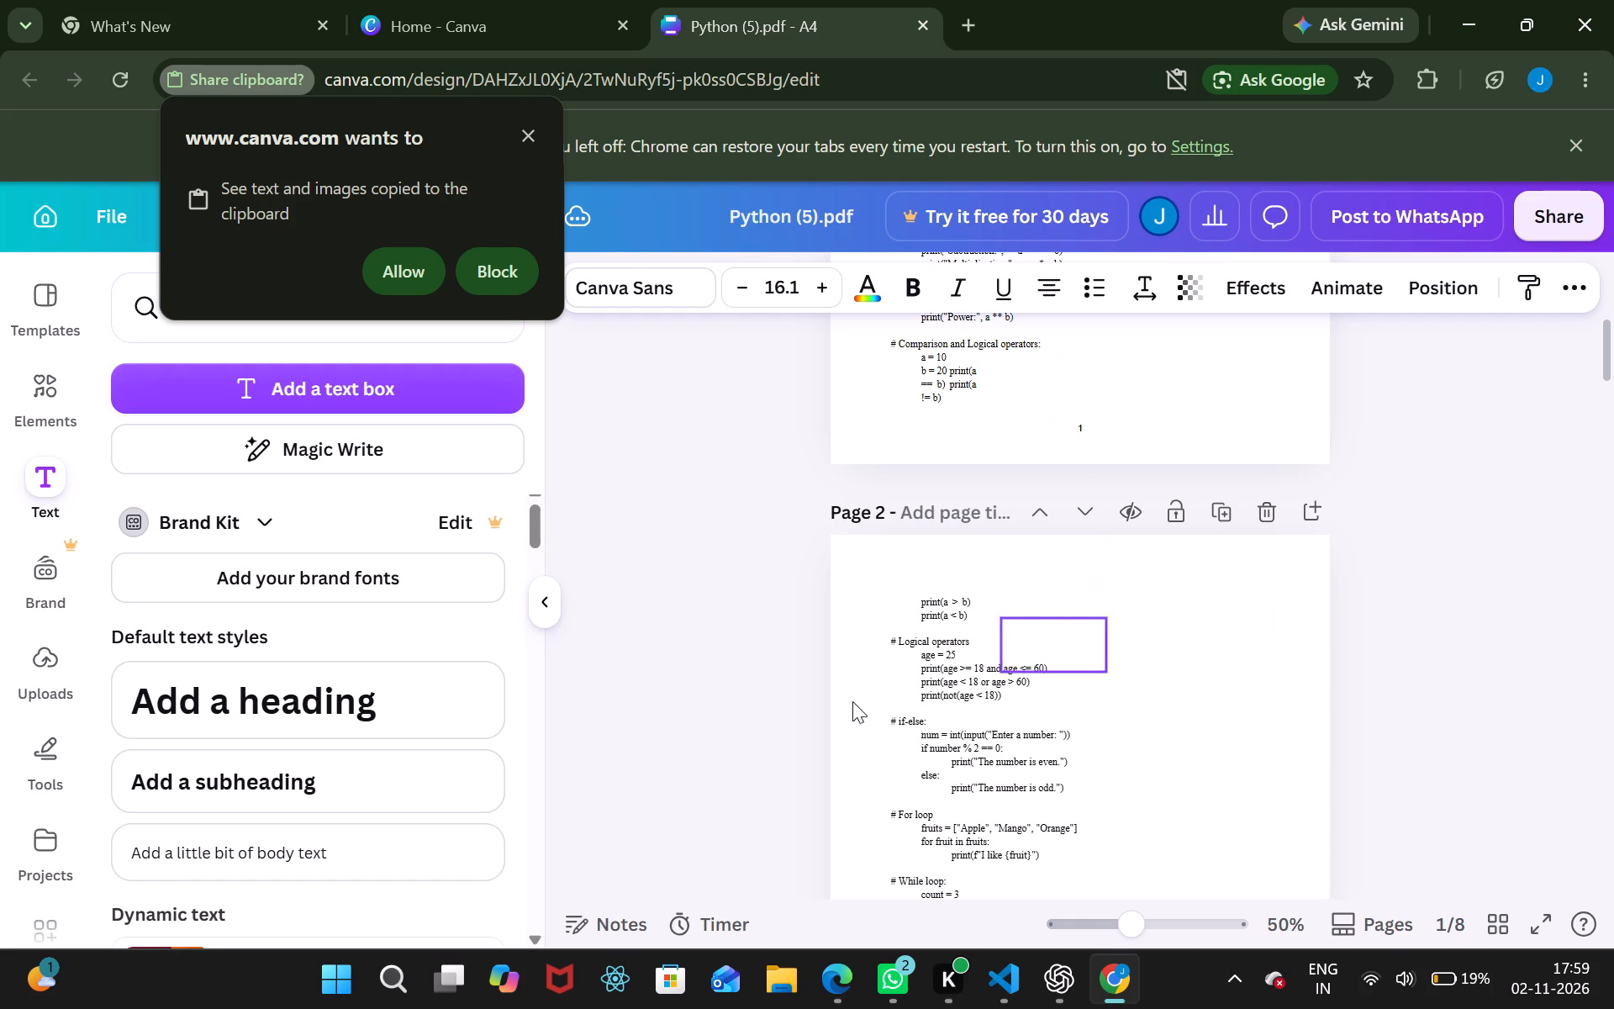
drag(852, 701, 1230, 489)
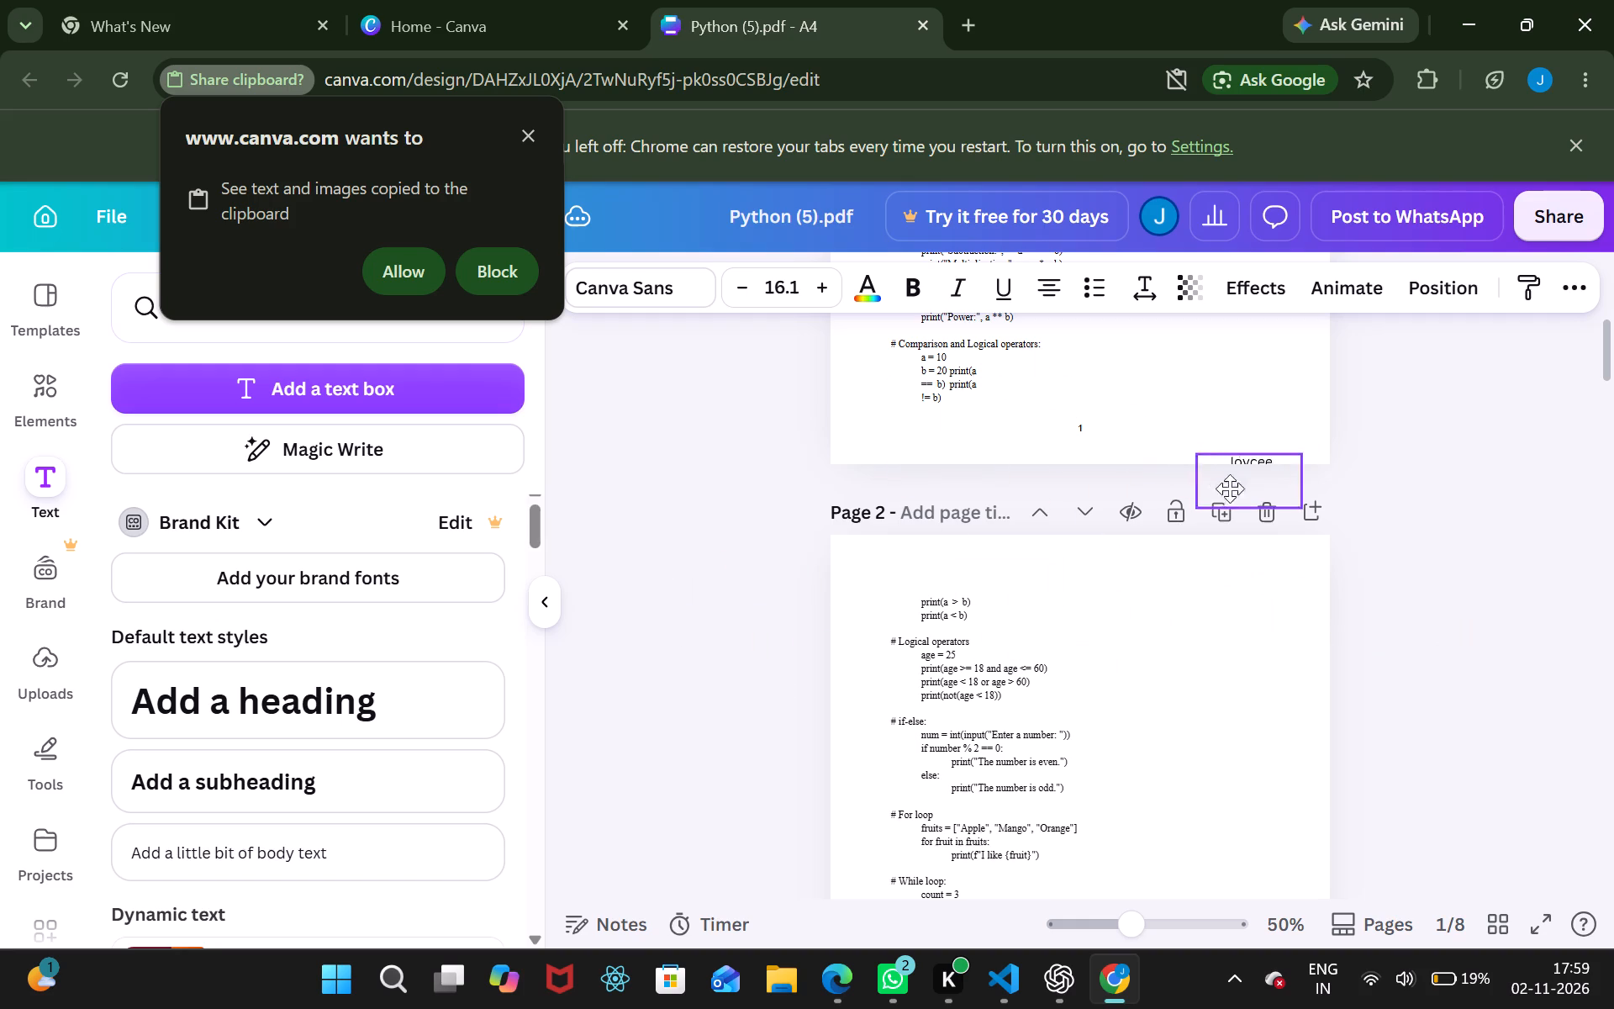
drag(1230, 489, 1151, 454)
click(1151, 454)
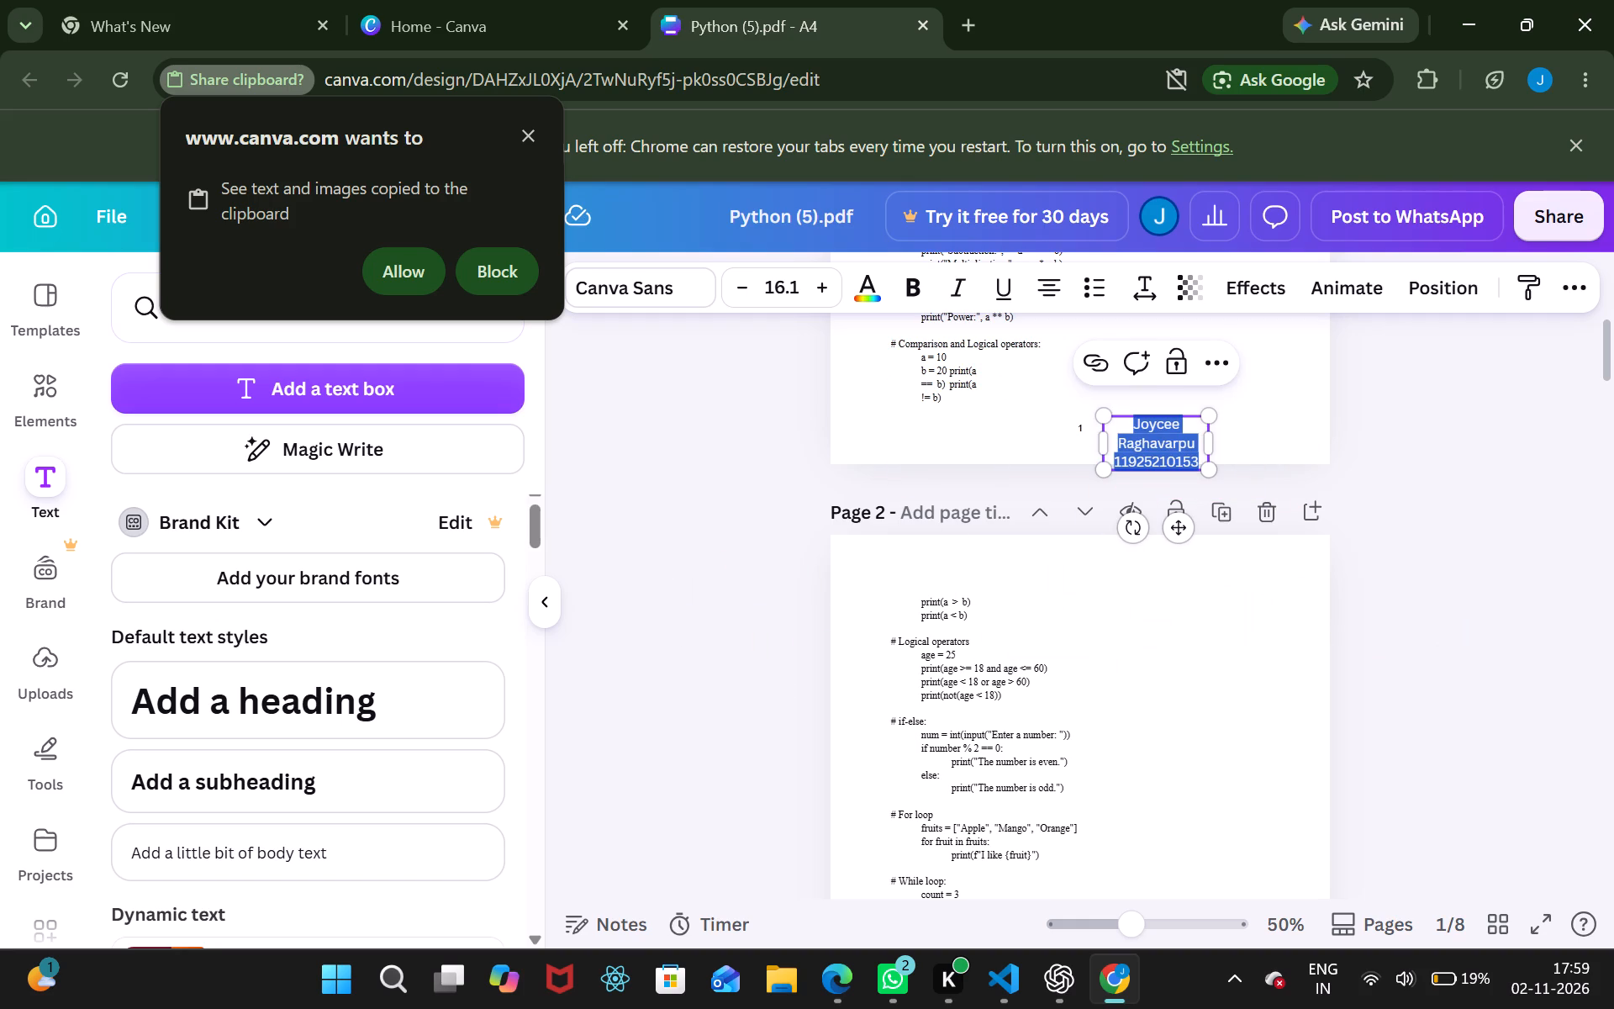
Enlarge the duplicate name-and-ID text box so its text reaches size 25.5.
drag(1208, 469, 1232, 574)
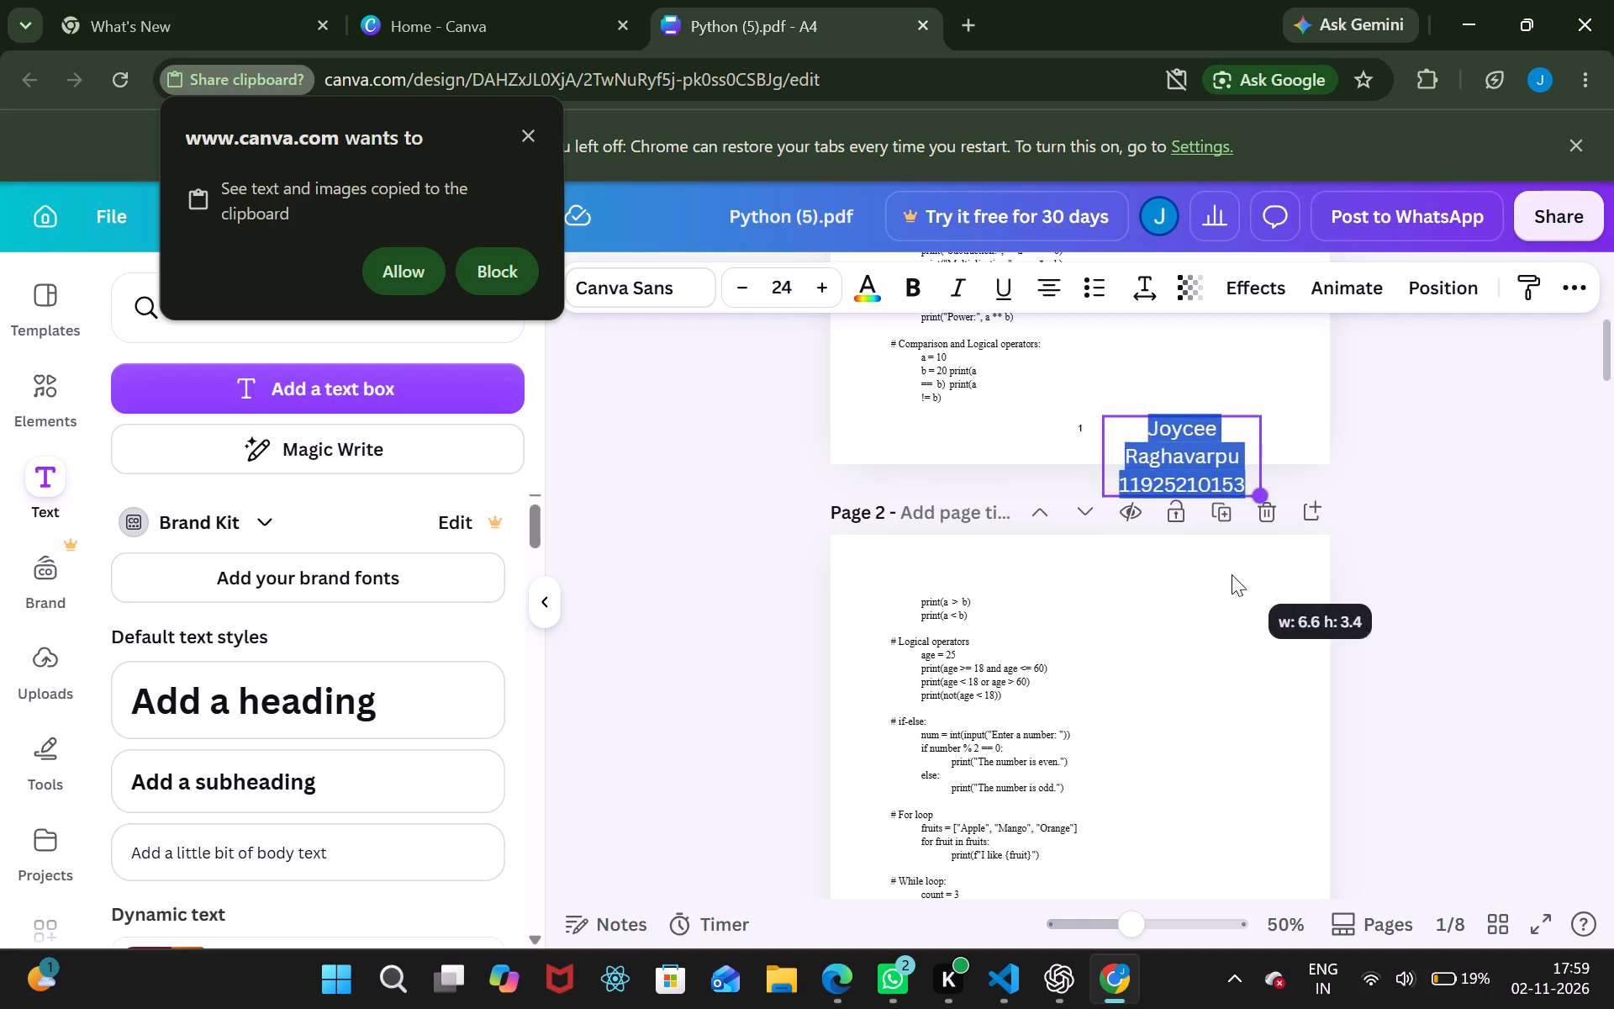
drag(1232, 574, 1232, 576)
click(1232, 576)
Move the enlarged duplicate text box onto page 2, against the top edge in the page's upper-right area.
drag(1198, 436, 1210, 575)
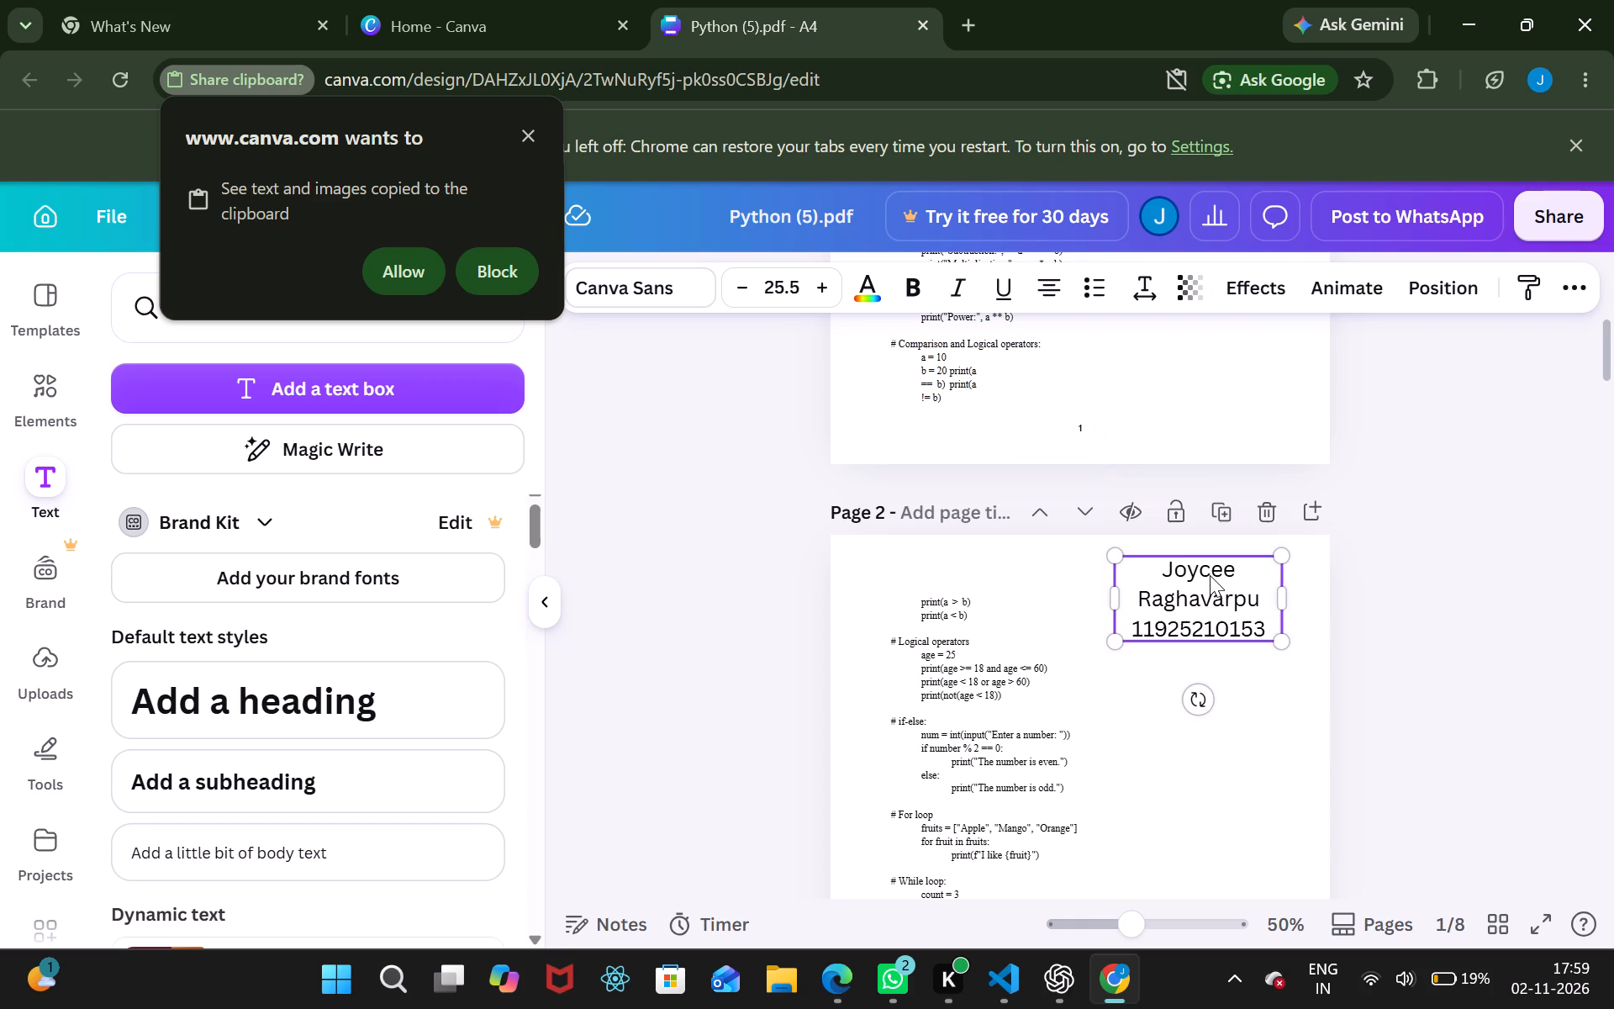
drag(1185, 589, 1207, 570)
click(1207, 570)
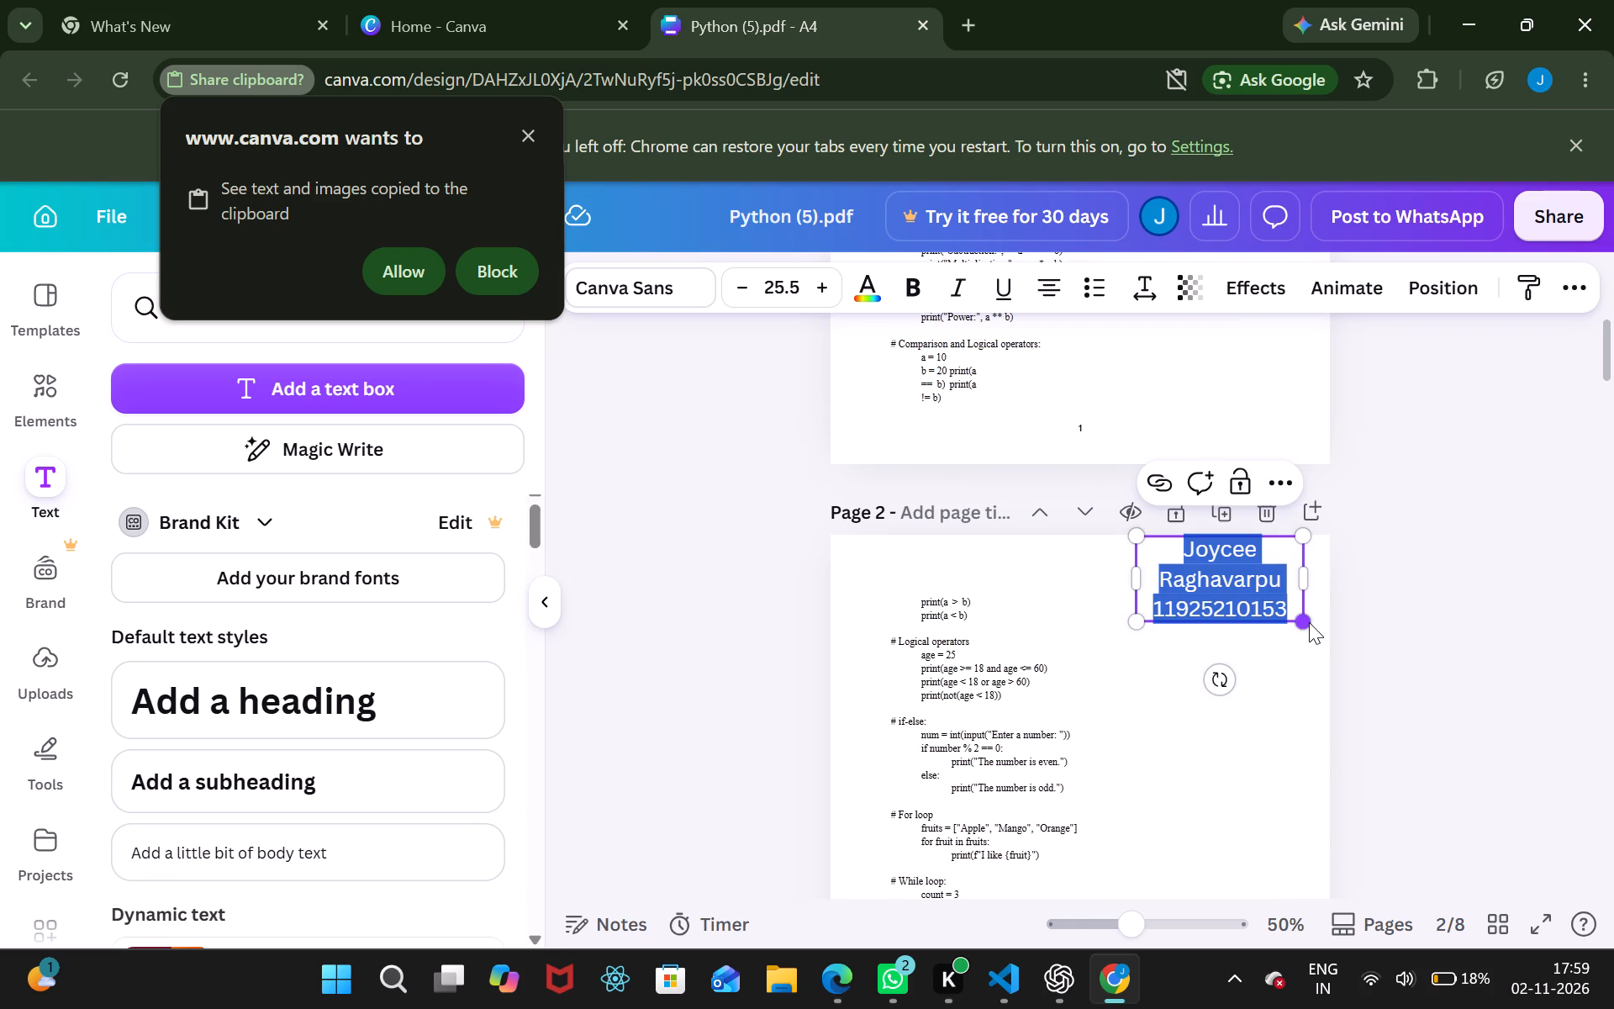
click(1296, 618)
drag(1303, 572, 1269, 572)
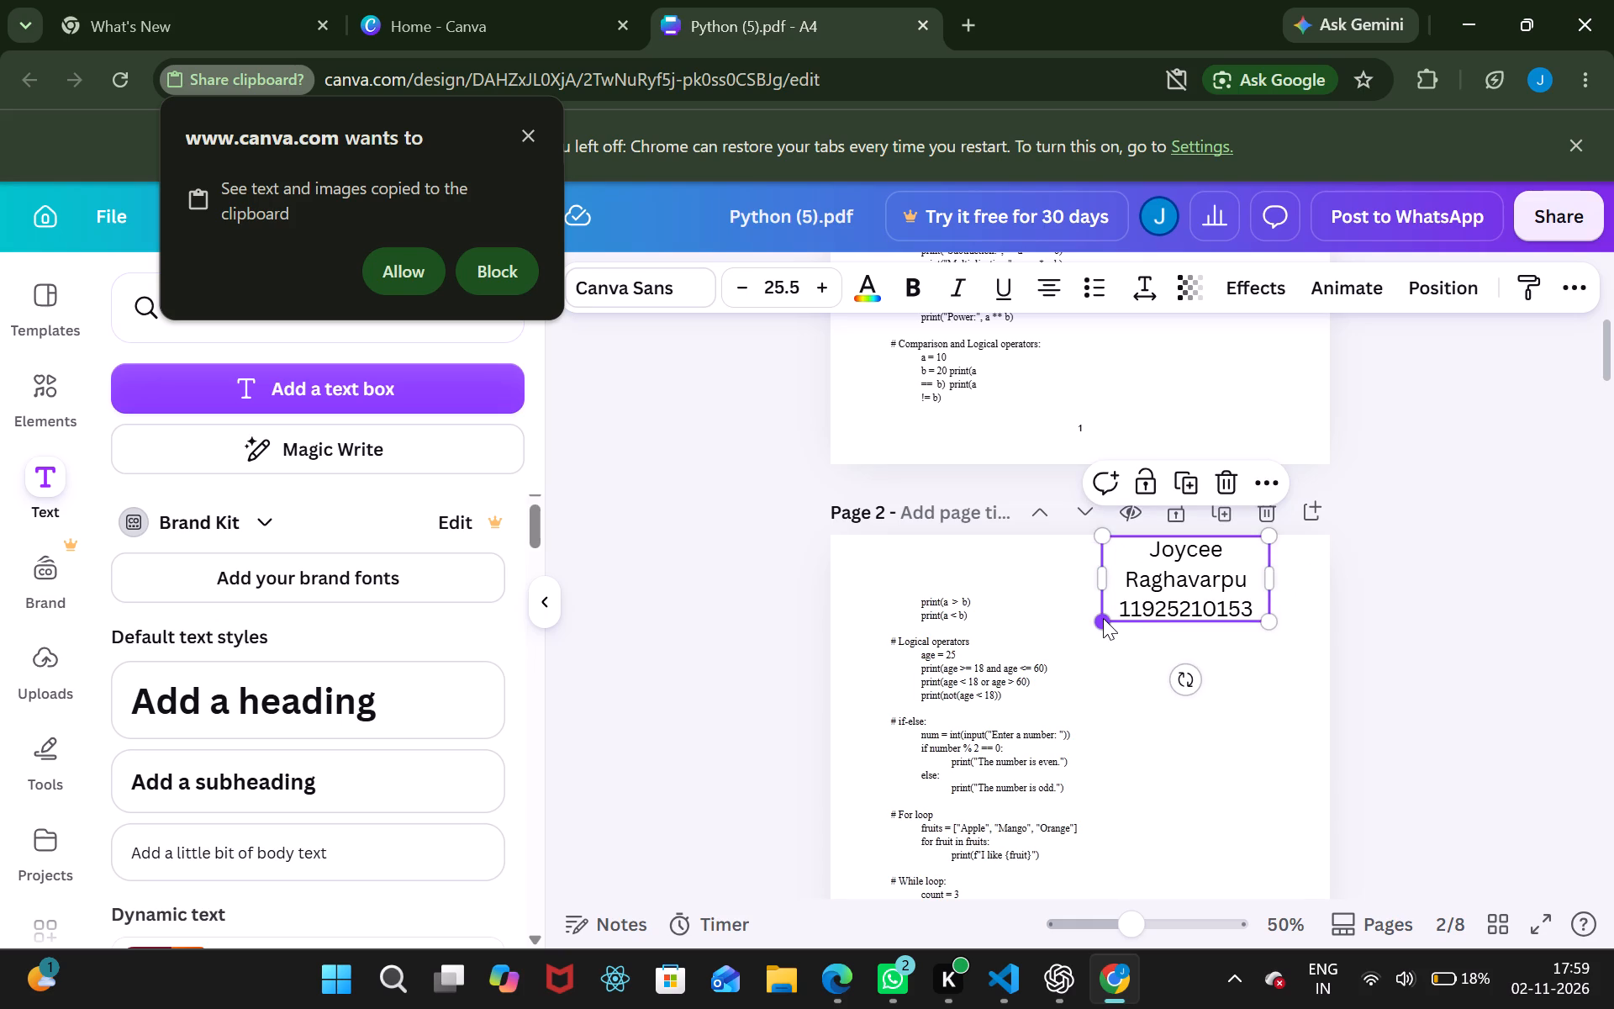
Adjust both sides of page 2's name-and-ID text box so it sits farther right, with its text on three lines.
click(1103, 618)
drag(1099, 576, 1101, 577)
drag(1101, 577, 1158, 584)
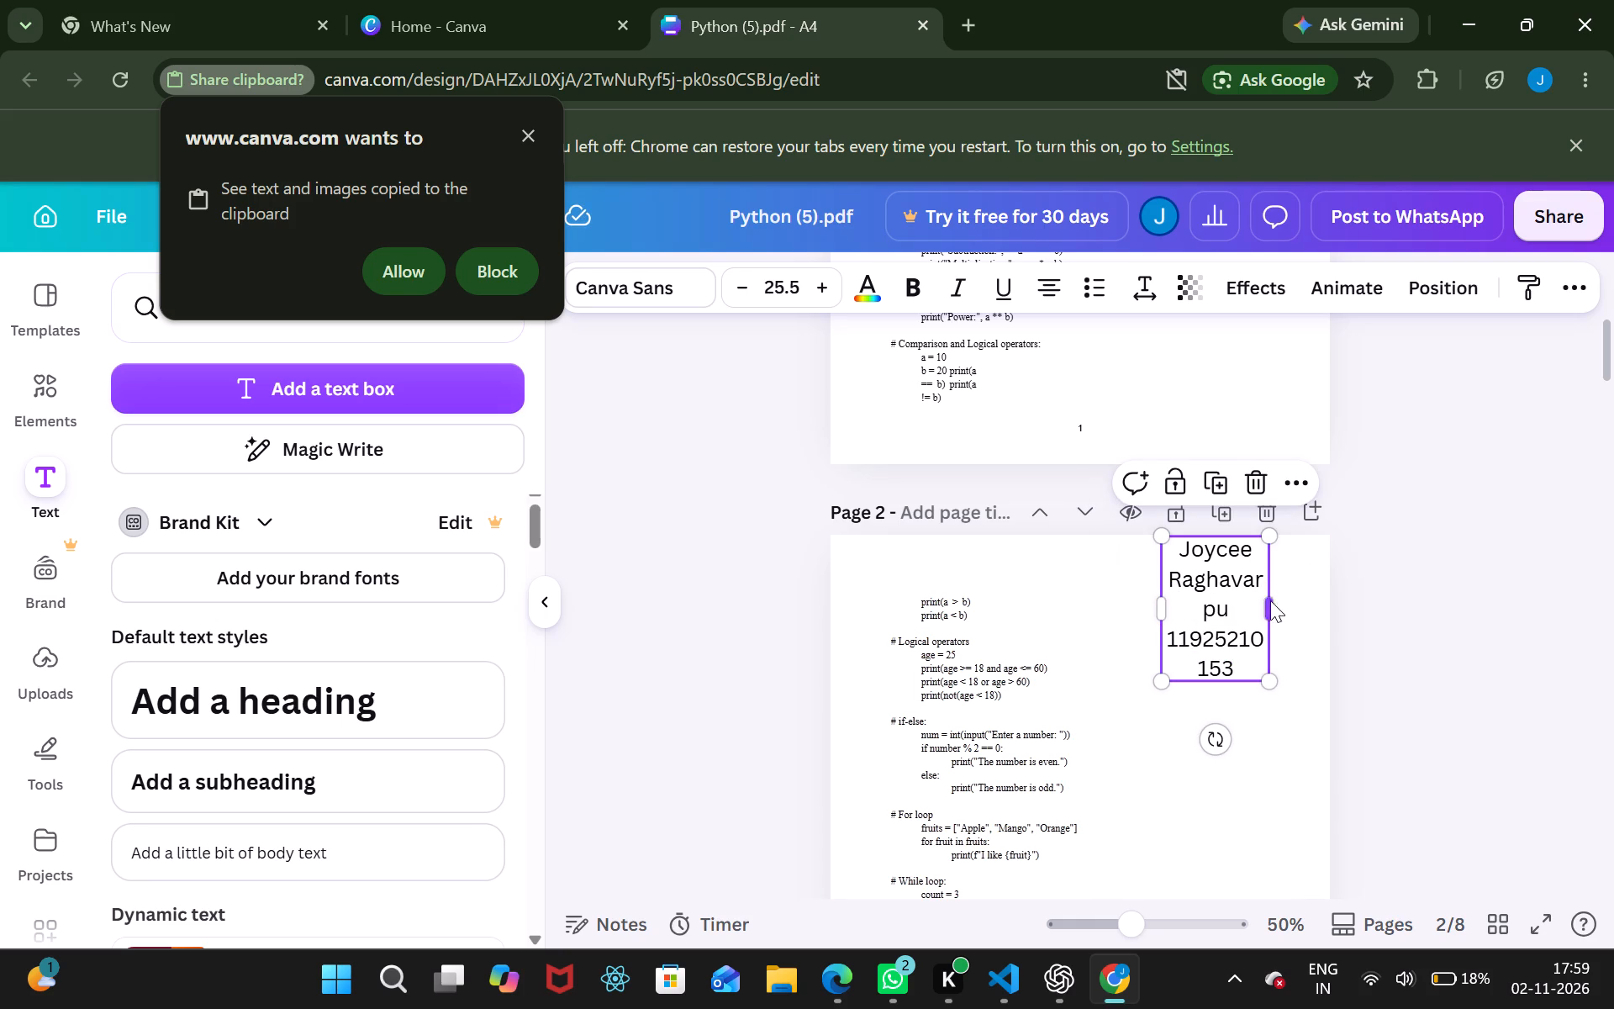
drag(1269, 609, 1310, 609)
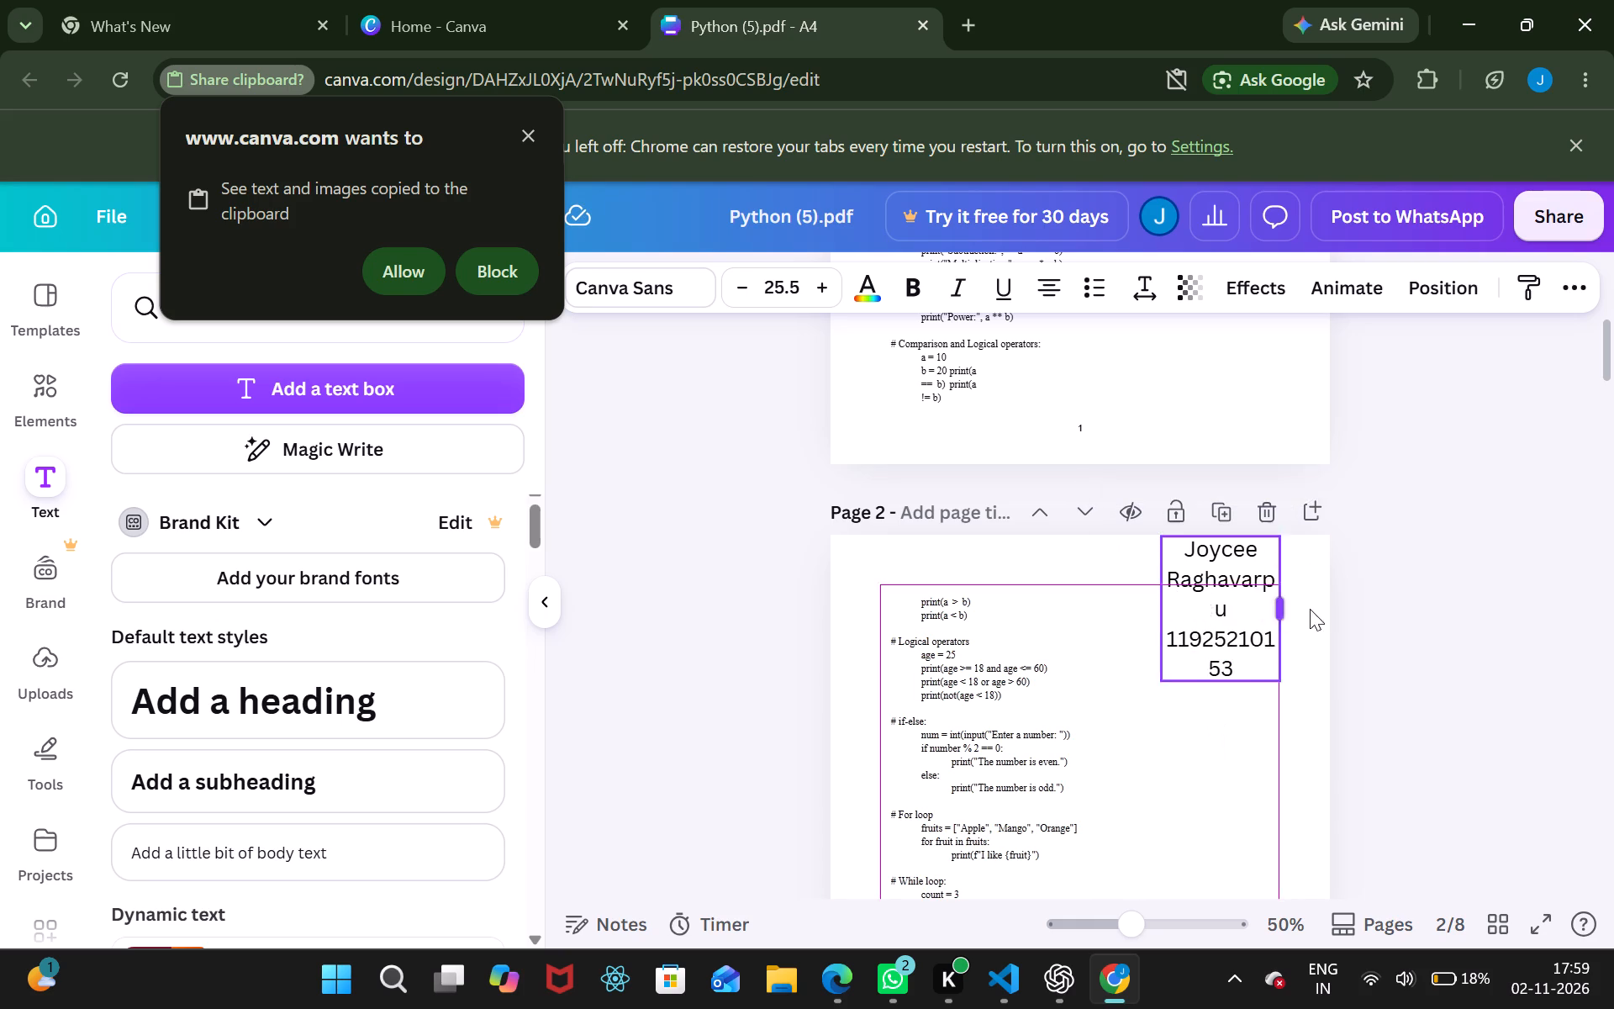
drag(1310, 609, 1343, 607)
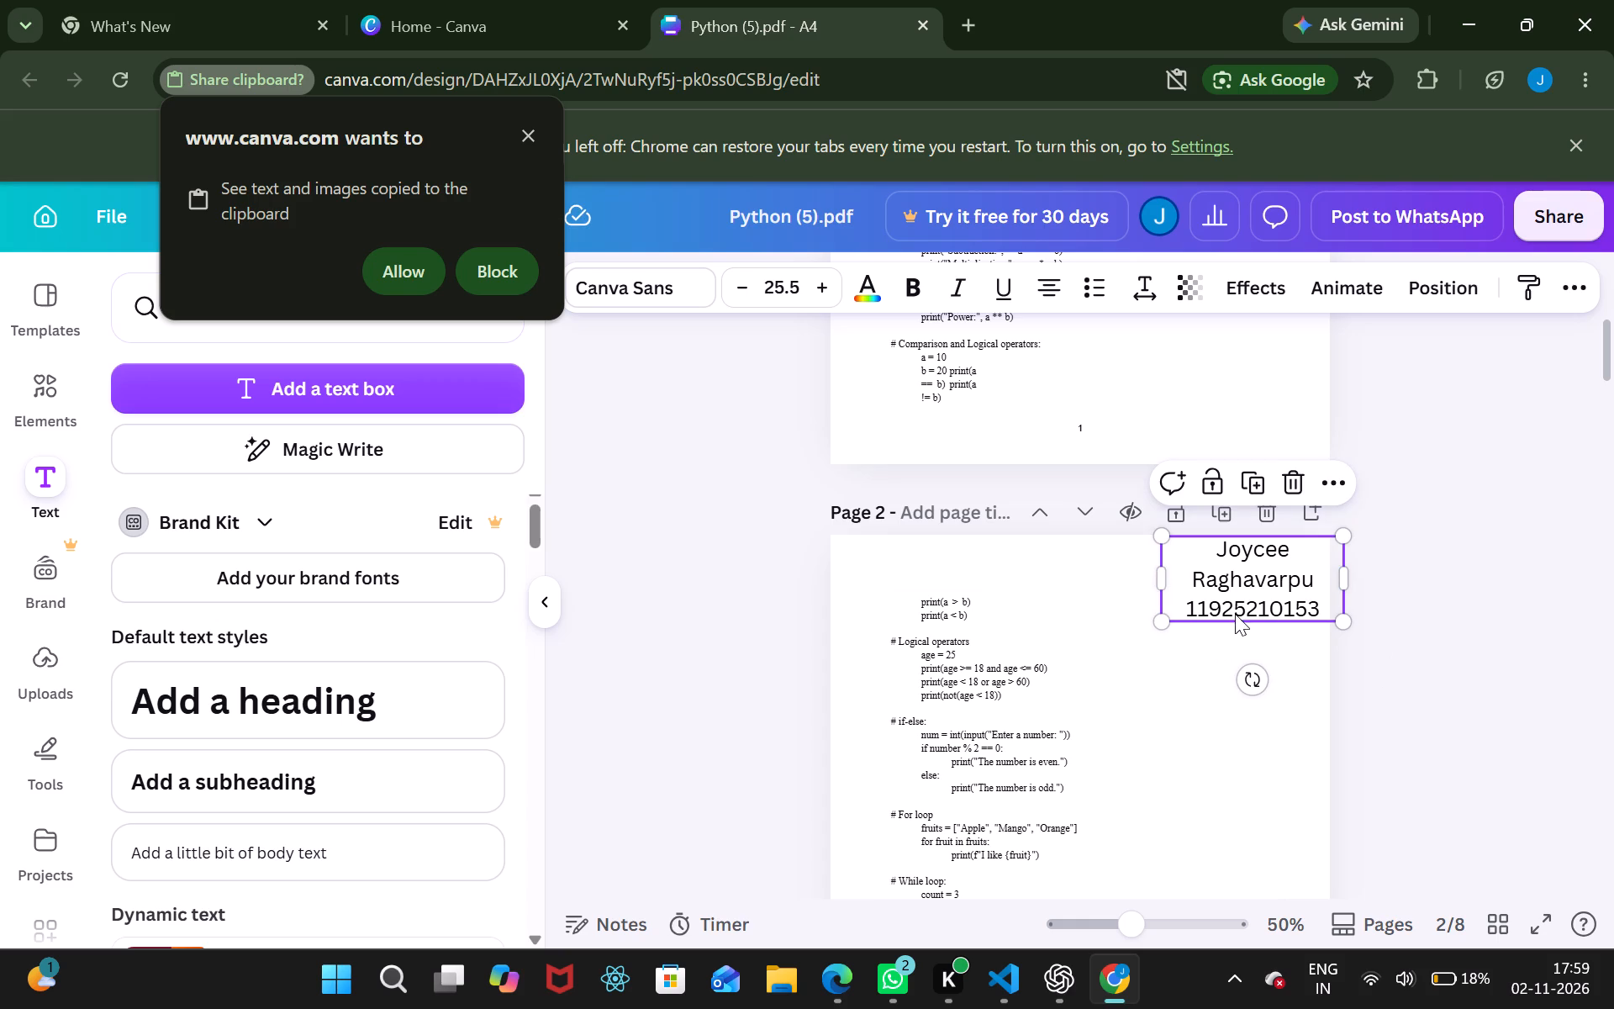
Shrink page 2's name-and-ID text box to text size 14.8 and place it against the top edge near the page's upper-right corner.
drag(1162, 621, 1165, 614)
drag(1165, 614, 1184, 577)
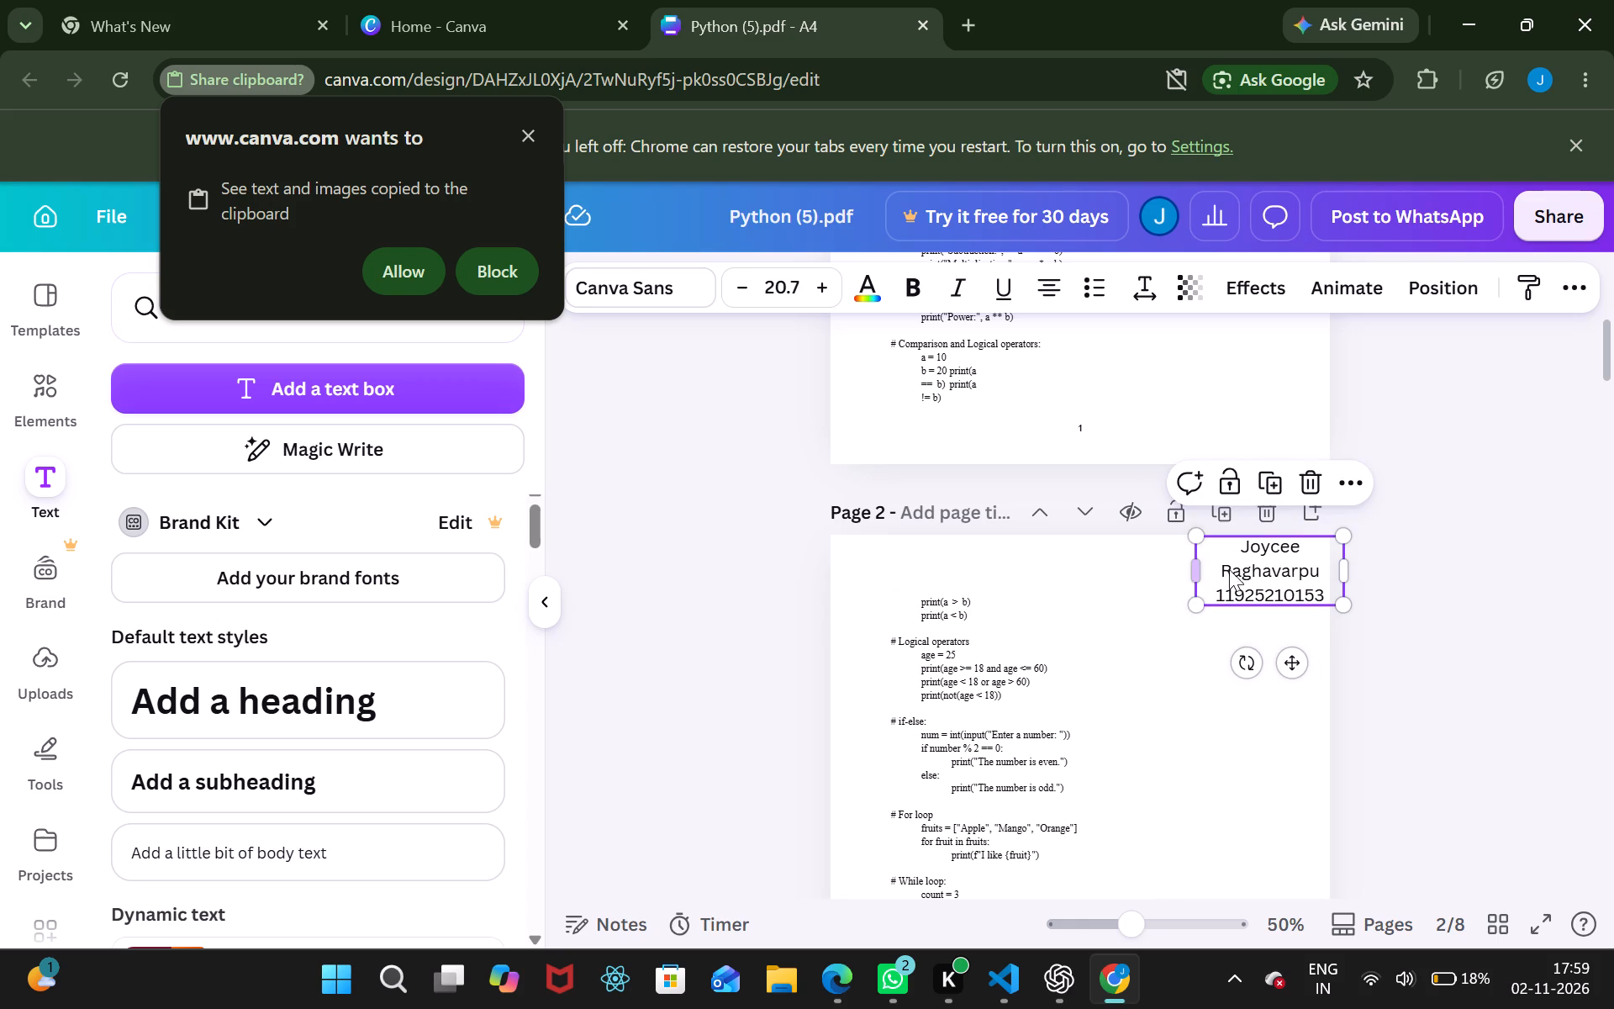
drag(1265, 570, 1231, 573)
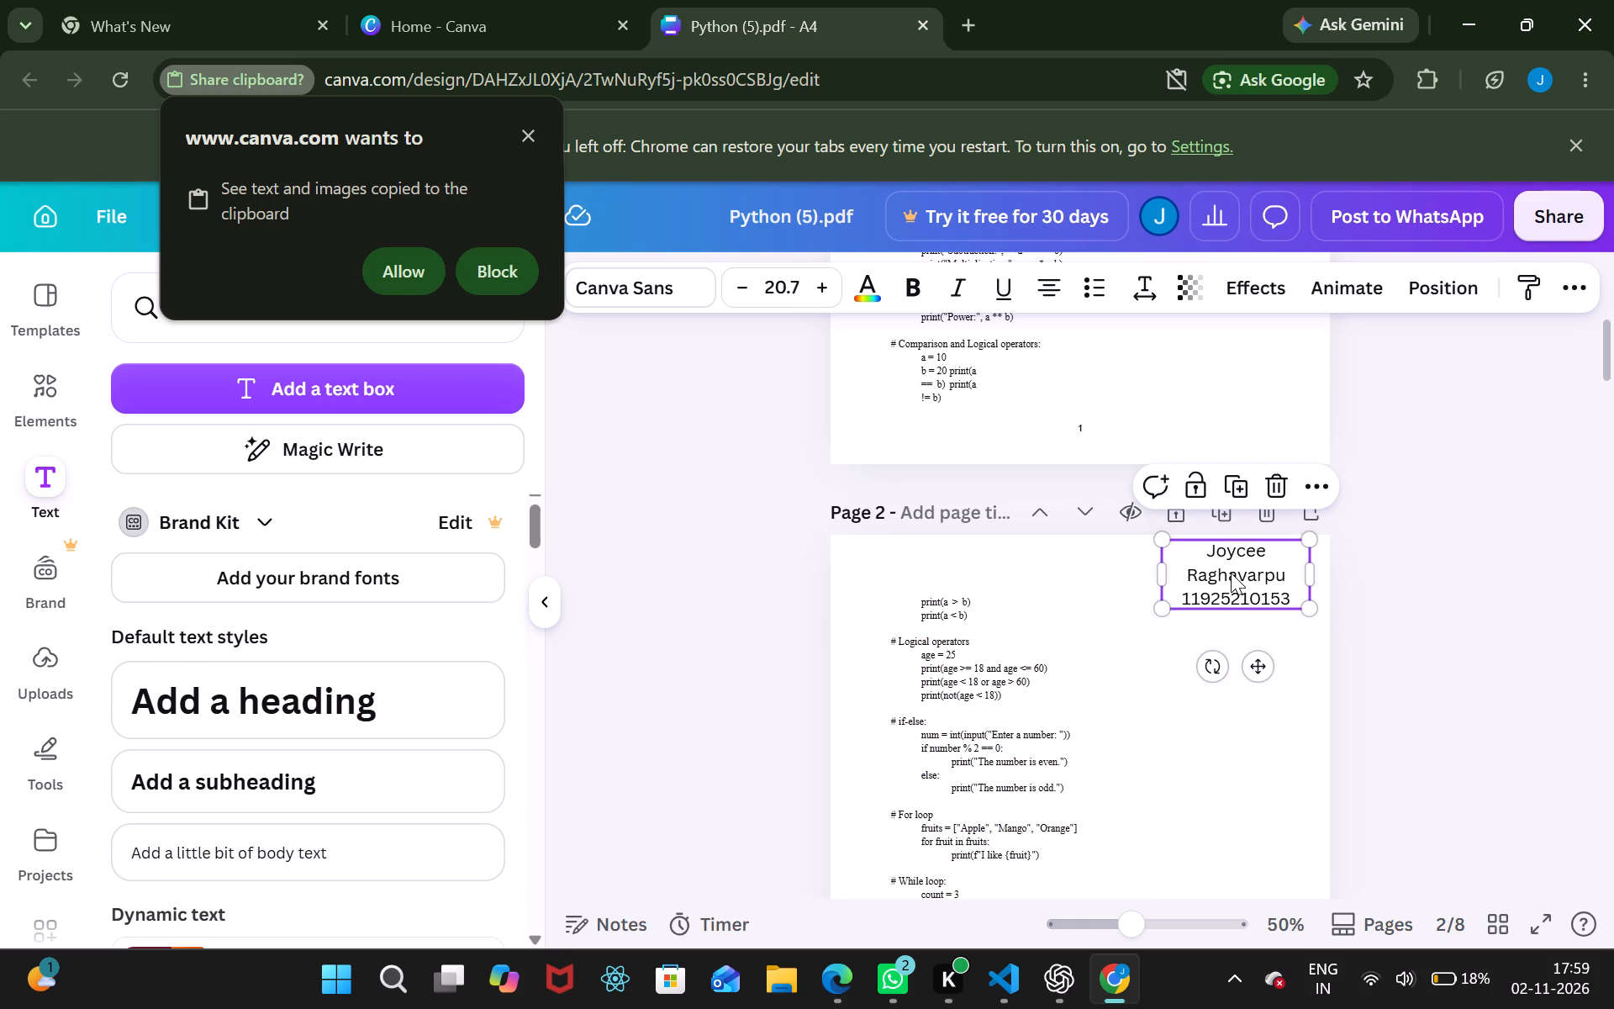
drag(1160, 537, 1207, 547)
drag(1254, 586, 1243, 571)
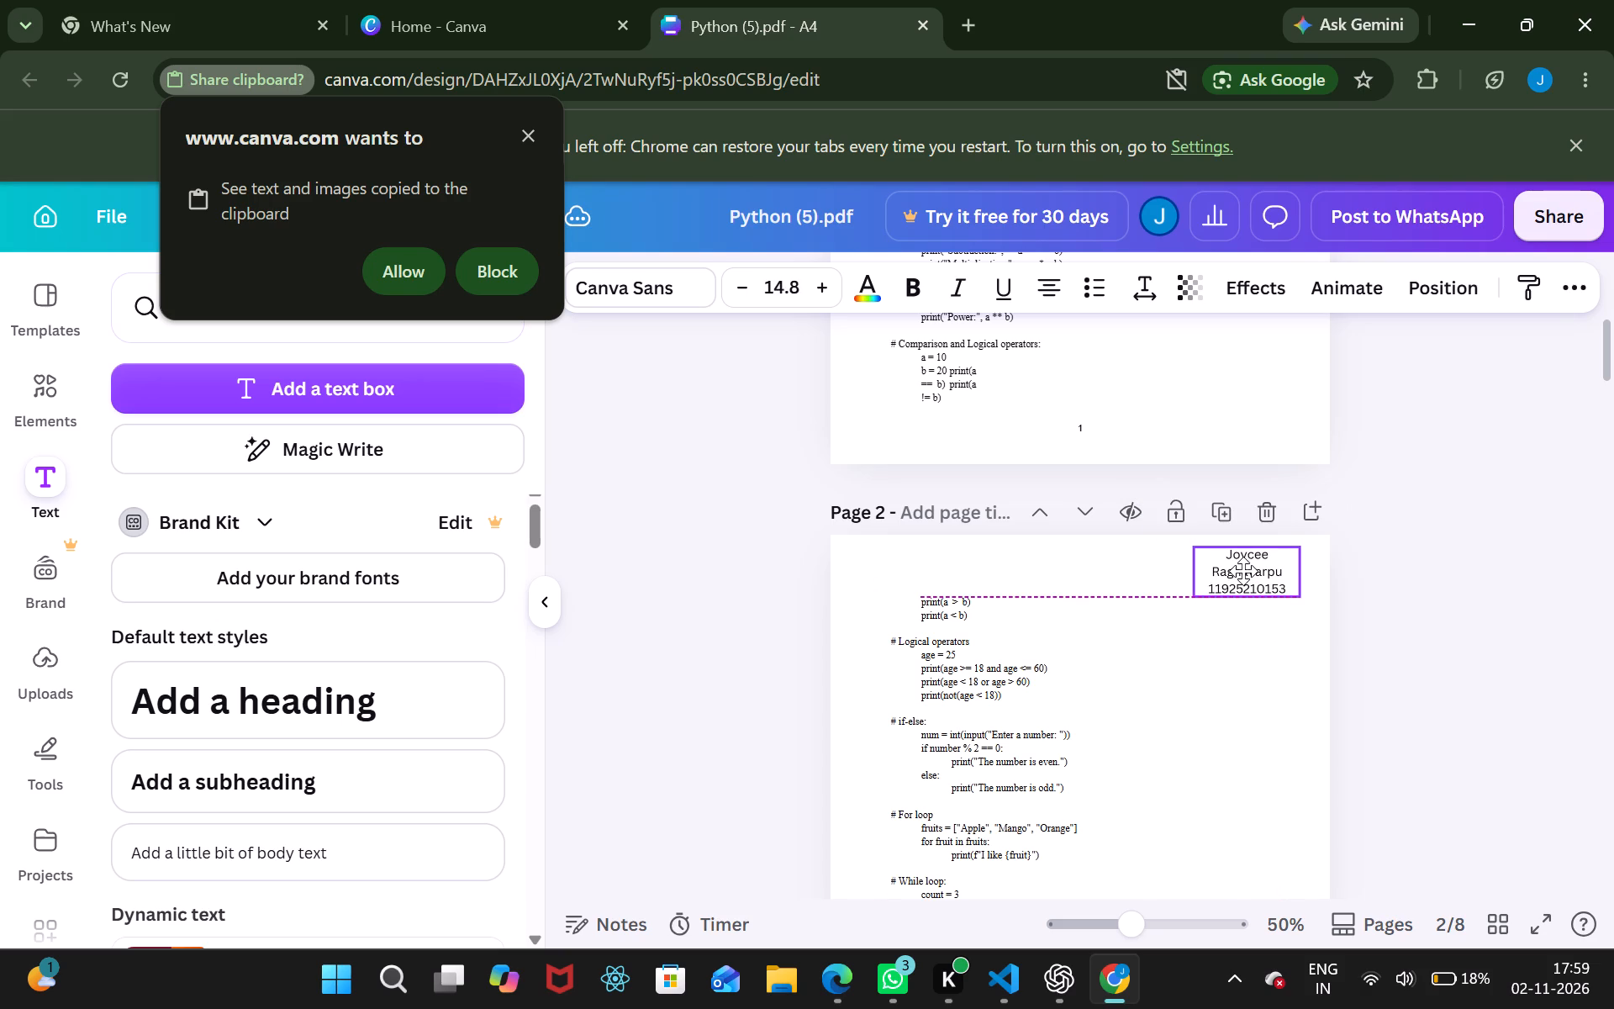
drag(1243, 571, 1242, 567)
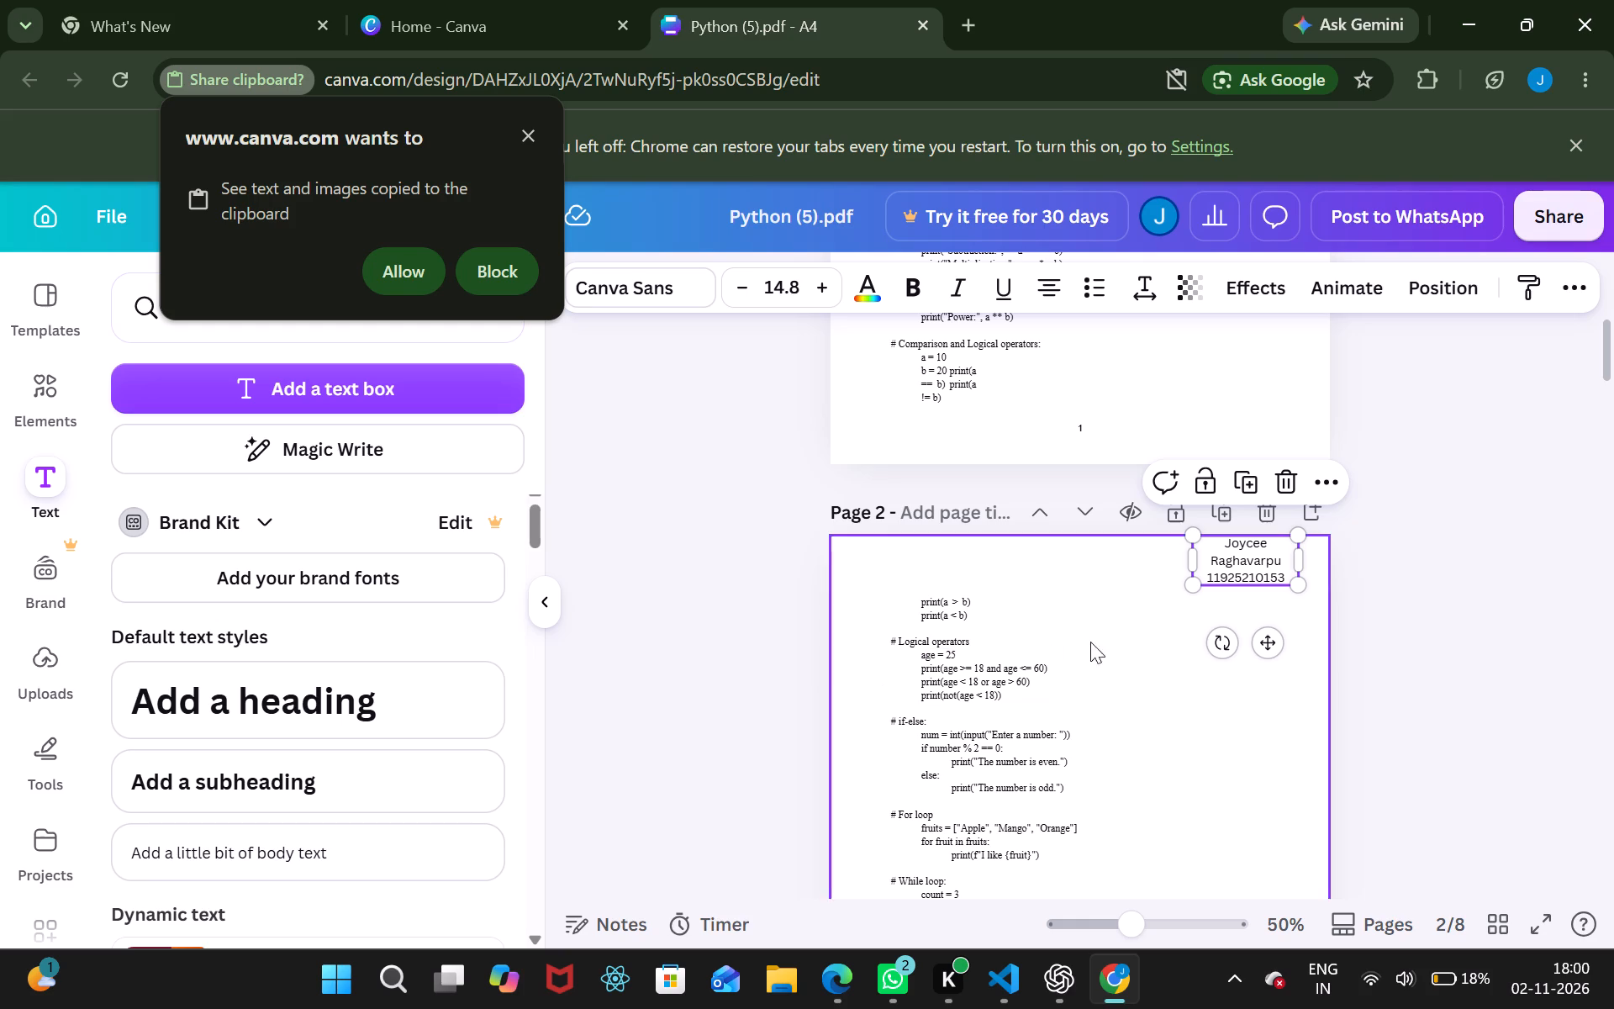
click(757, 637)
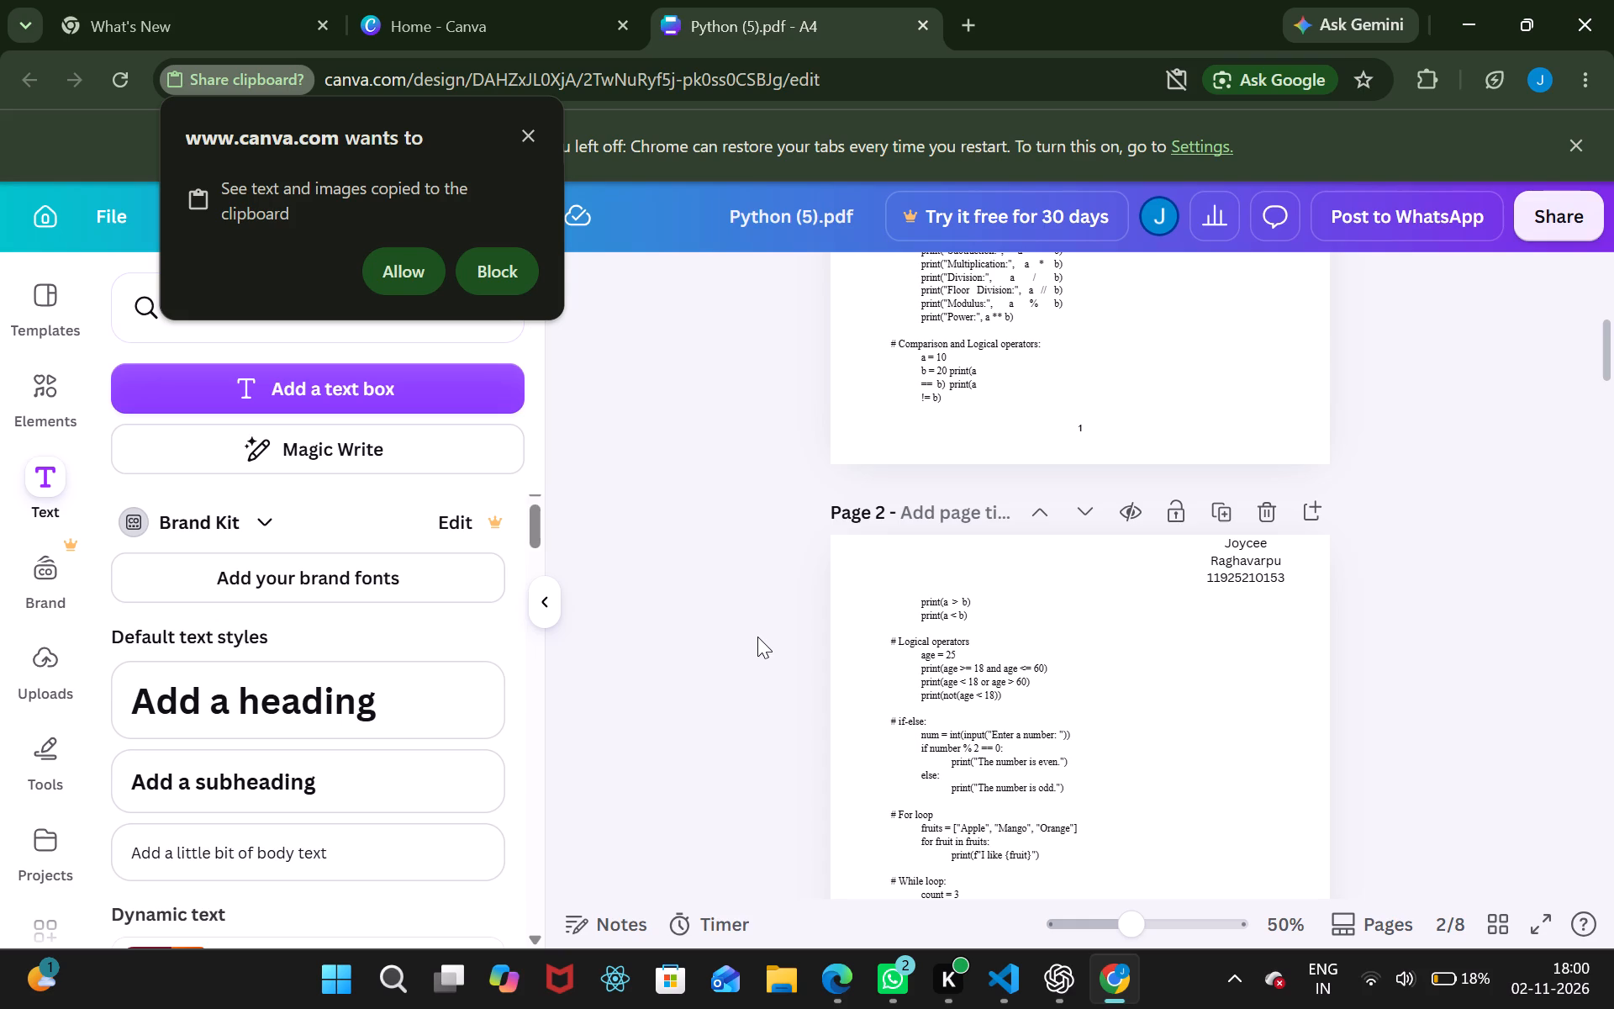
Duplicate the name-and-ID text box at the top of page 2.
click(1244, 563)
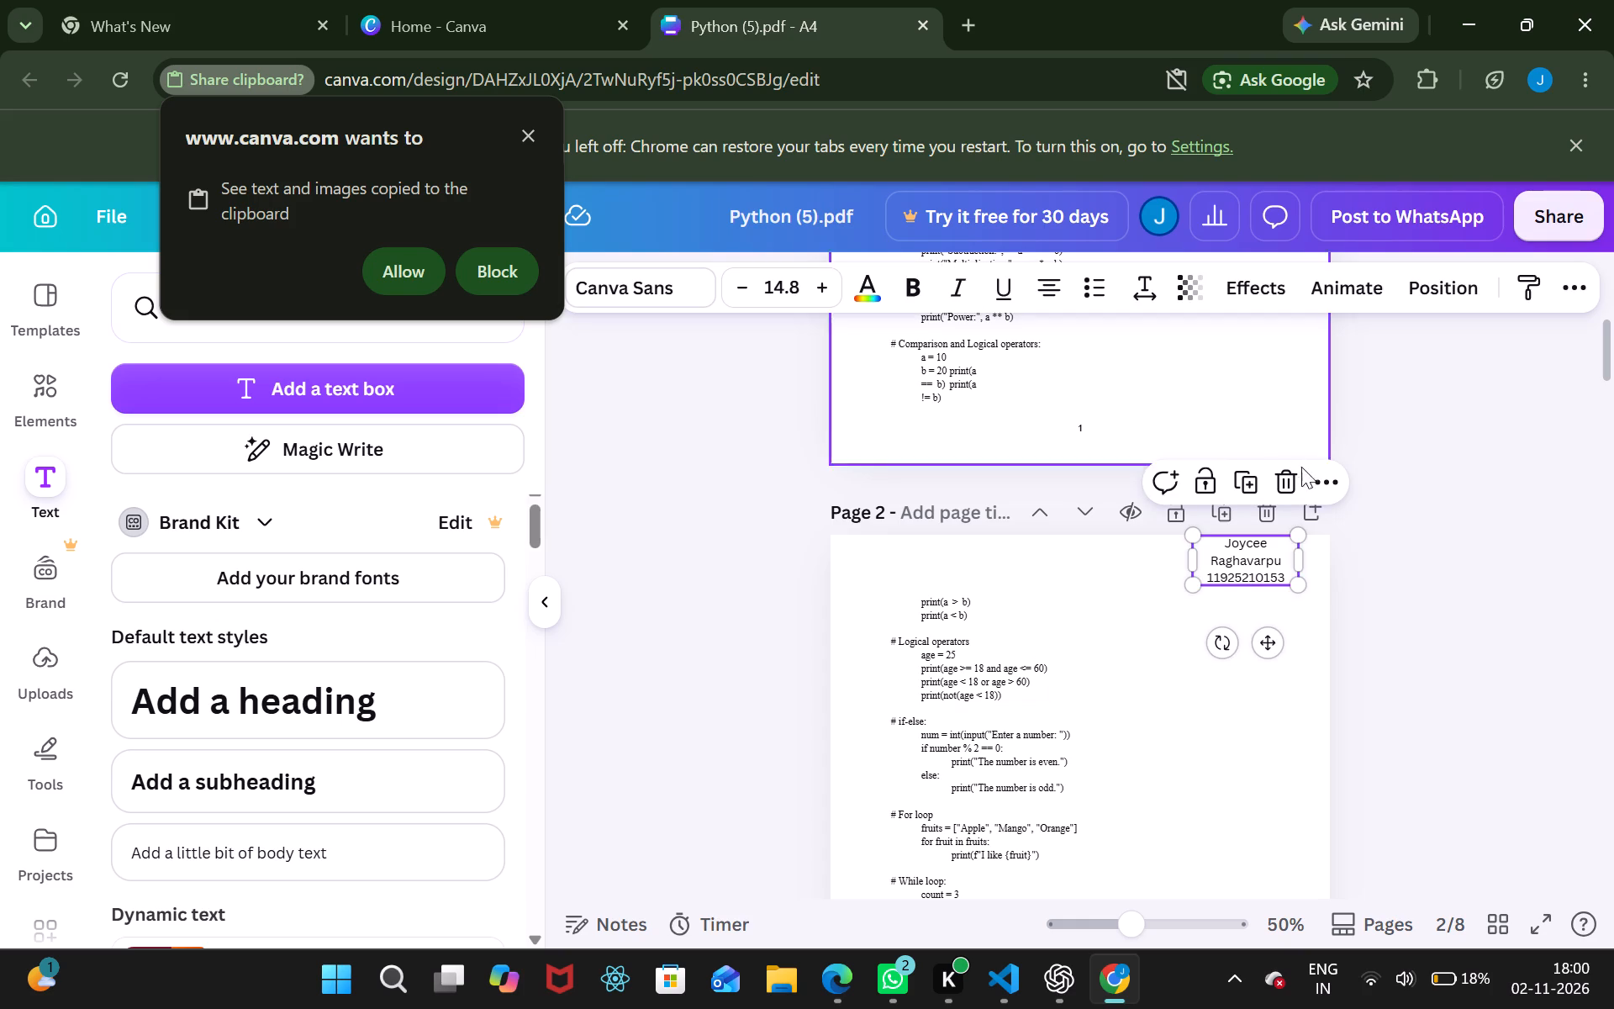
click(1327, 478)
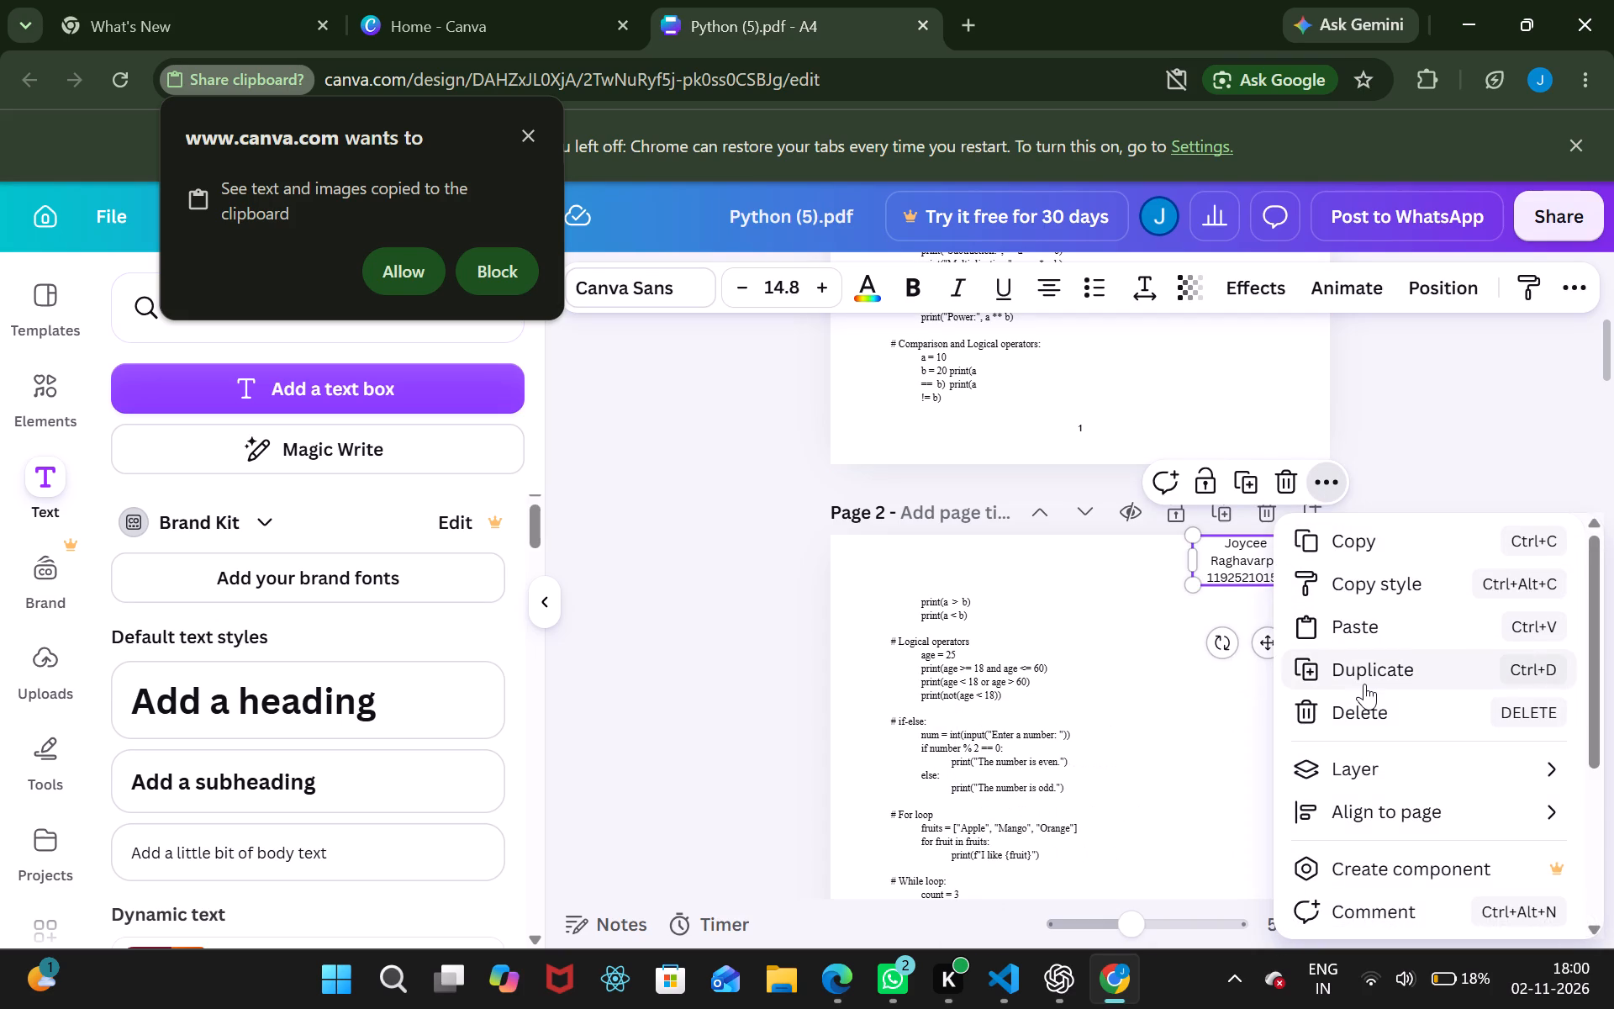
click(1364, 684)
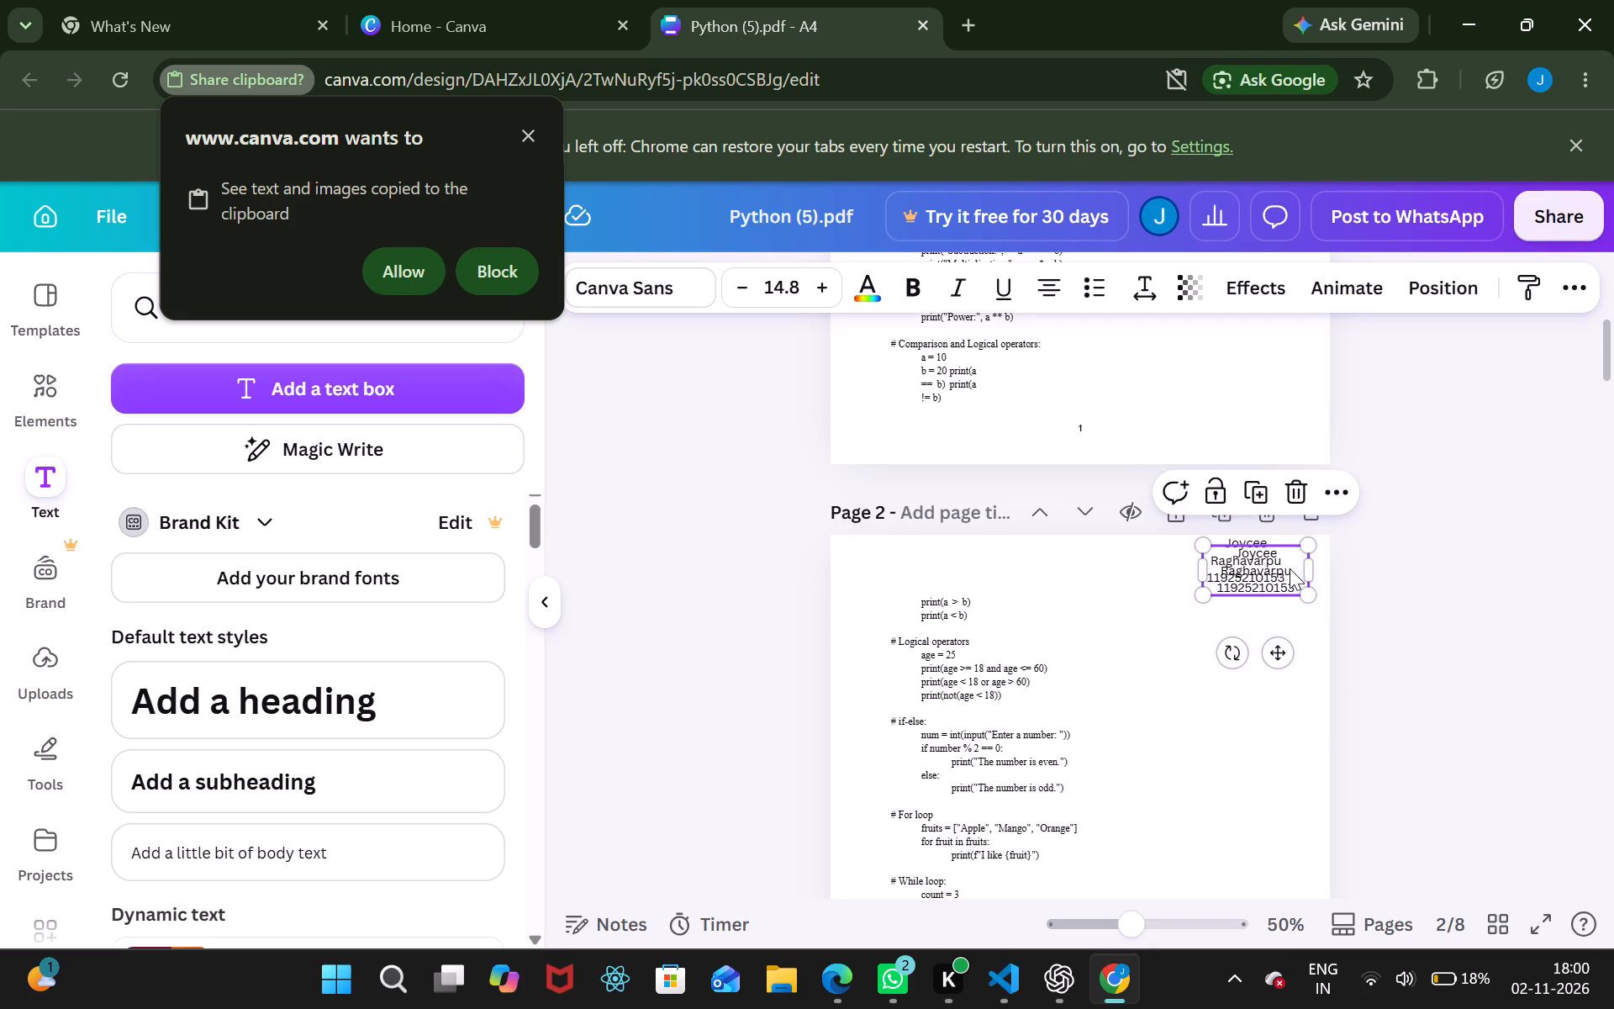
Move the duplicate name-and-ID text box from page 2 onto page 3, near the page's upper-right corner above the output block.
drag(1289, 568, 1291, 1008)
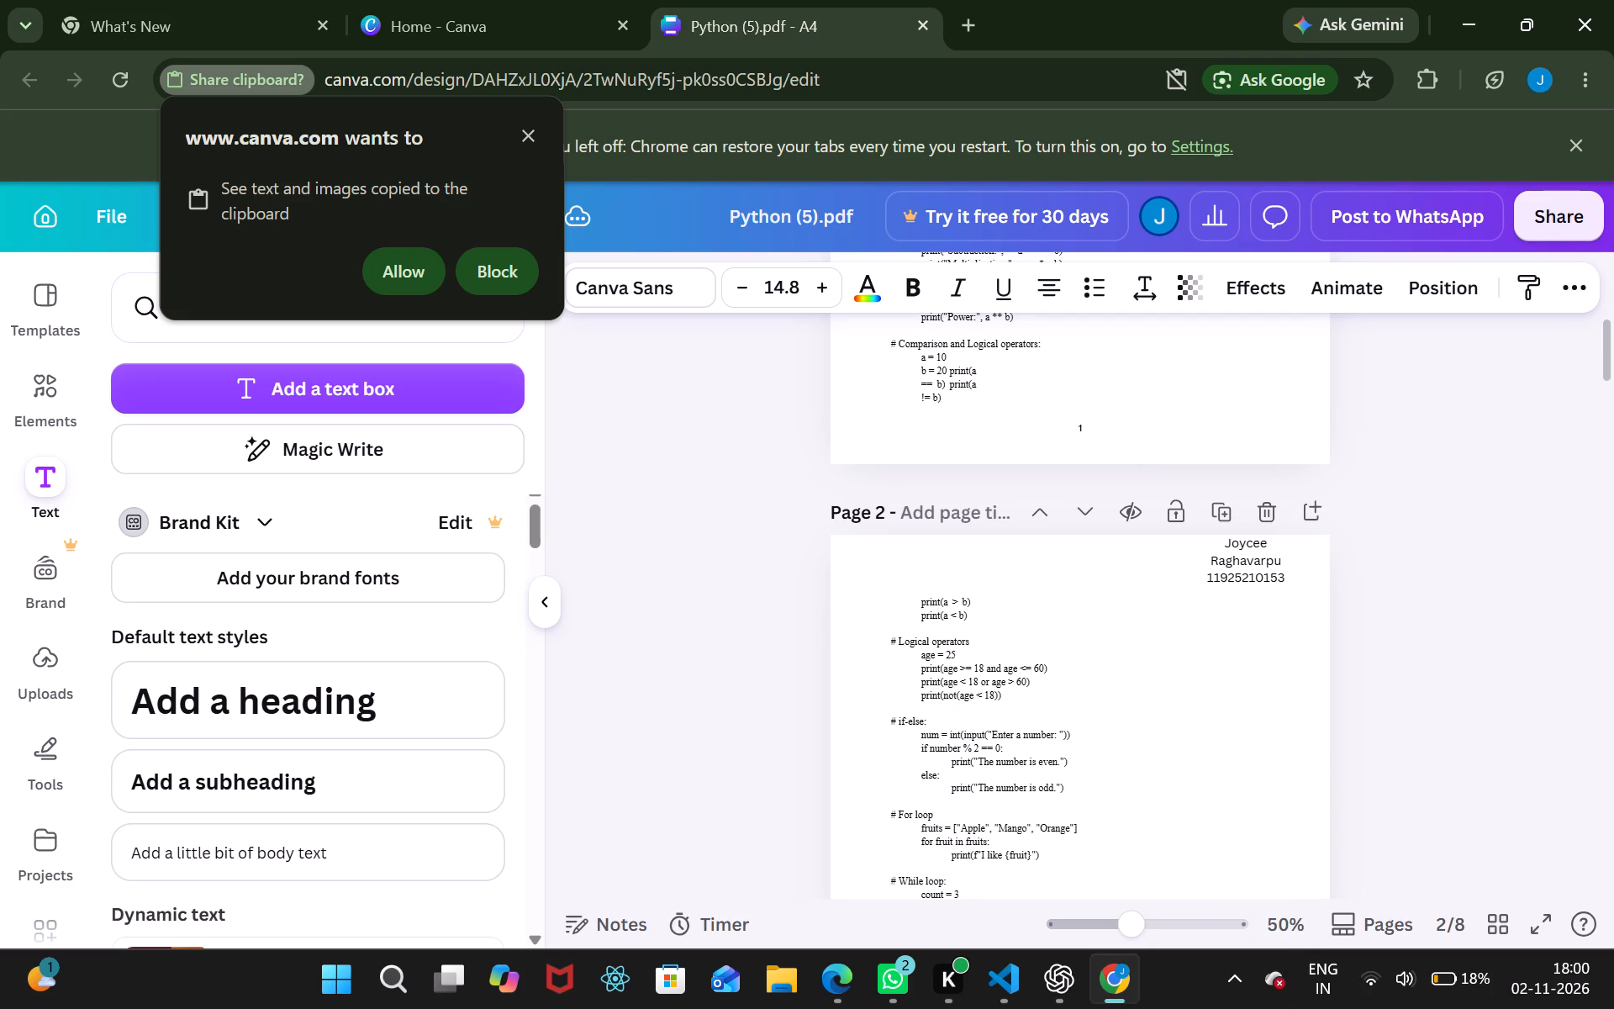
drag(1291, 1008, 1284, 1008)
scroll(1454, 793, down, 1)
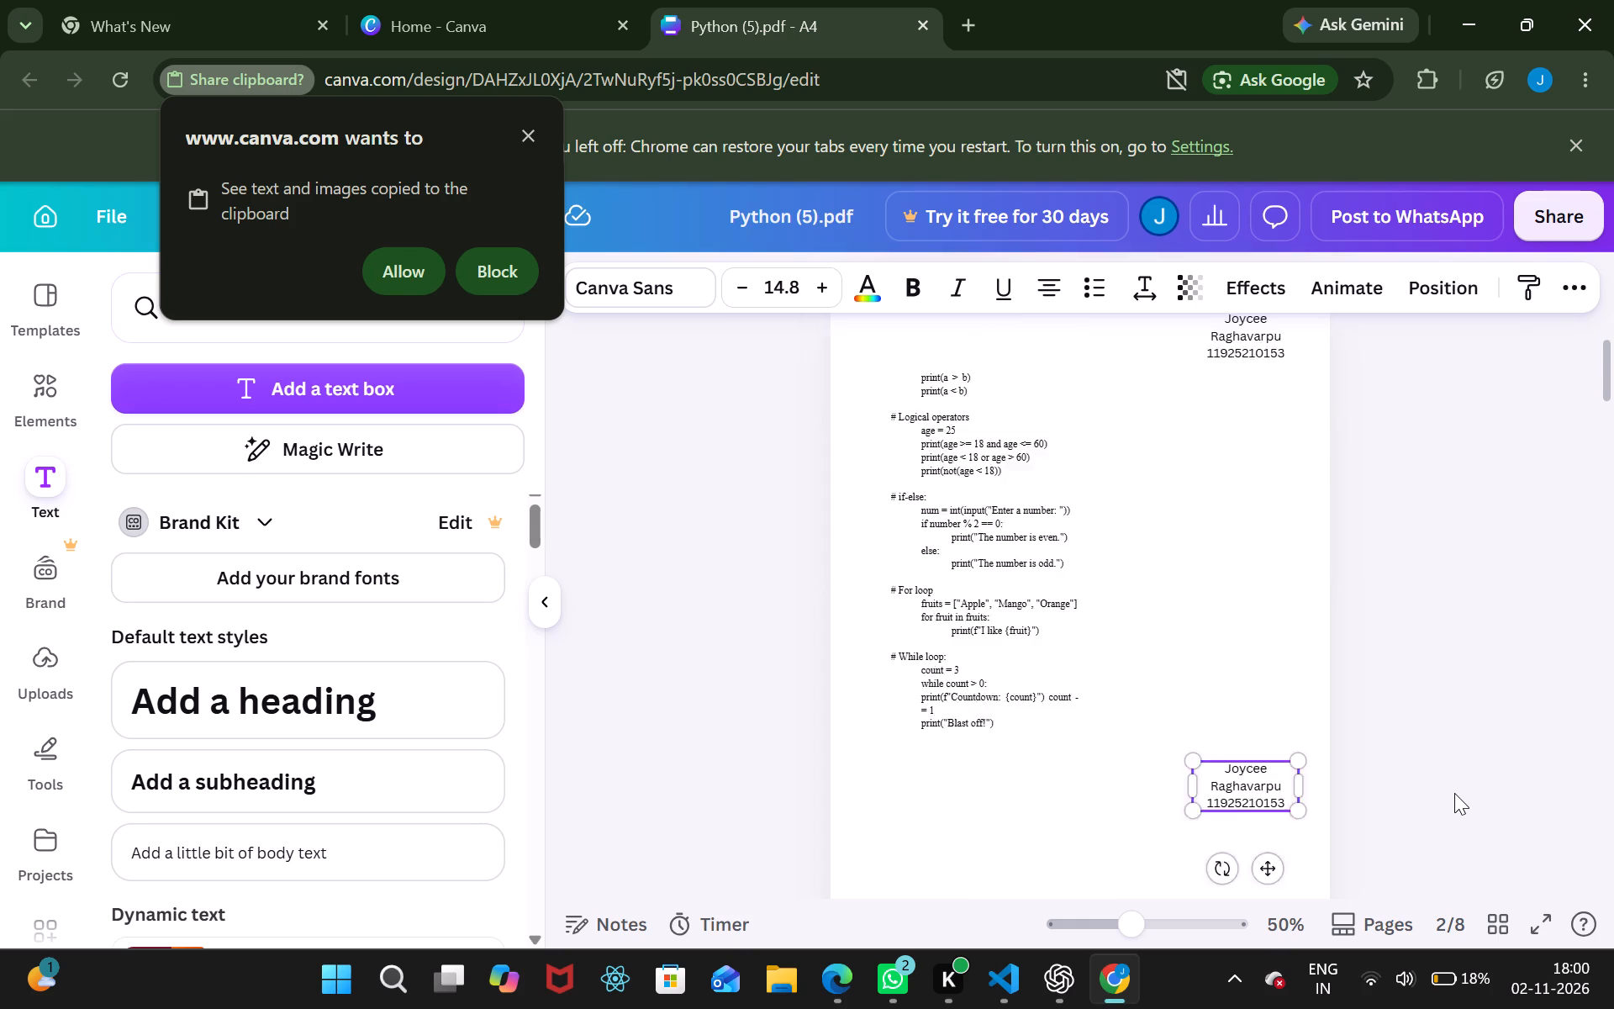
scroll(1454, 793, down, 4)
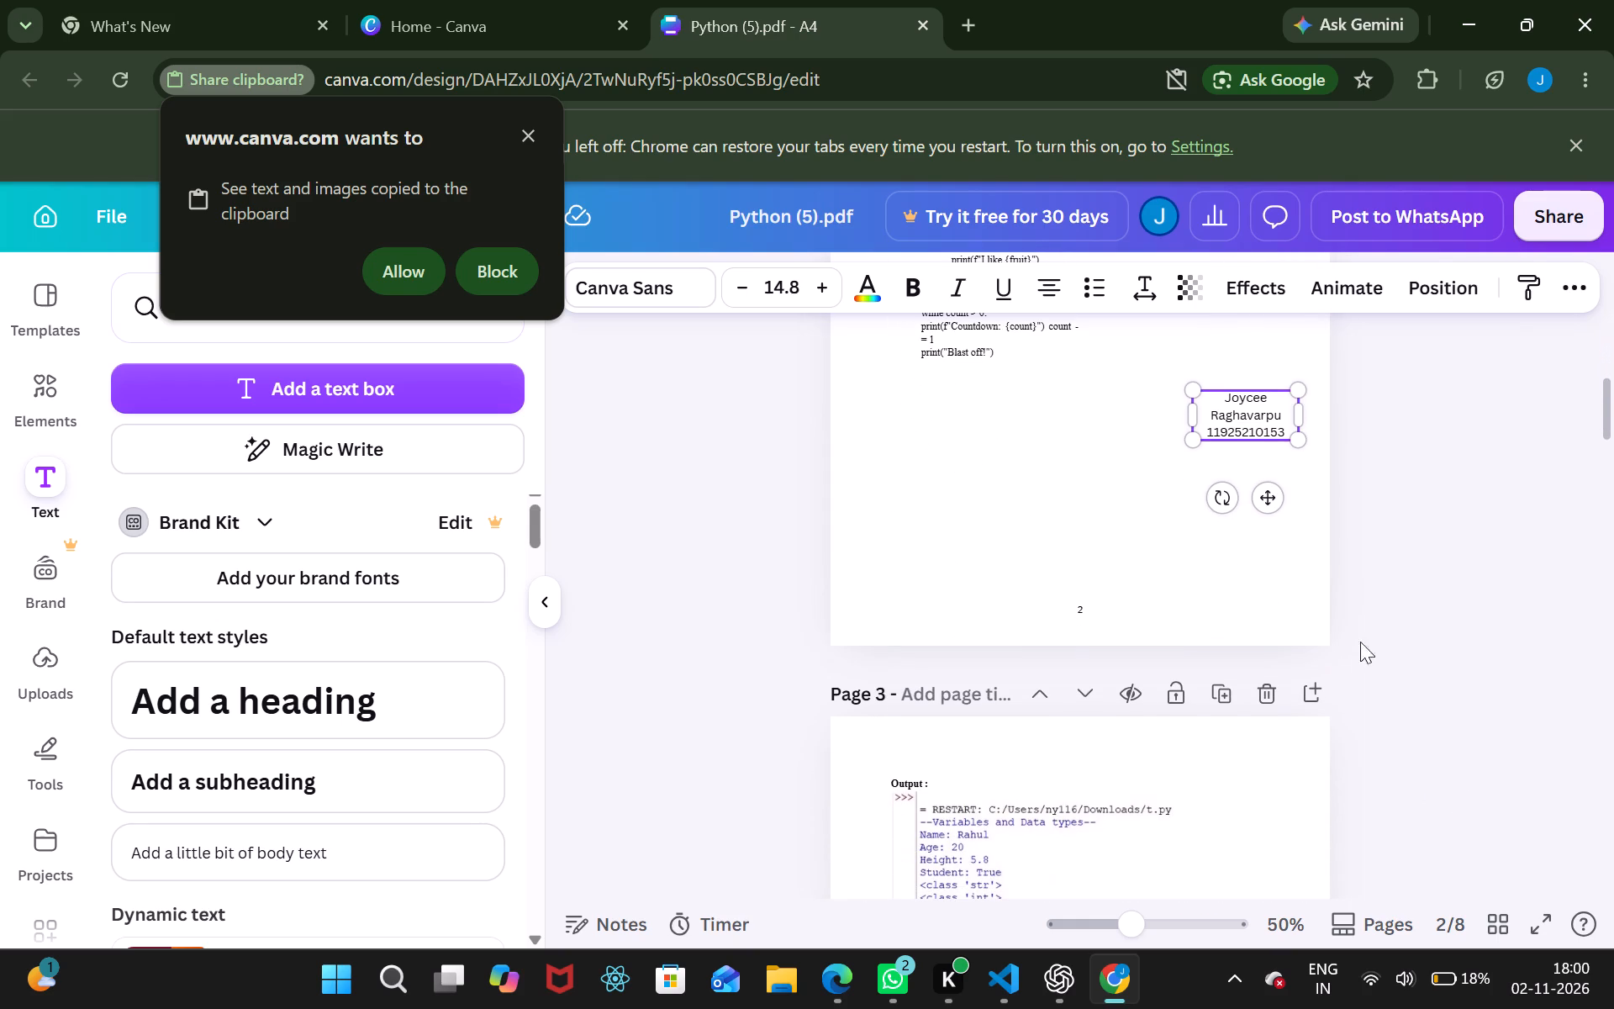
drag(1252, 427, 1257, 575)
drag(1257, 575, 1235, 849)
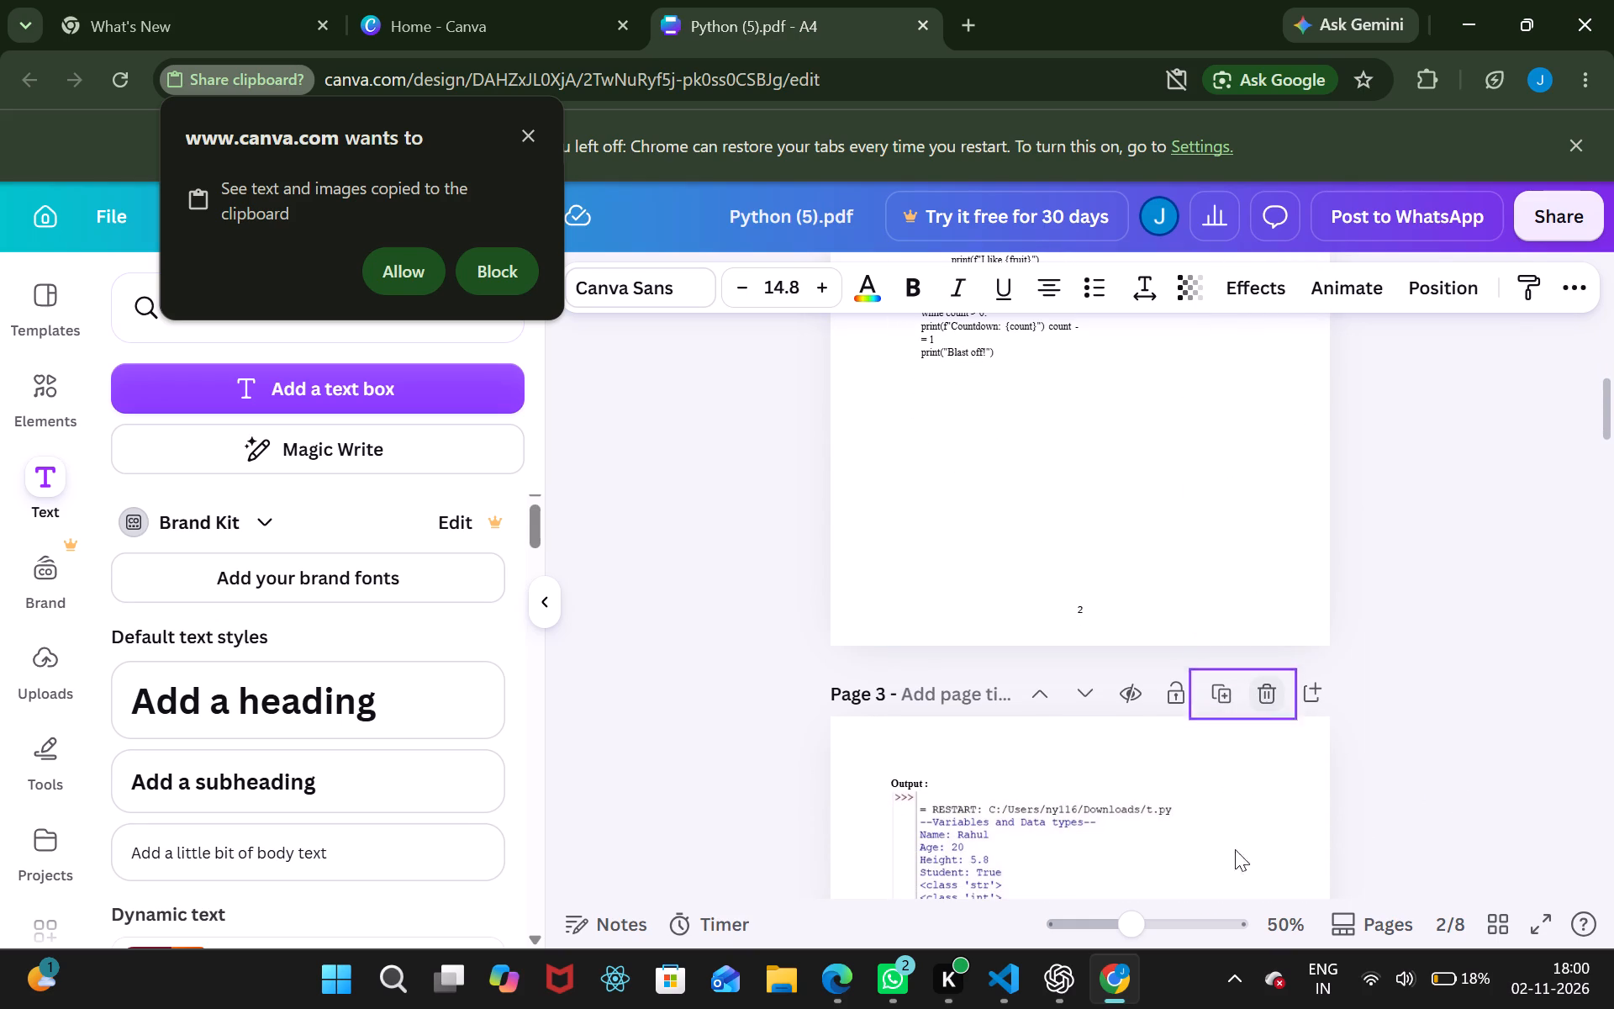
drag(1235, 849, 1400, 521)
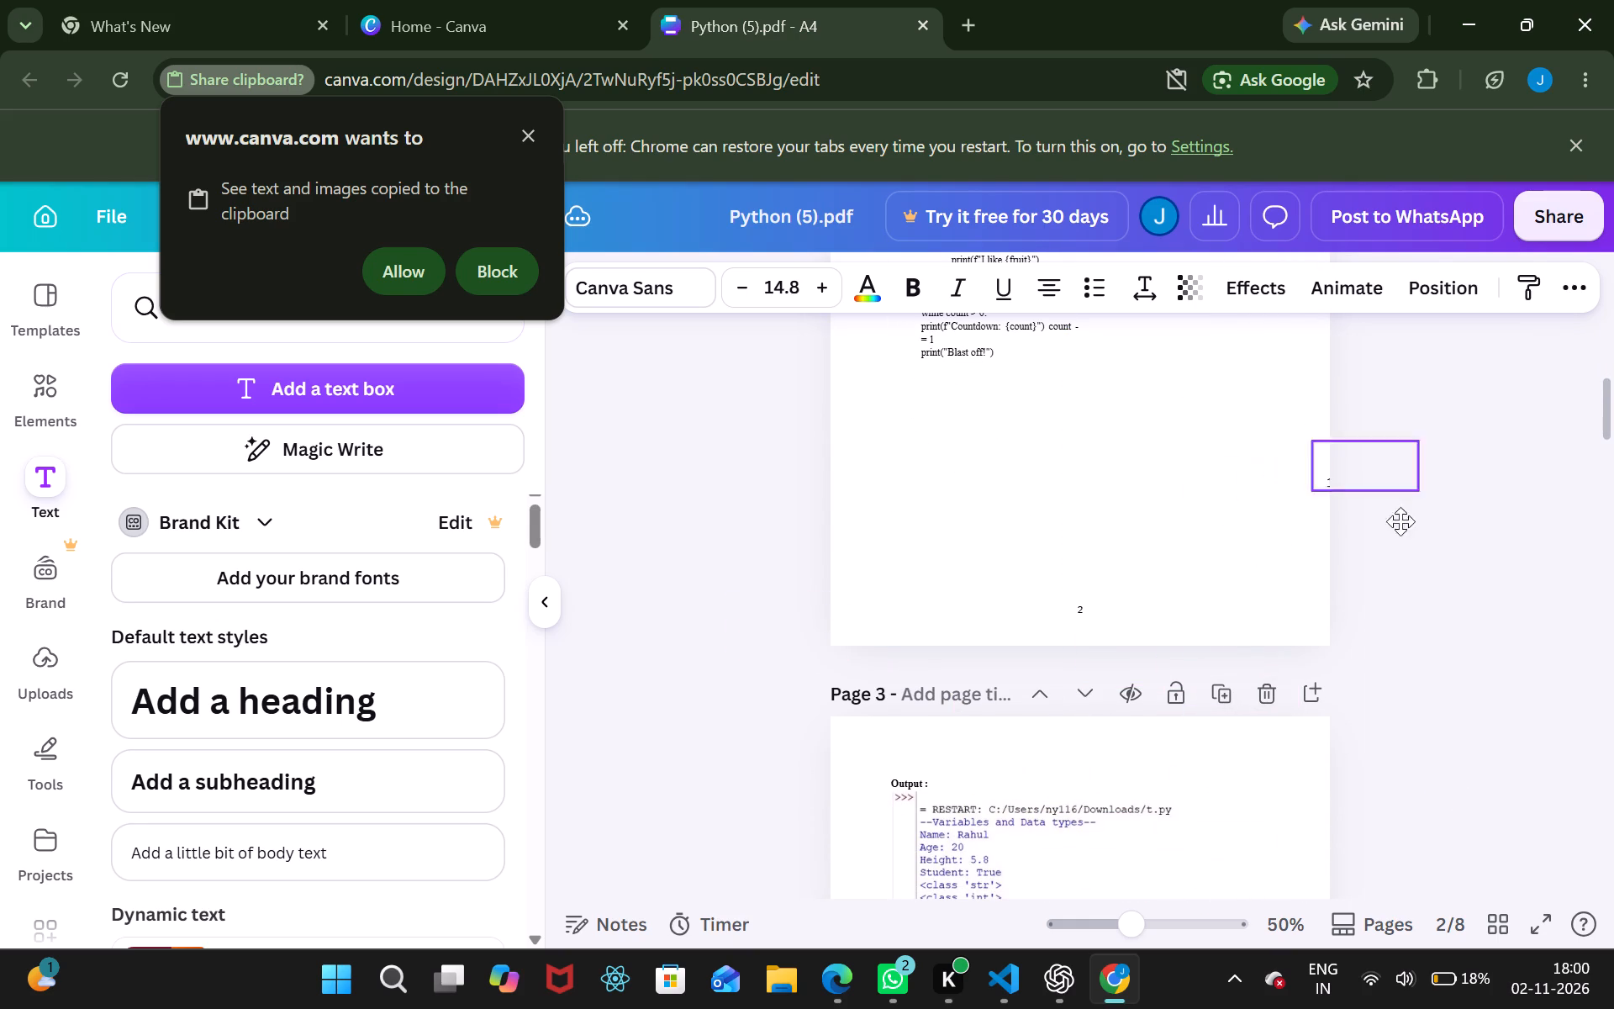
drag(1400, 521, 1168, 762)
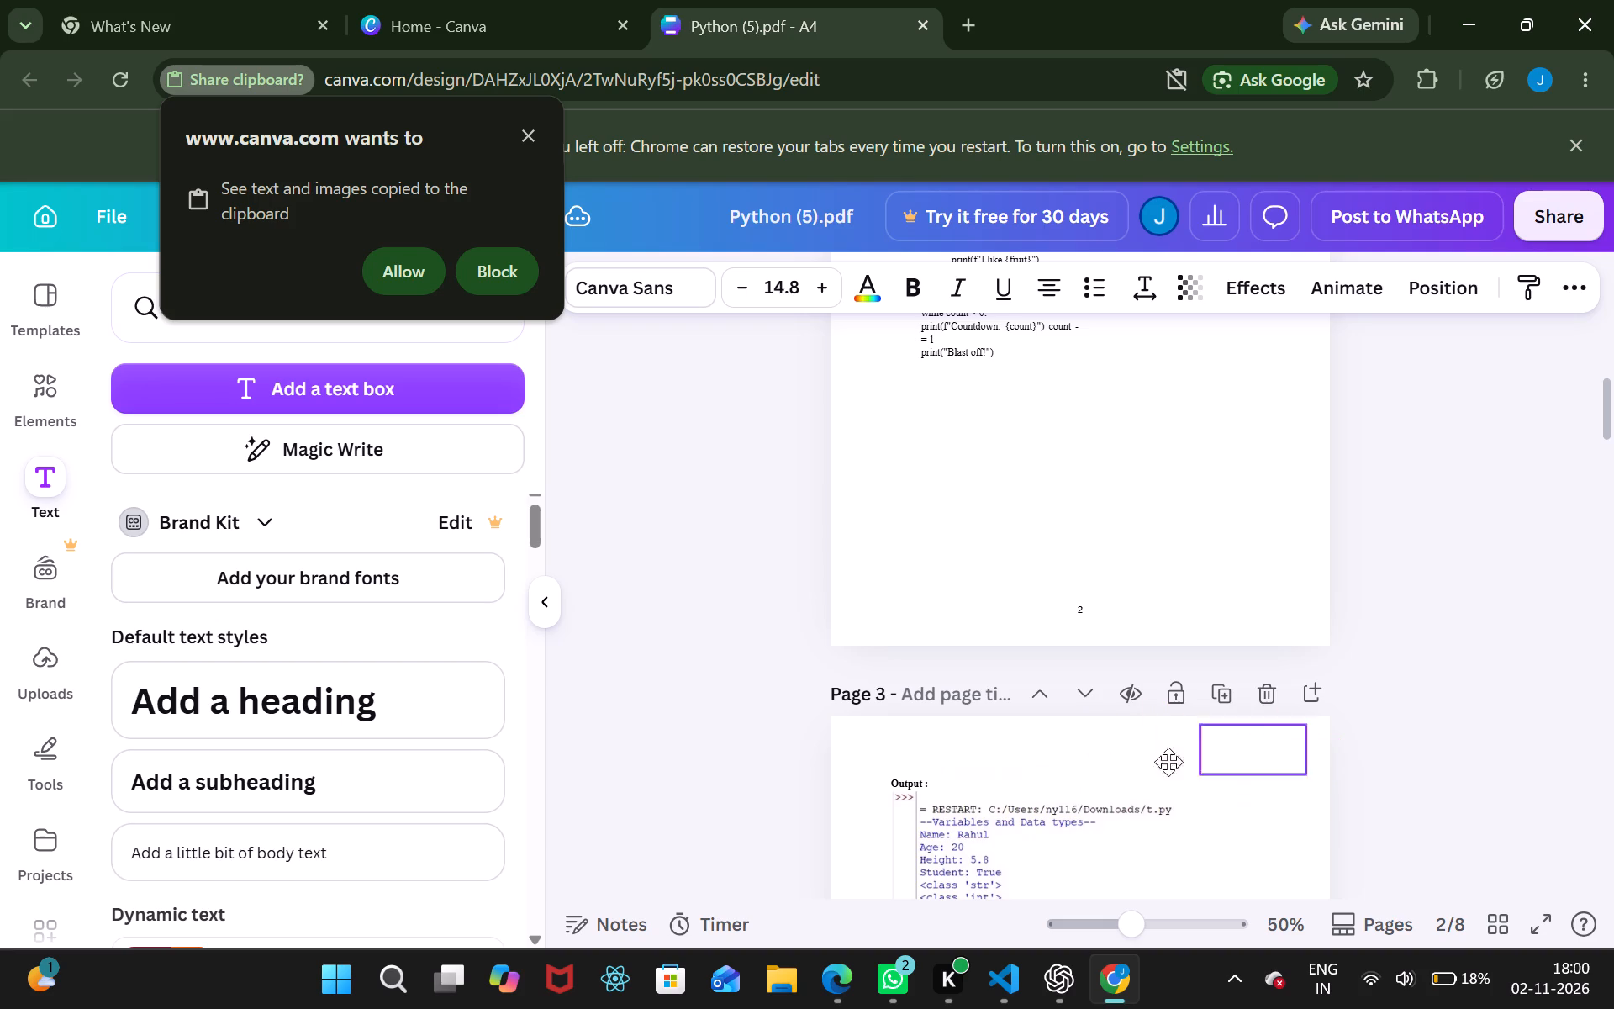
drag(1168, 762, 1165, 690)
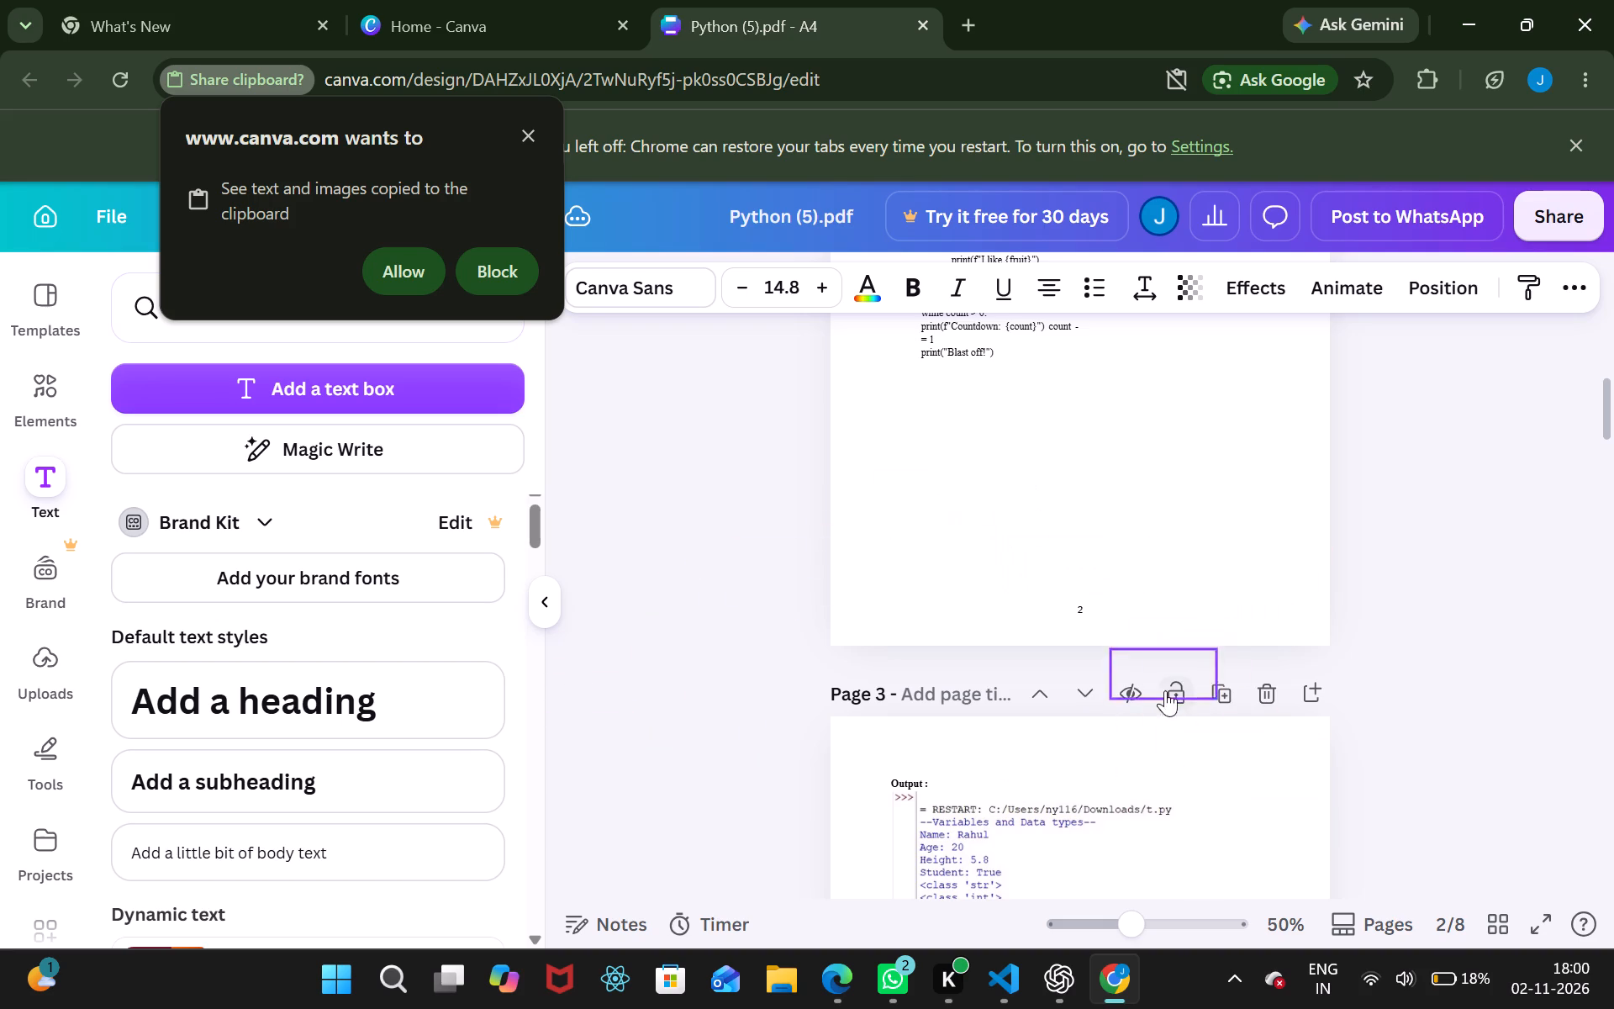
drag(1165, 690, 1239, 763)
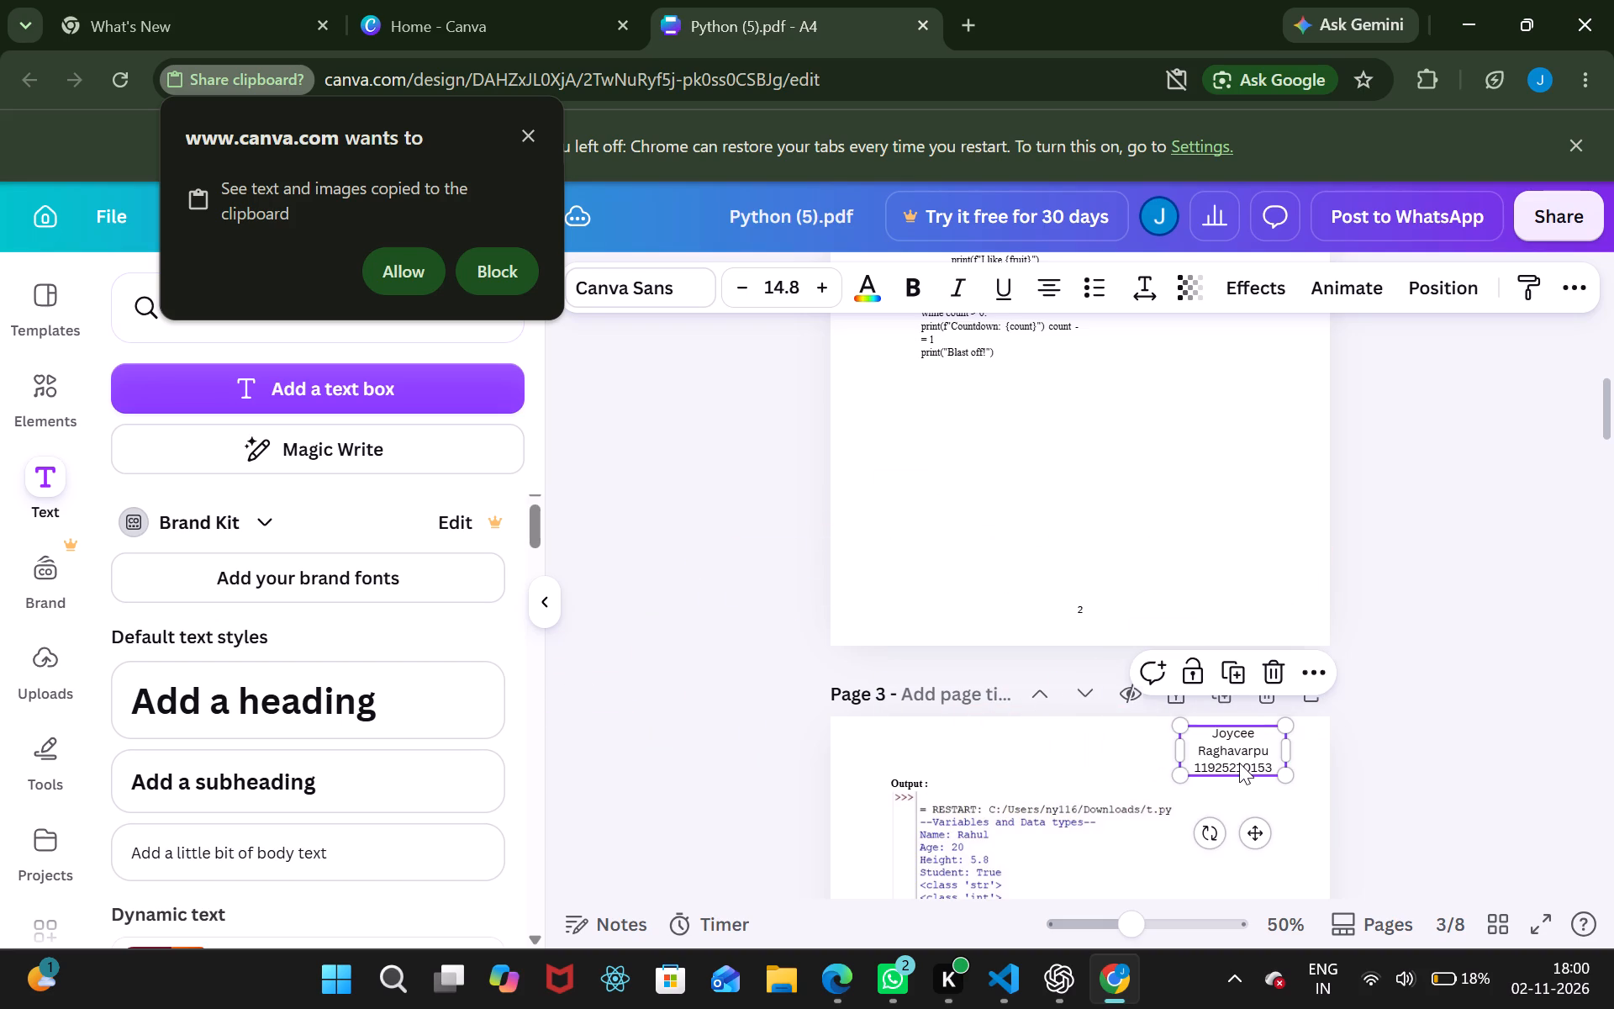
drag(1237, 756, 1256, 756)
Shrink the name-and-ID text box at the top of page 1 so its text size is 14.1.
scroll(1064, 853, down, 2)
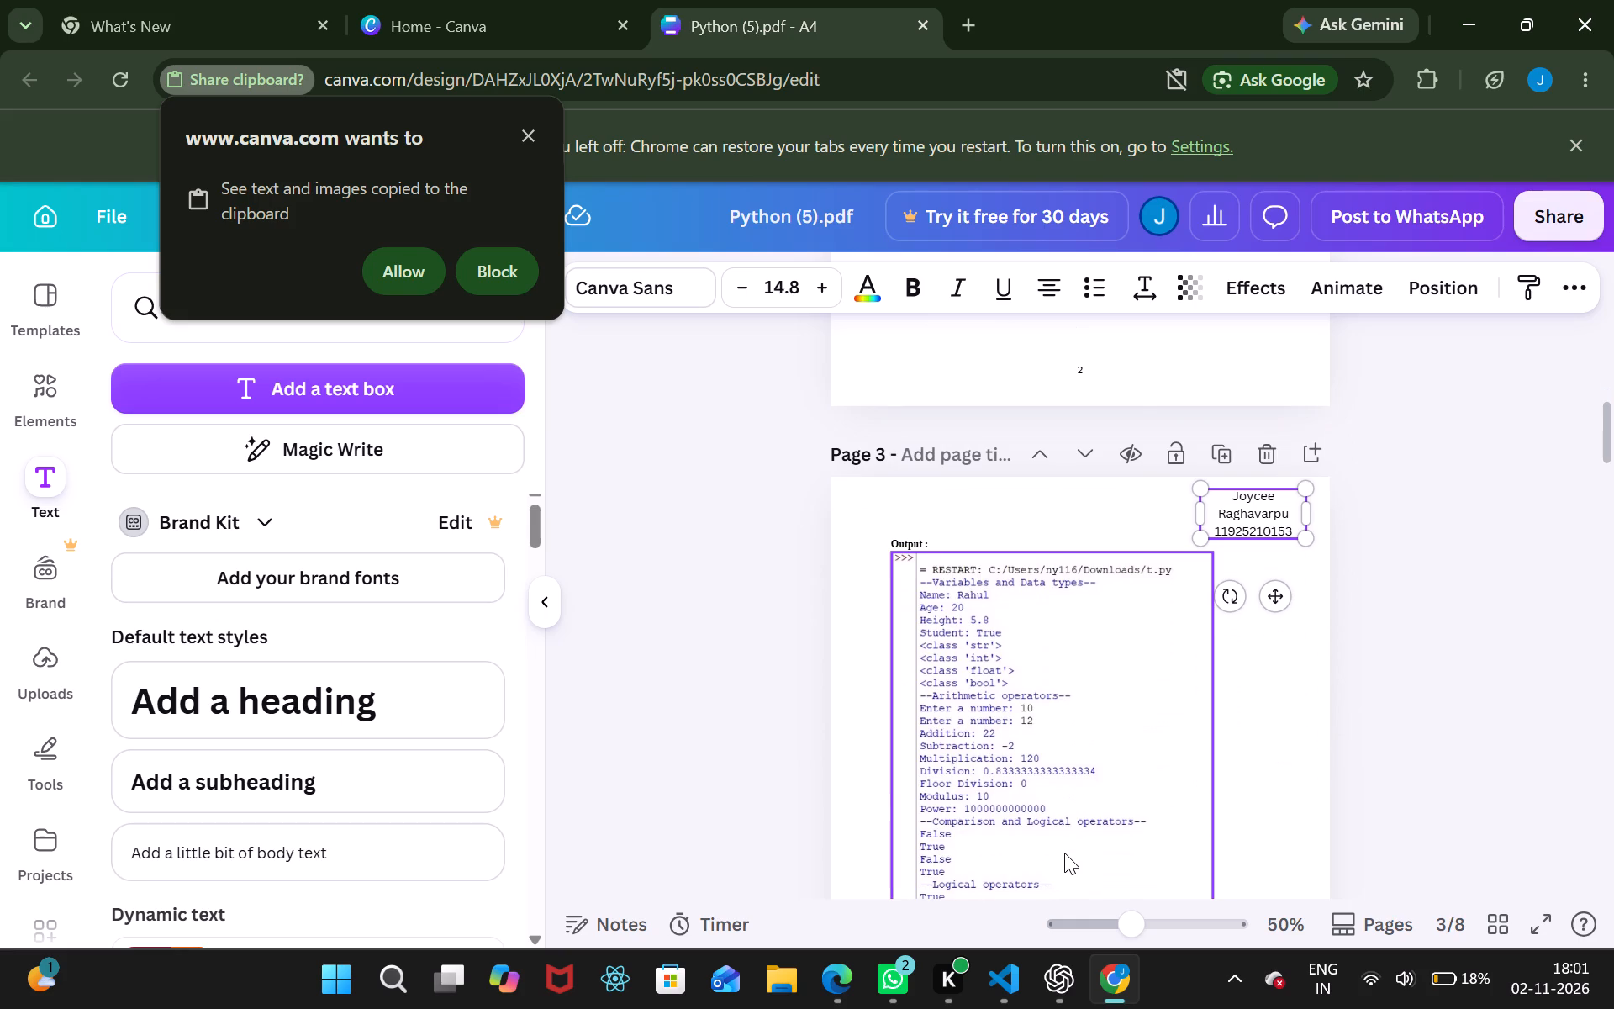
scroll(1200, 546, up, 1)
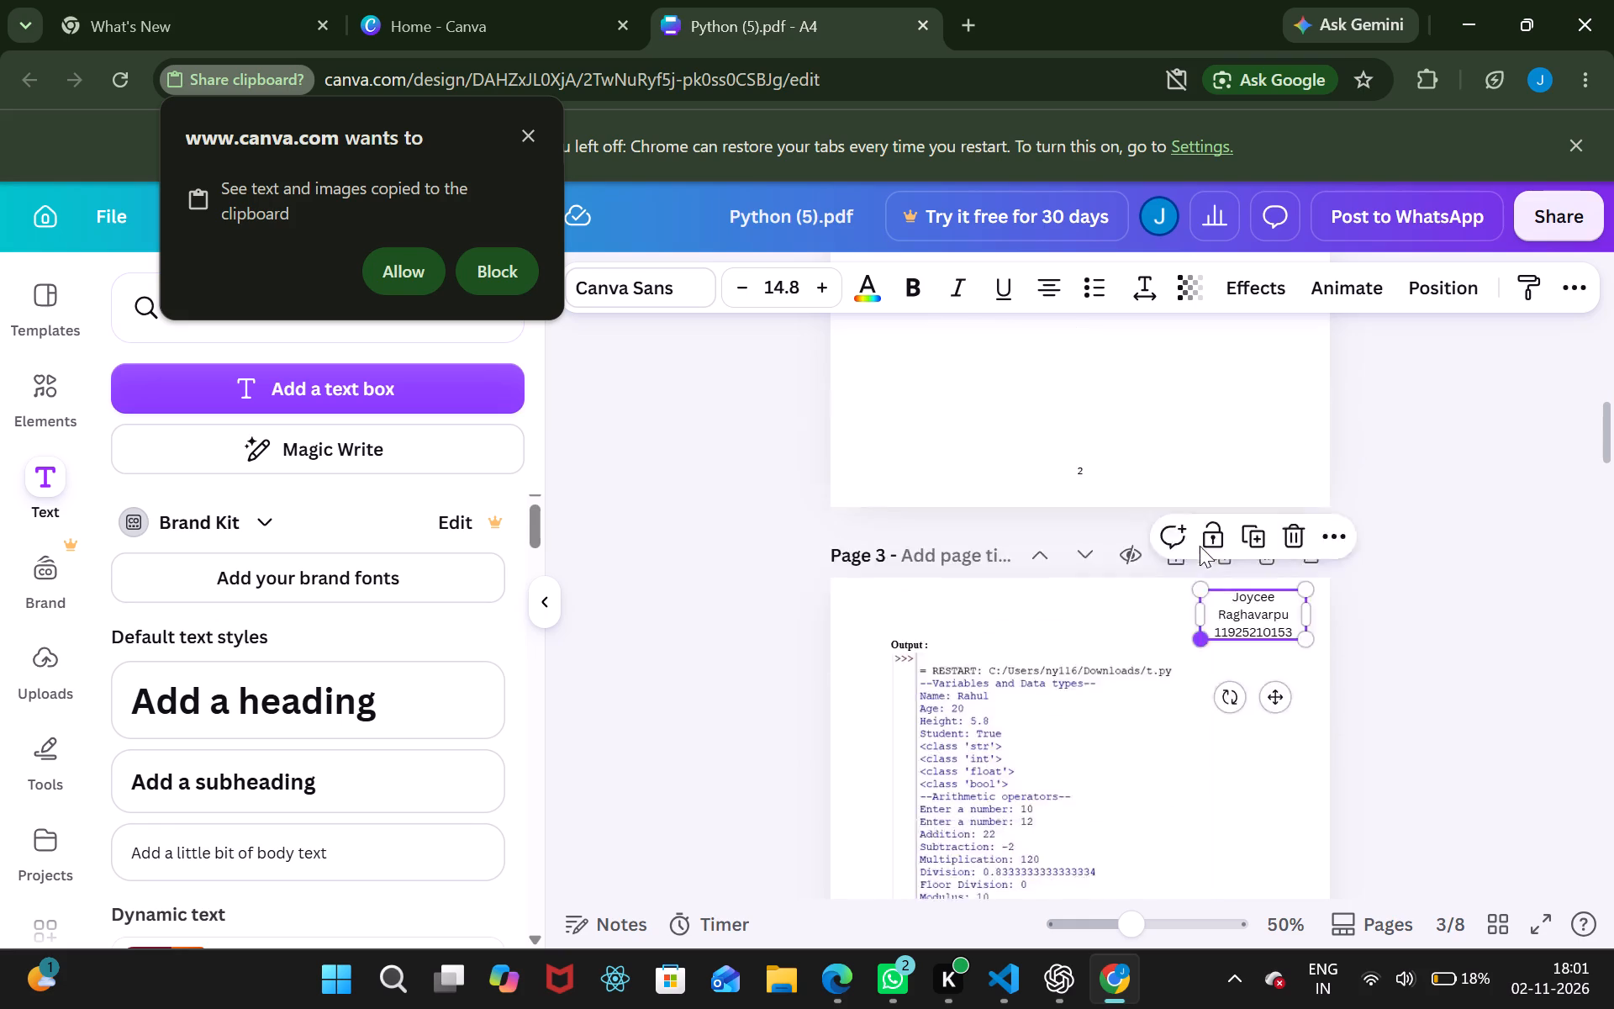
scroll(1200, 546, up, 8)
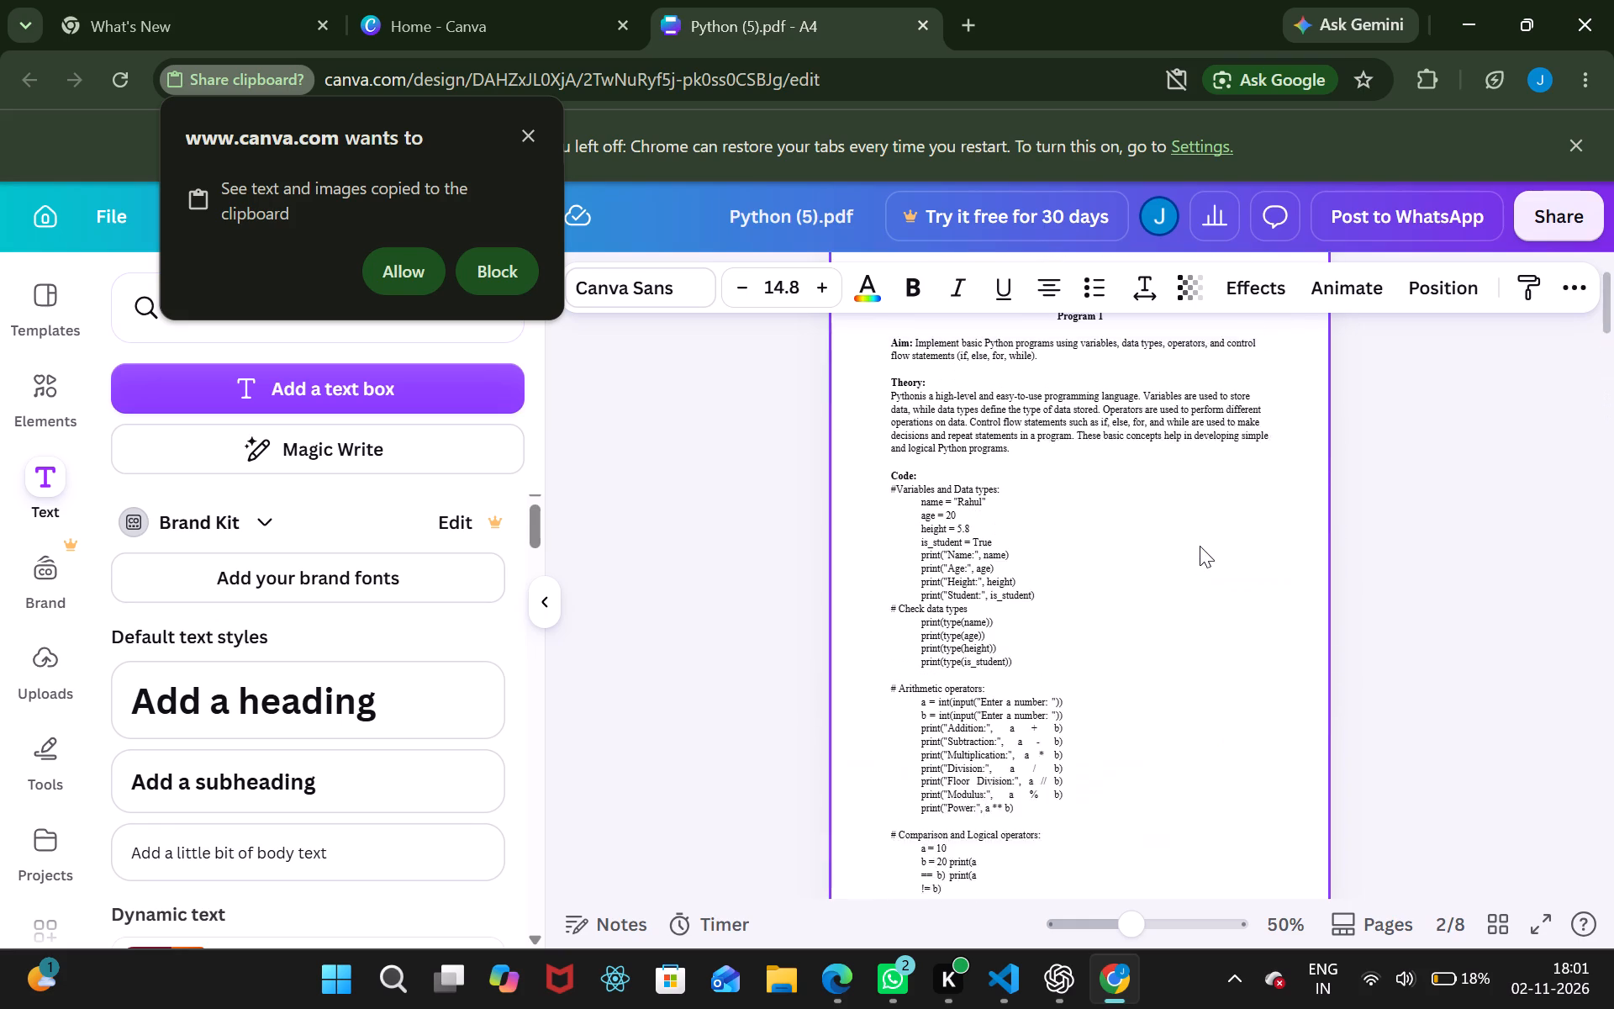
scroll(1200, 546, up, 2)
click(1224, 402)
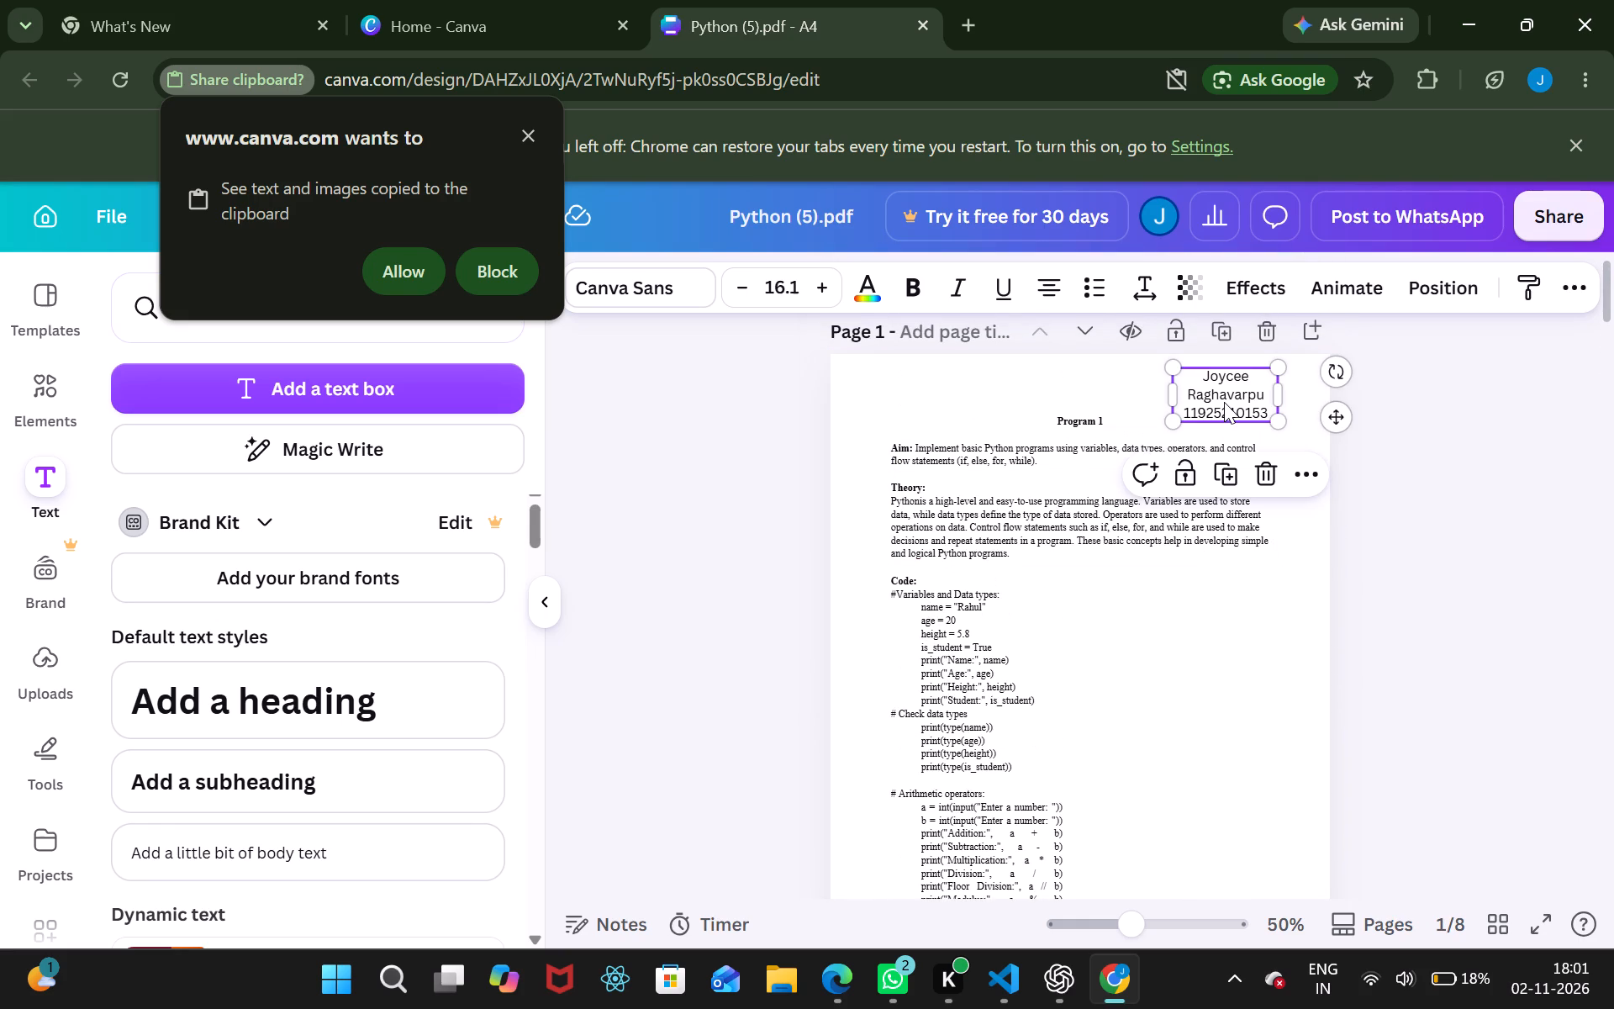
click(1172, 397)
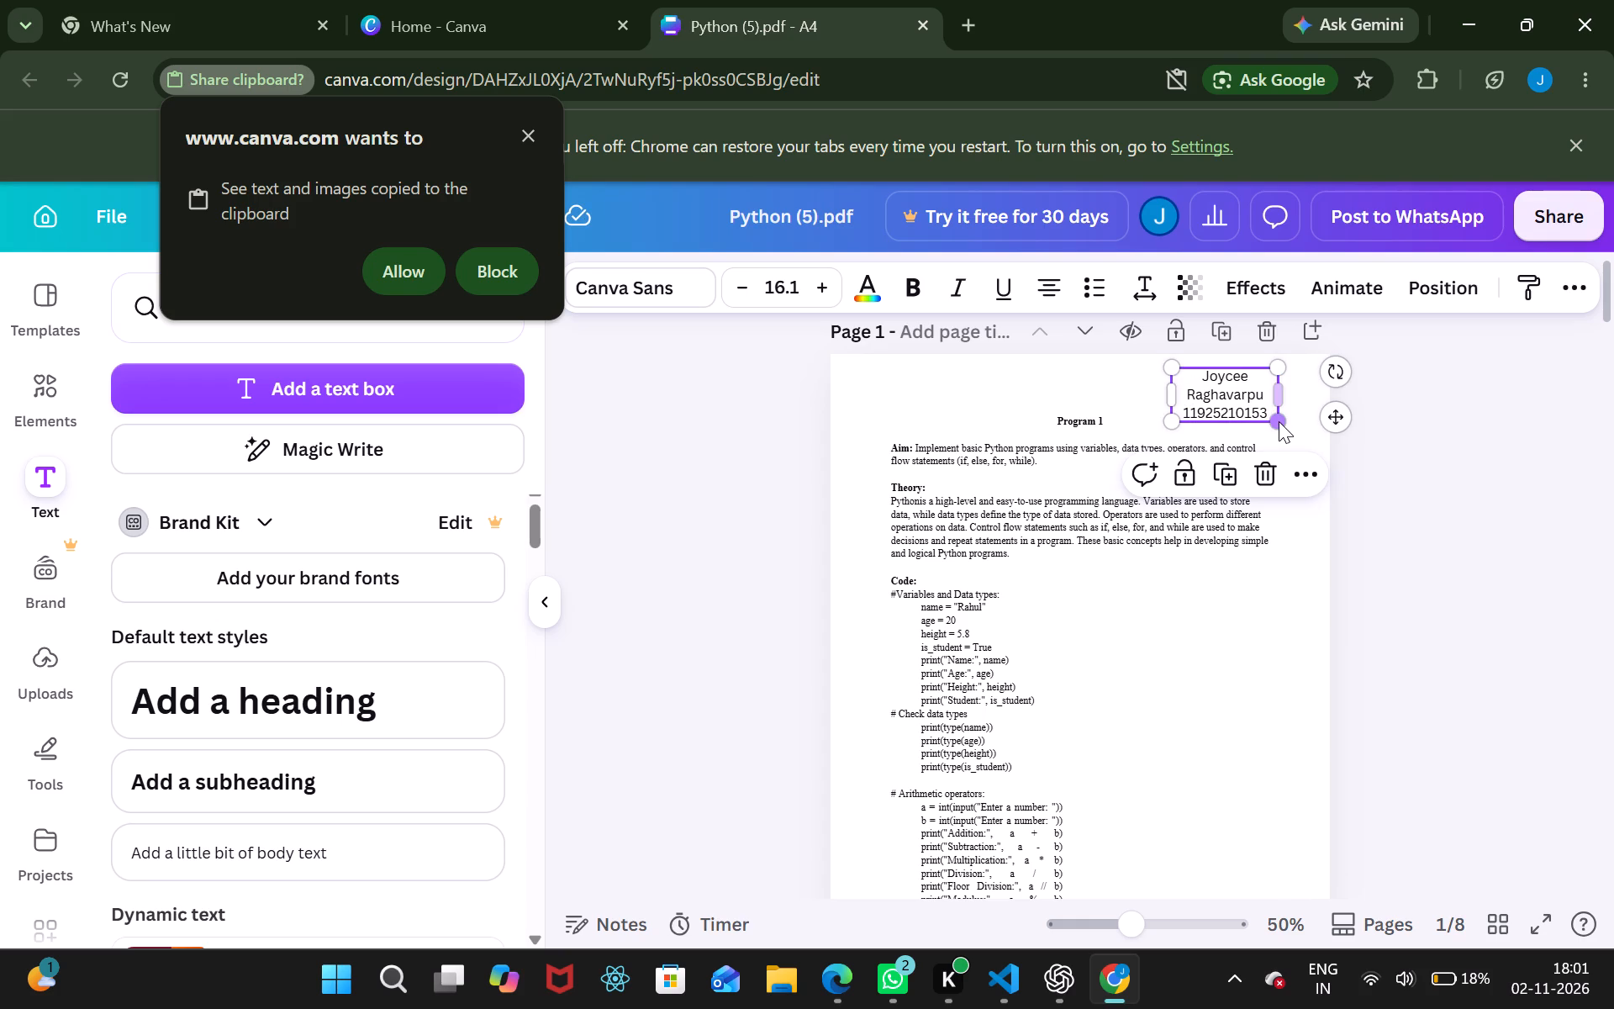
drag(1279, 421, 1271, 403)
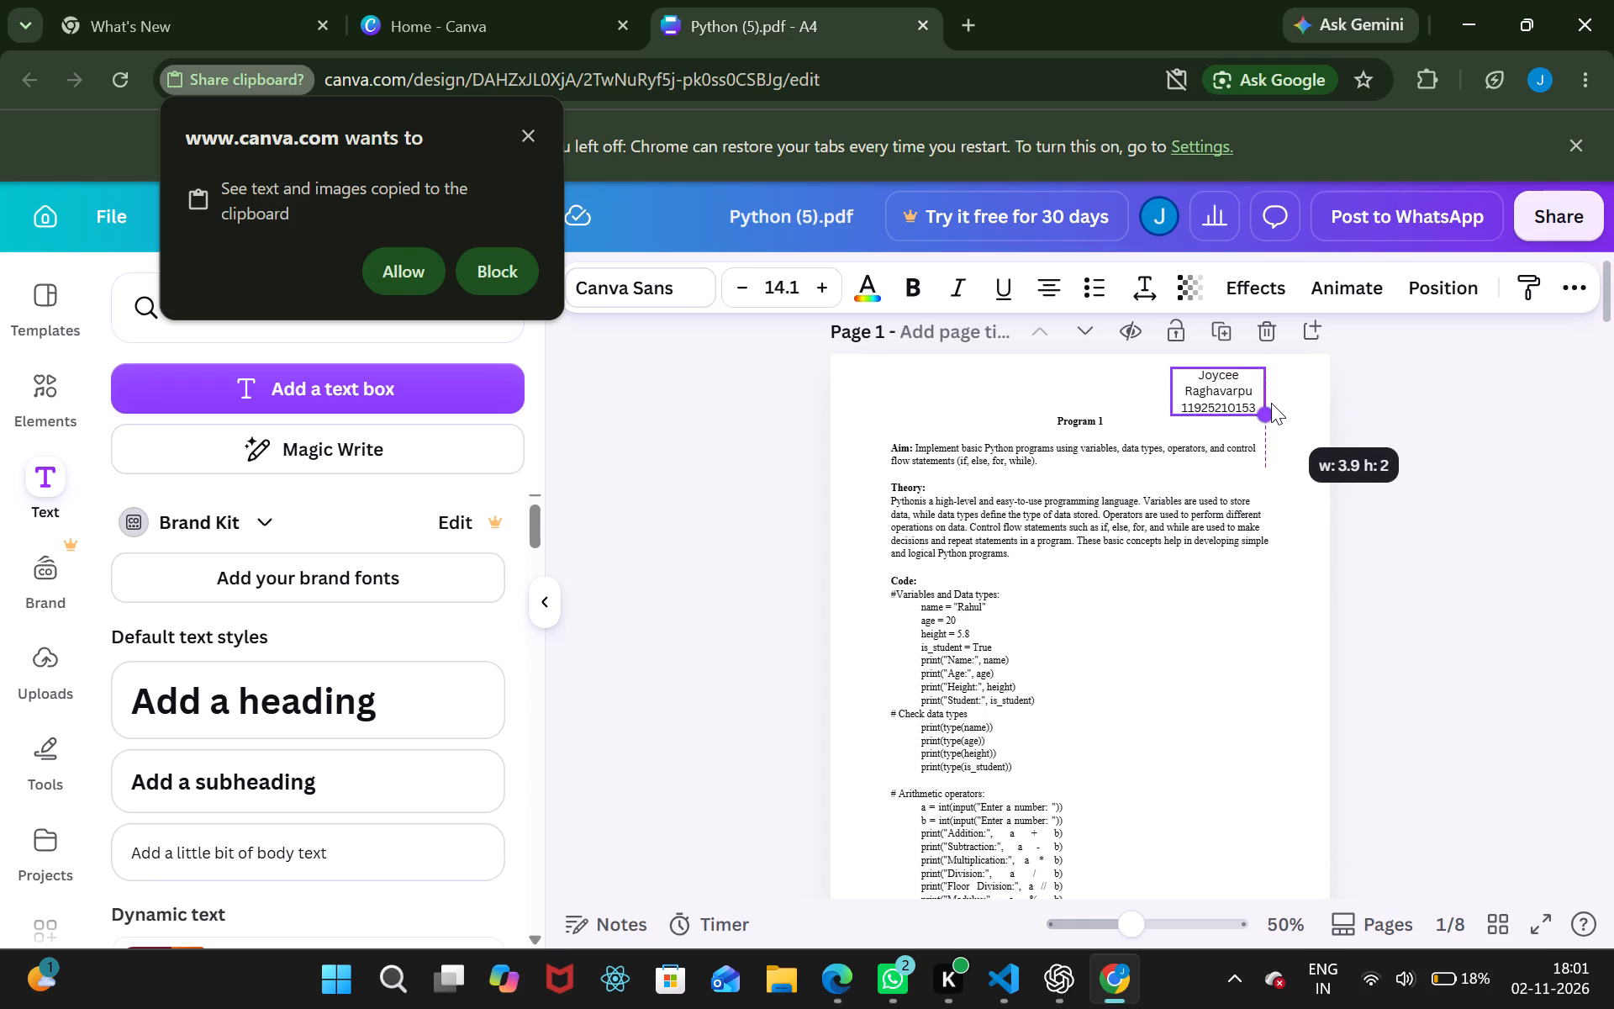
drag(1271, 403, 1263, 398)
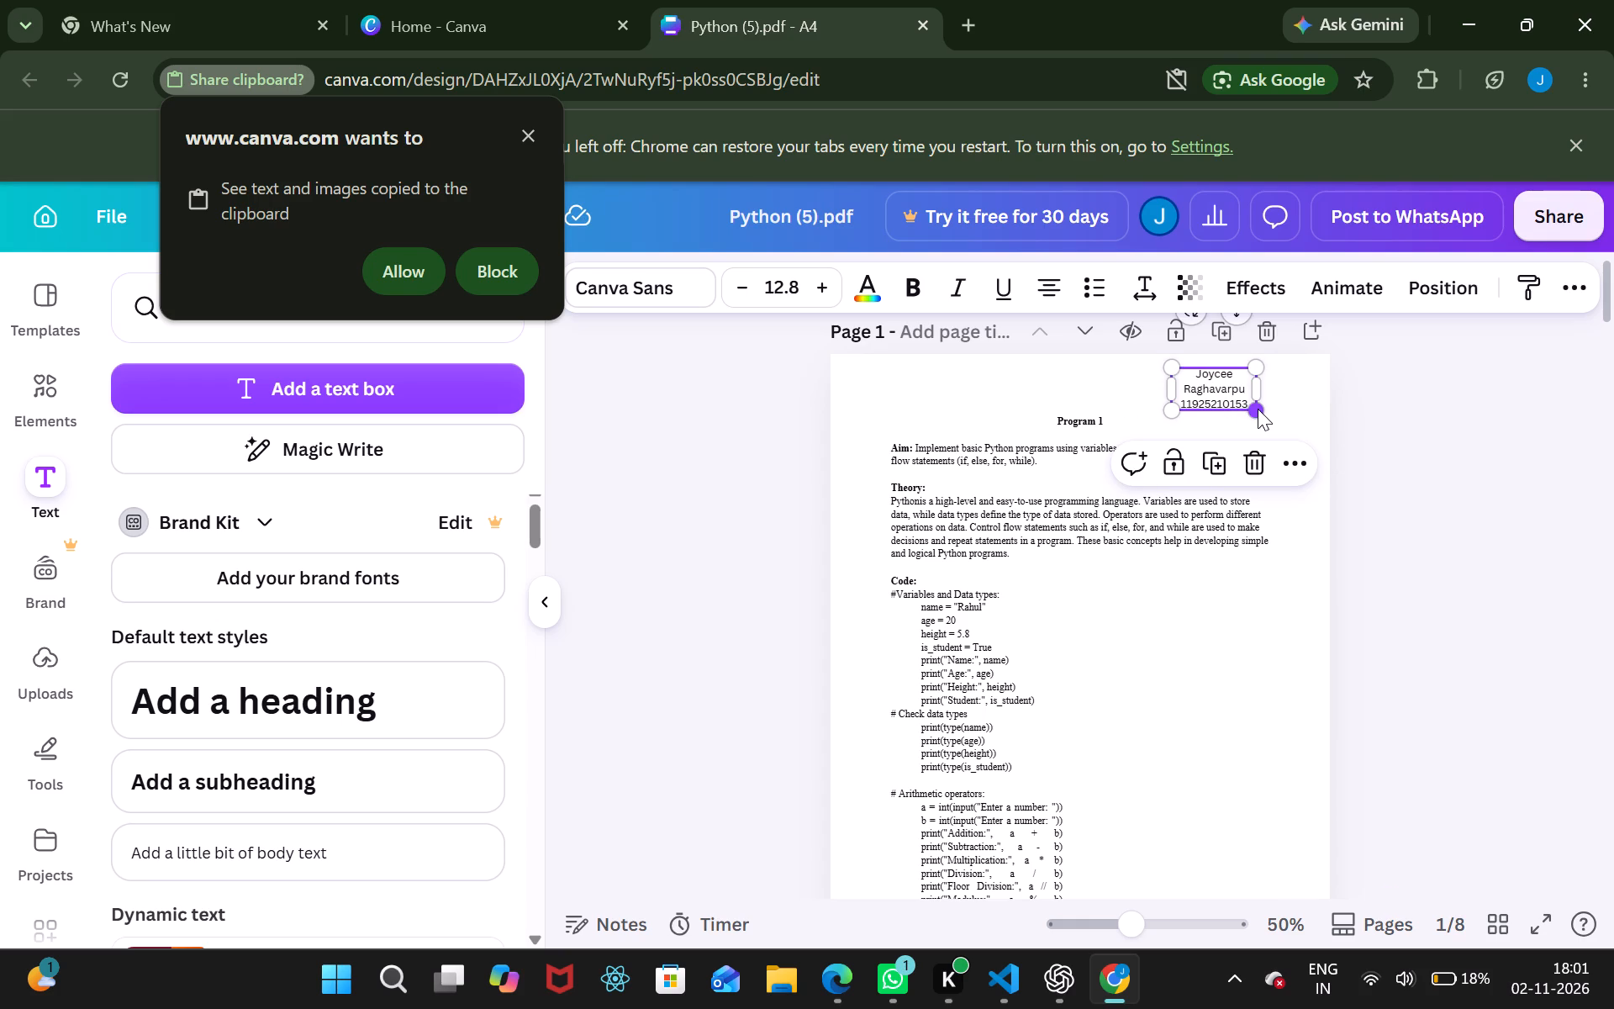
drag(1258, 409, 1266, 412)
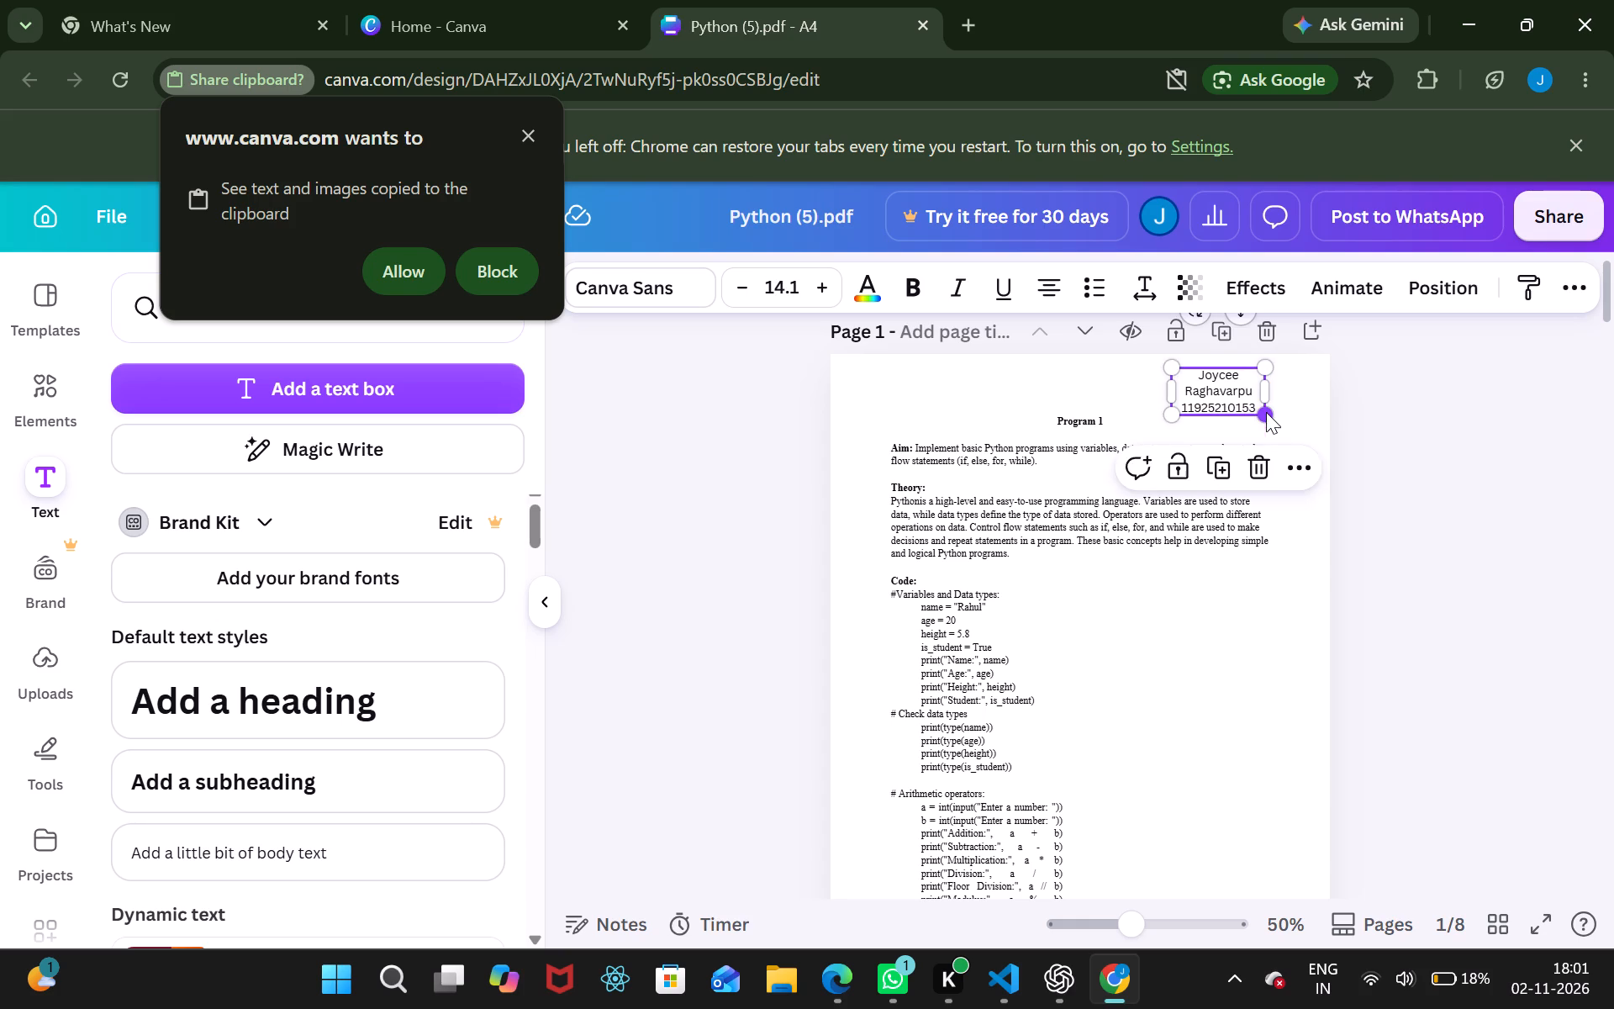
click(779, 492)
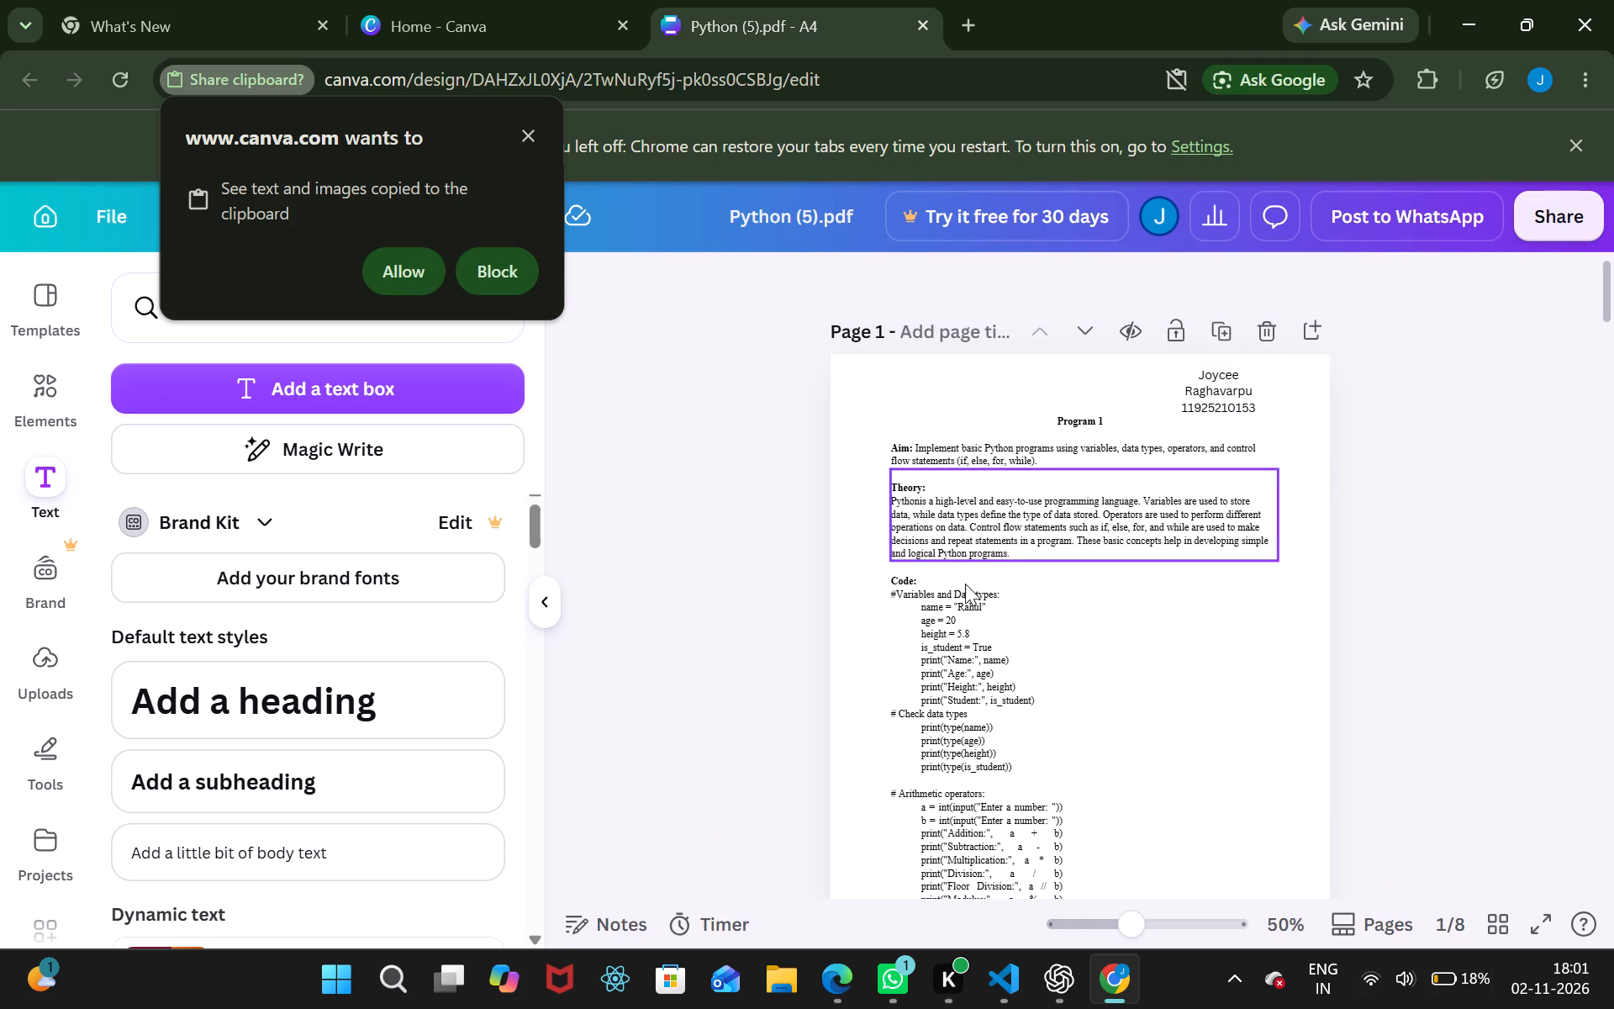
Duplicate the name-and-ID text box at the top of page 3.
scroll(969, 586, down, 5)
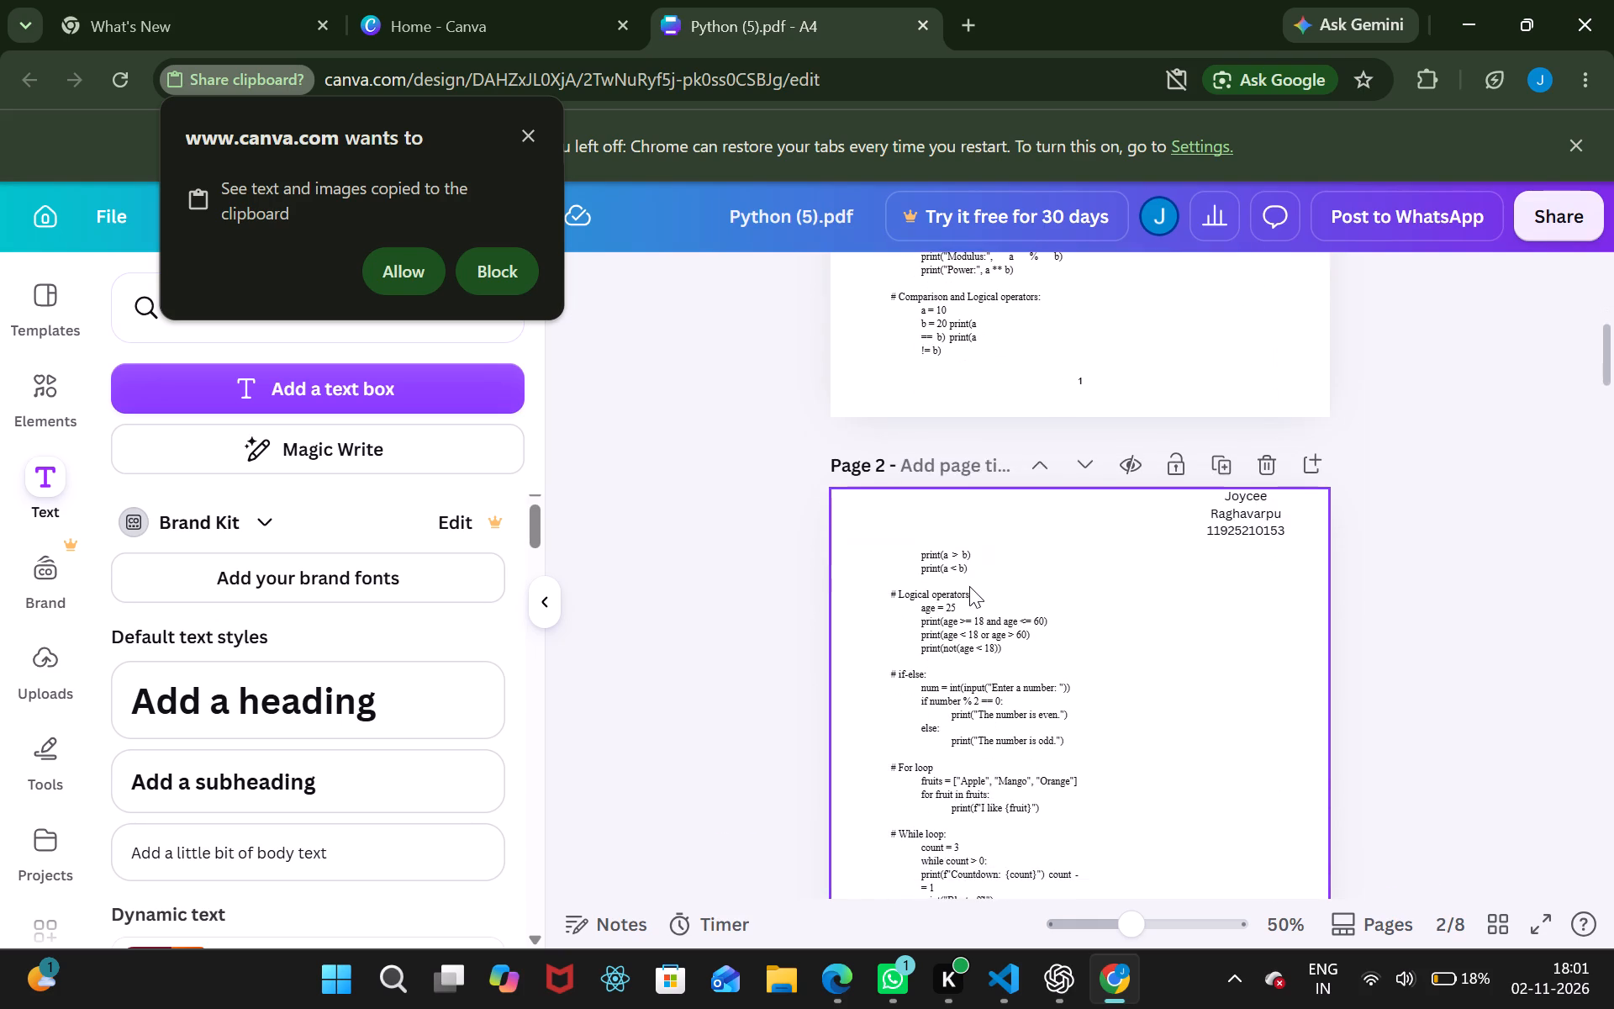
scroll(969, 586, down, 3)
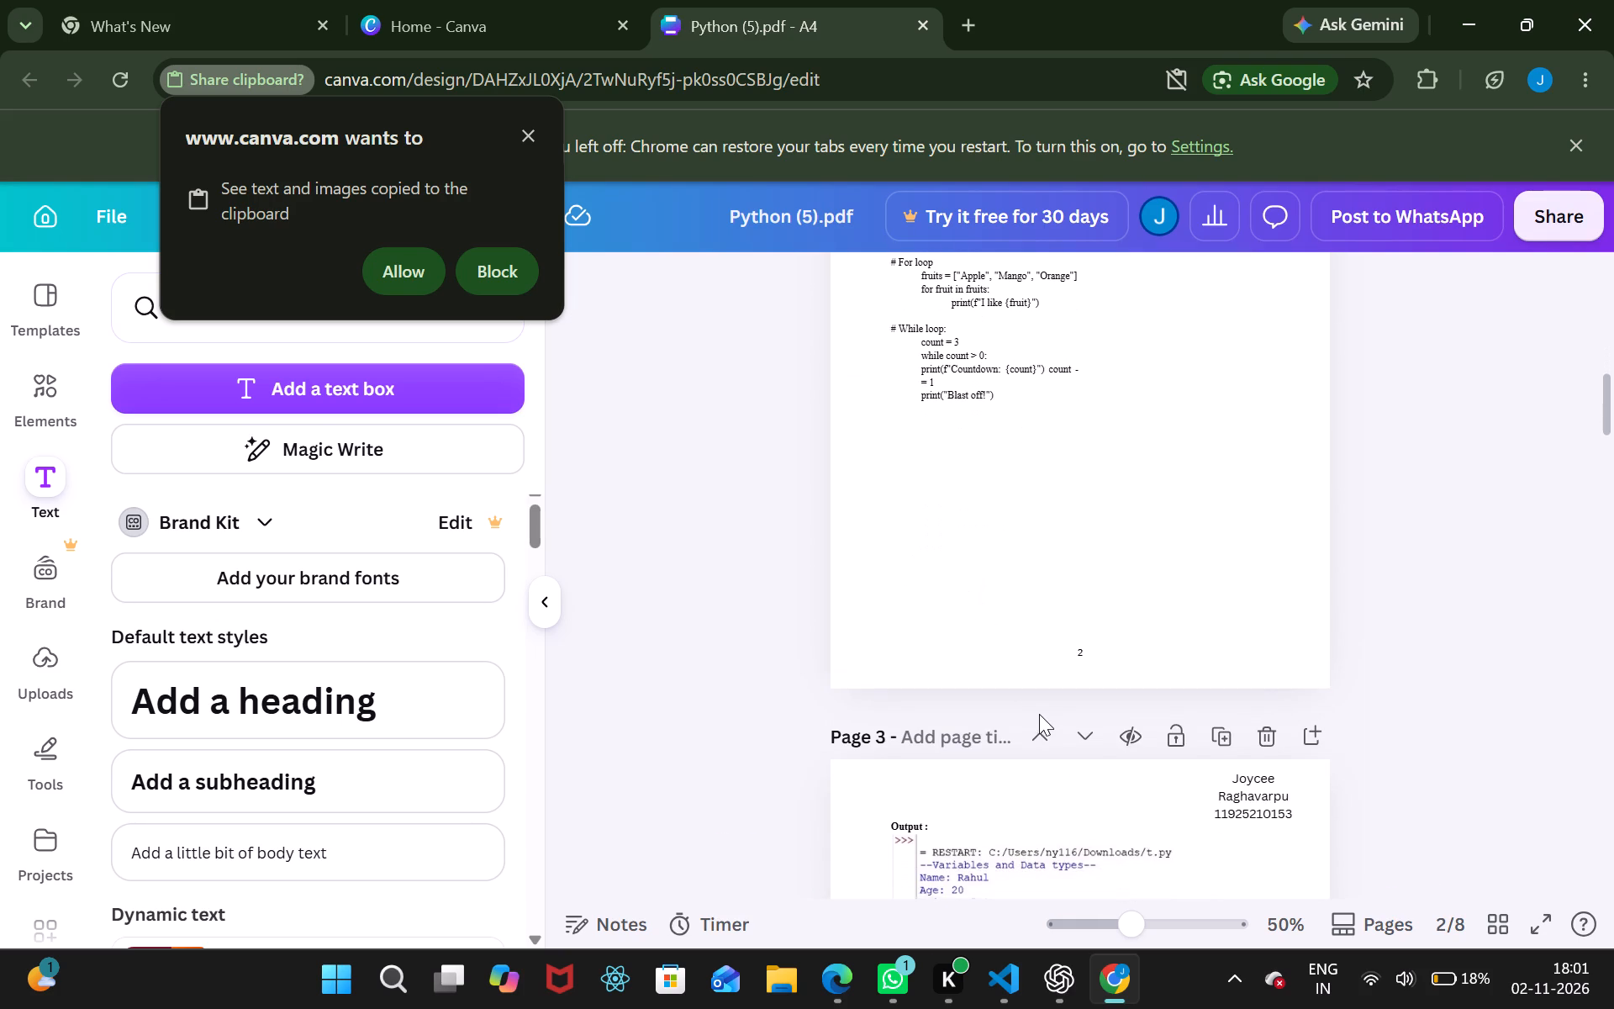
scroll(1042, 716, down, 3)
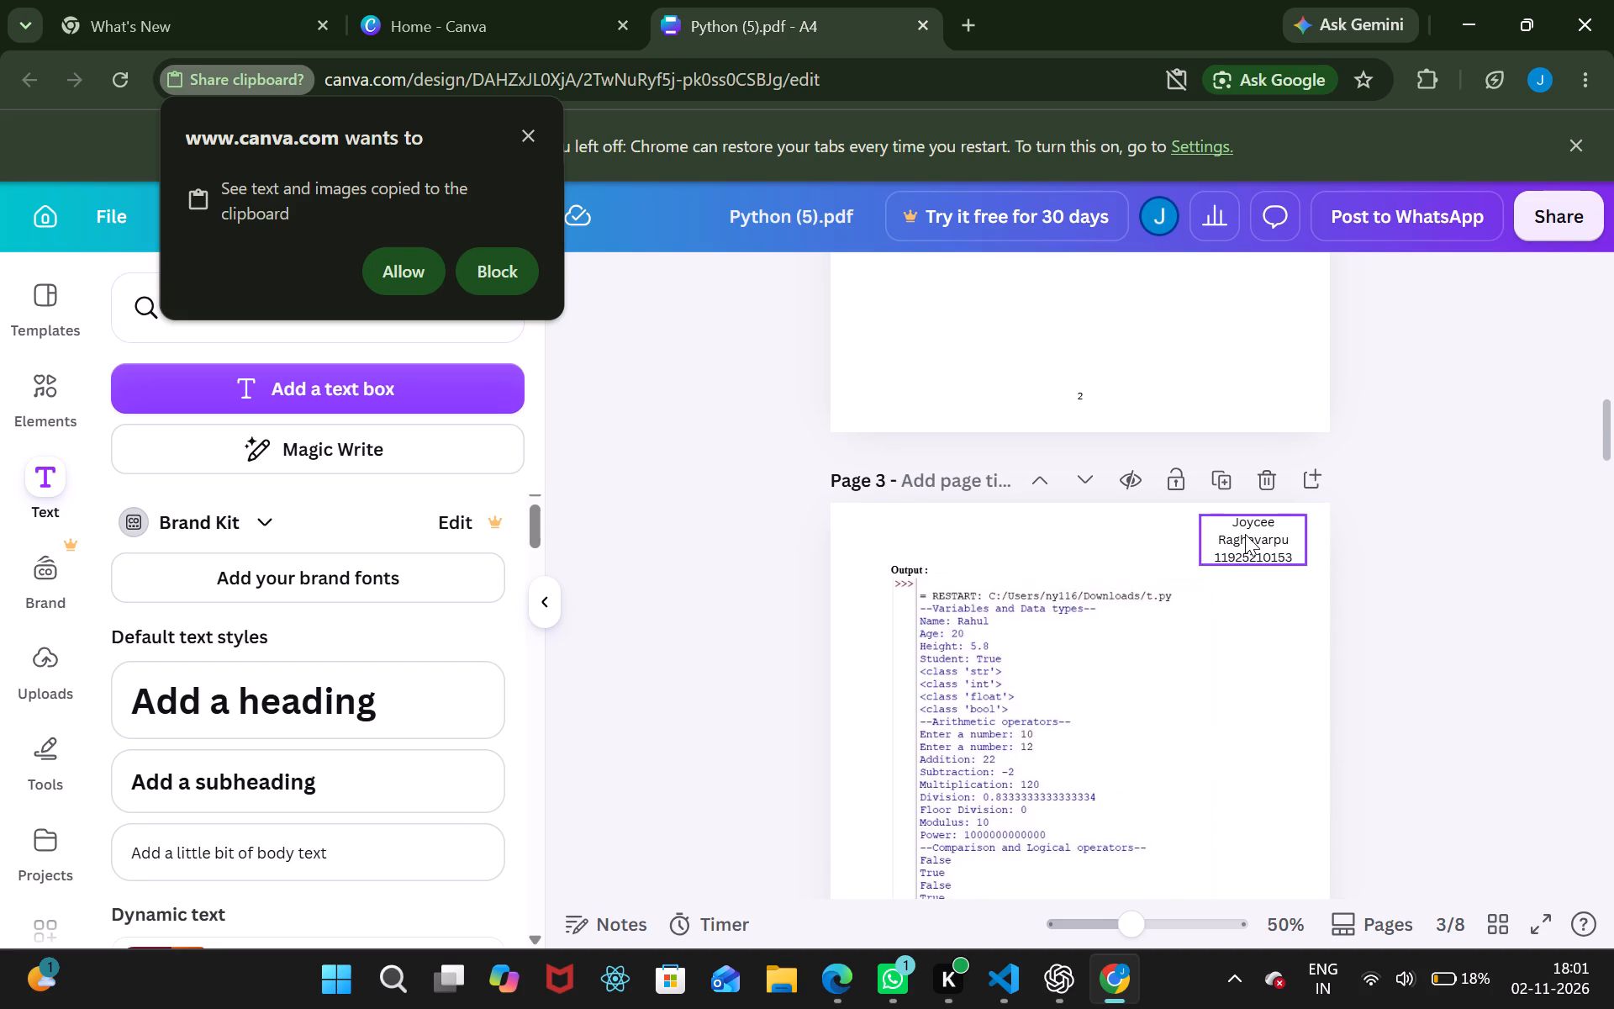
click(1245, 534)
click(1325, 468)
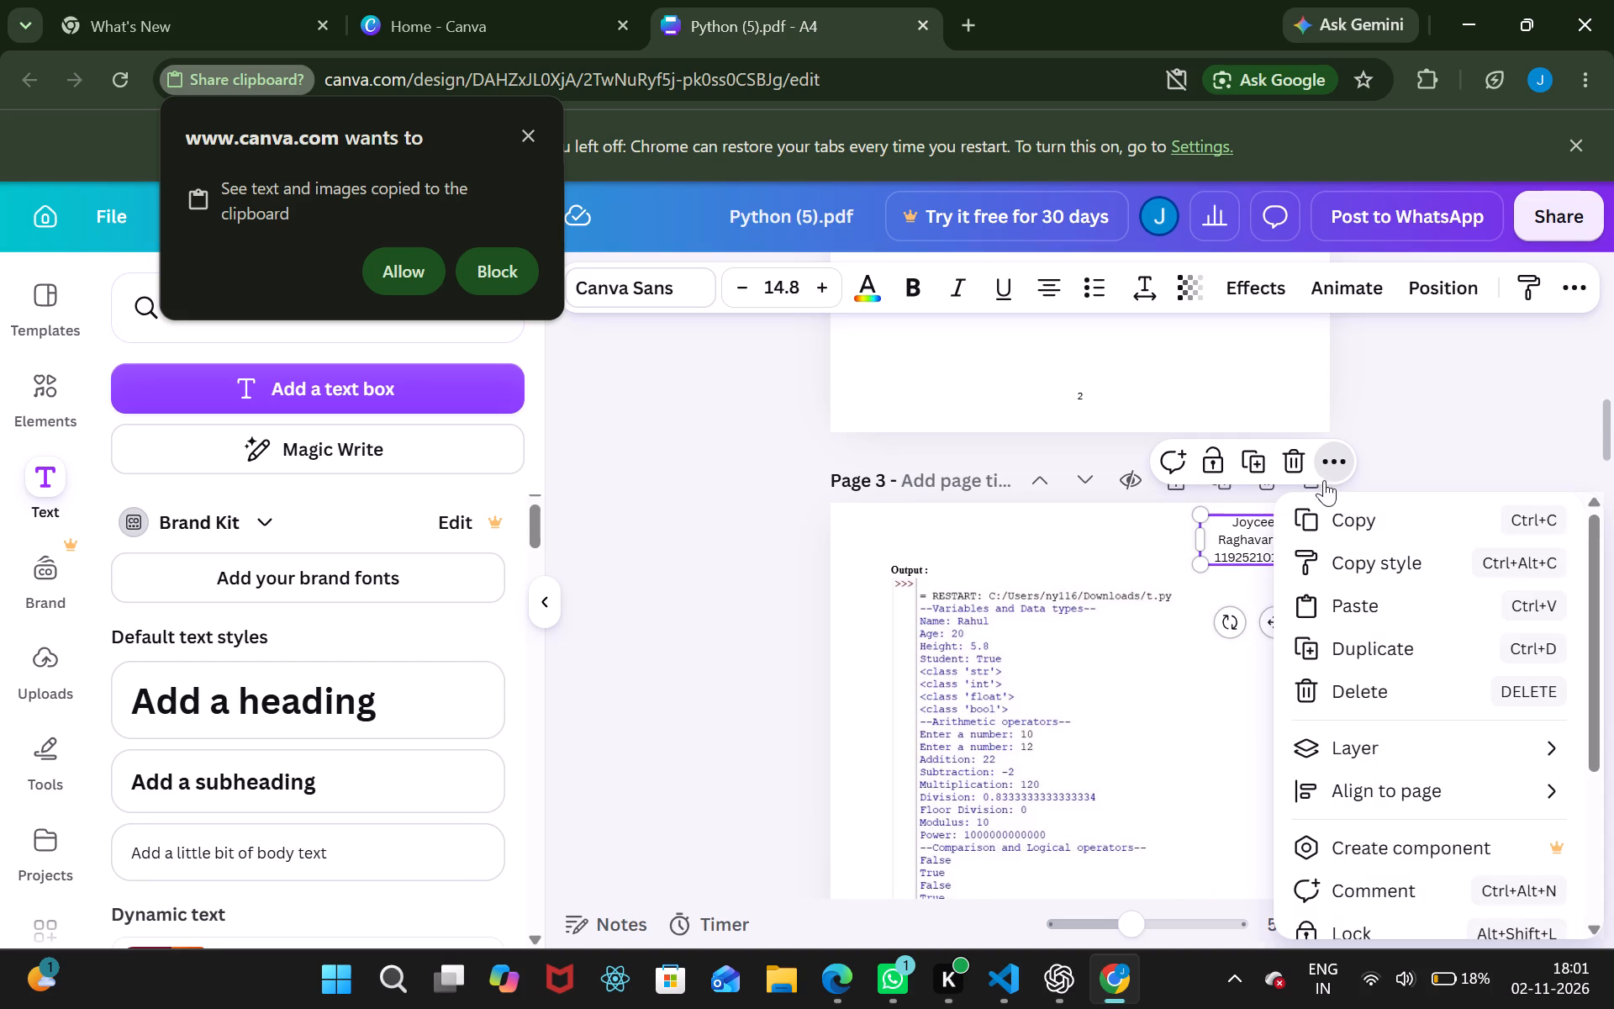
click(1358, 647)
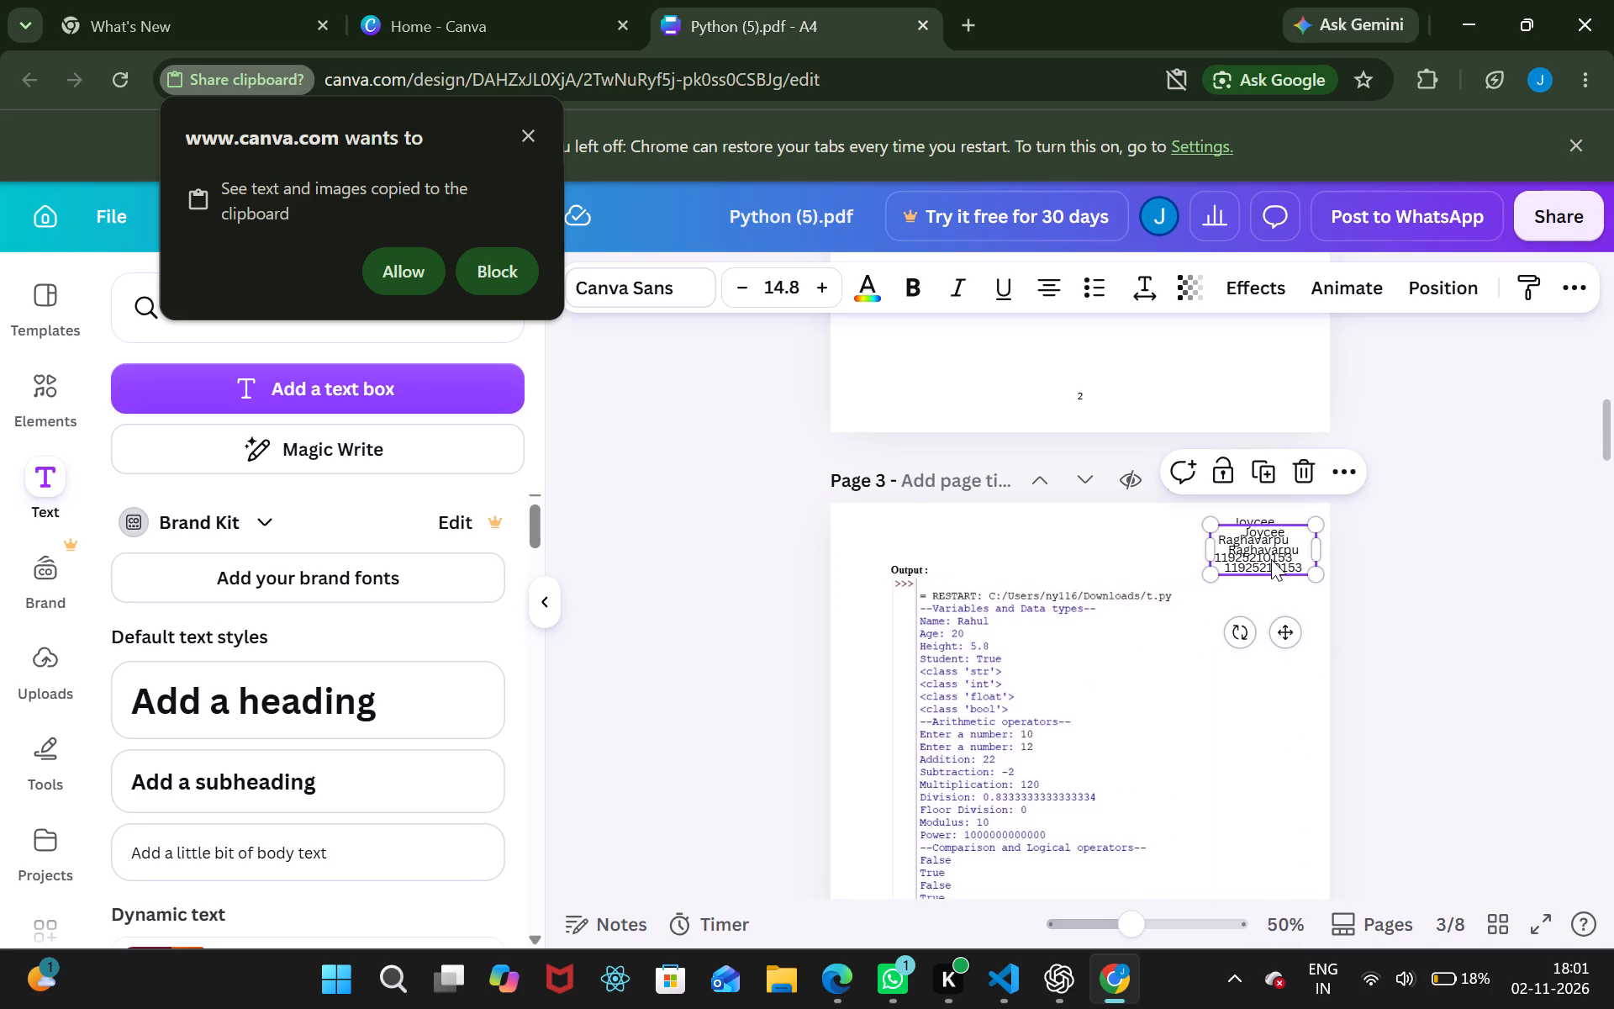
Move the duplicate name-and-ID text box from page 3 onto page 4, near the page's upper-right corner above the Program 2 heading.
drag(1271, 558, 1281, 1008)
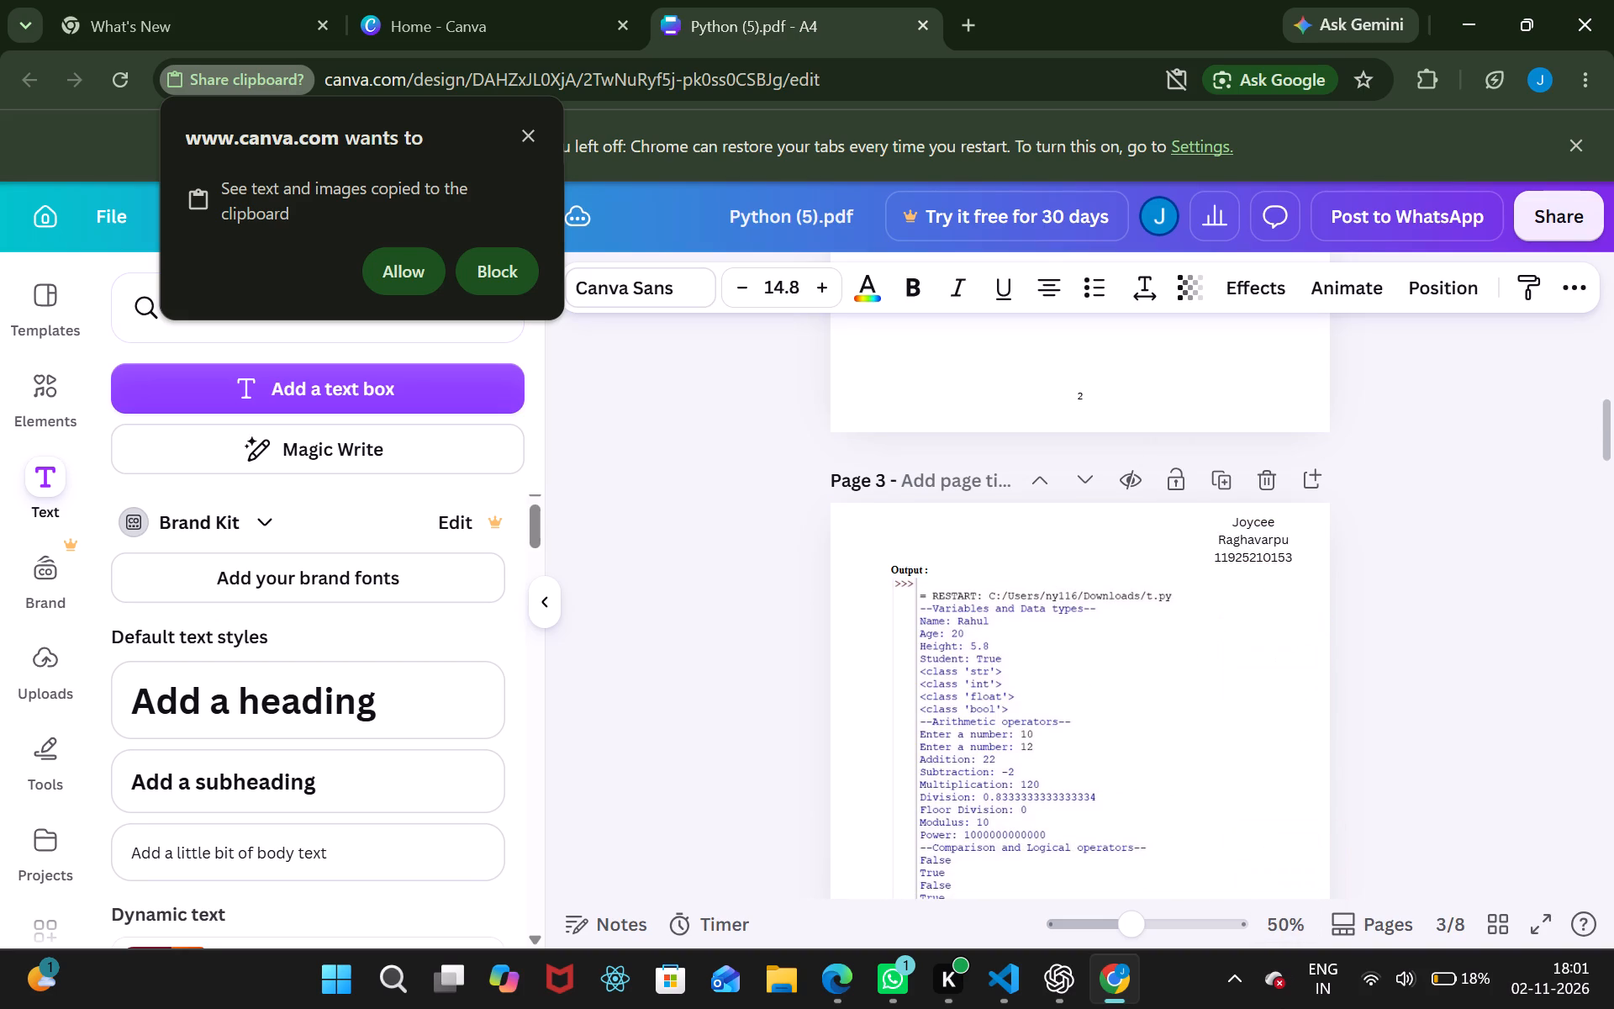
drag(1281, 1008, 1280, 1008)
scroll(1206, 790, down, 4)
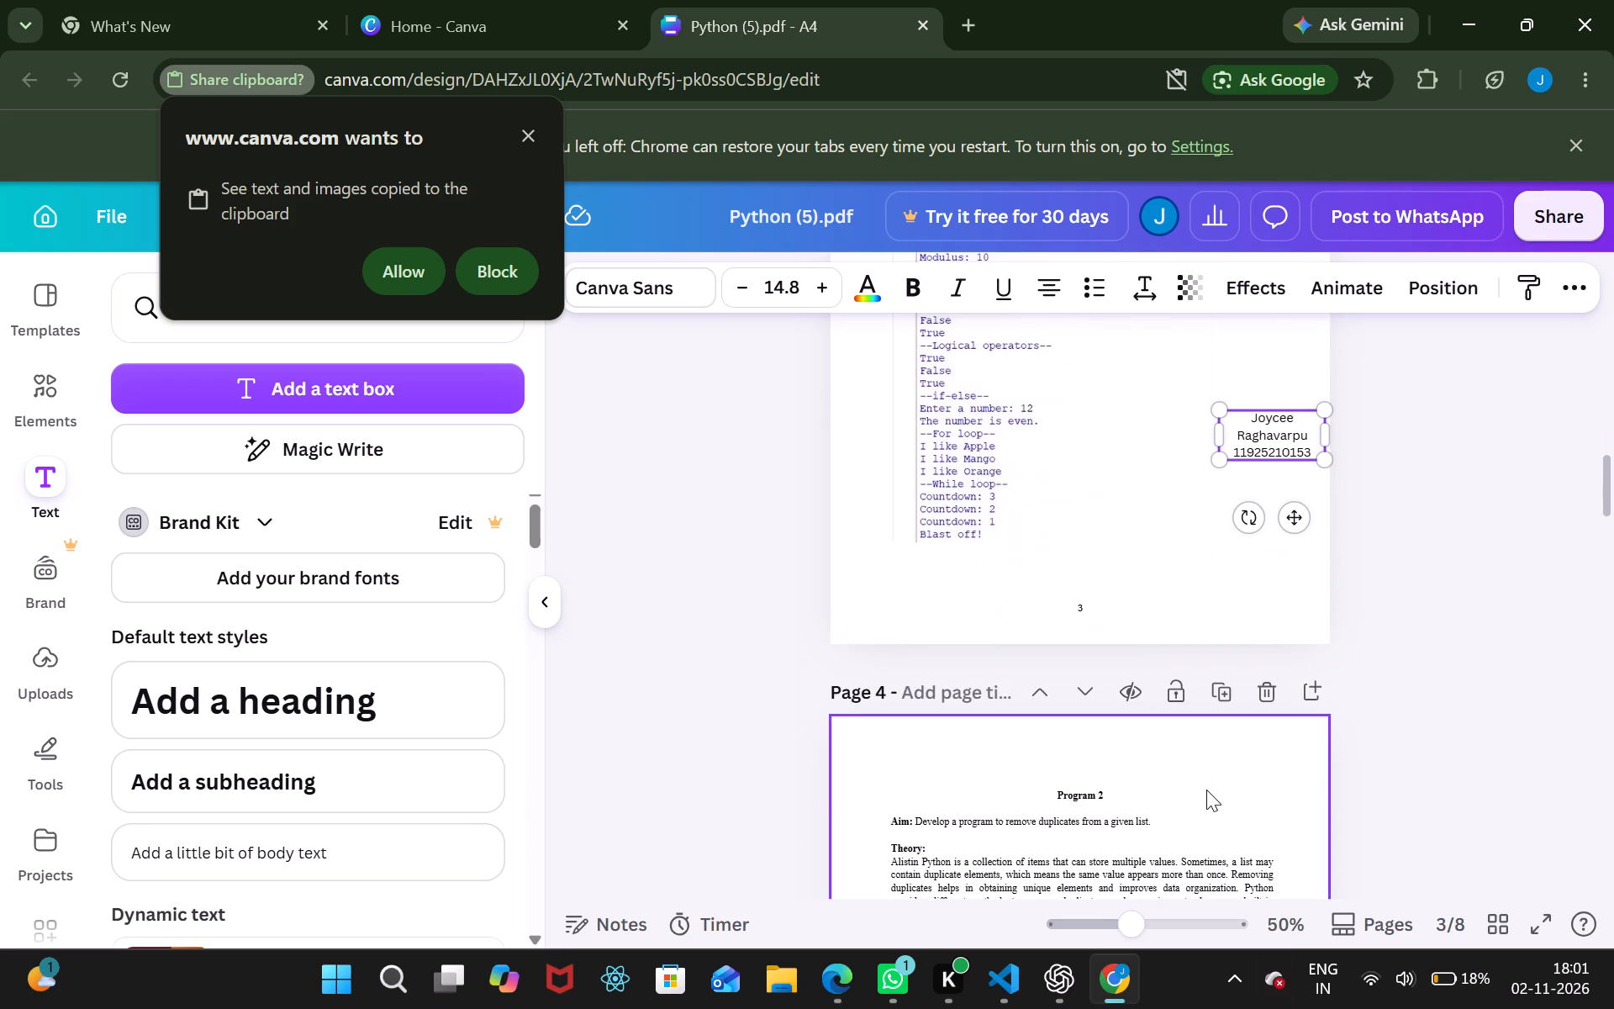
drag(1259, 438, 1235, 735)
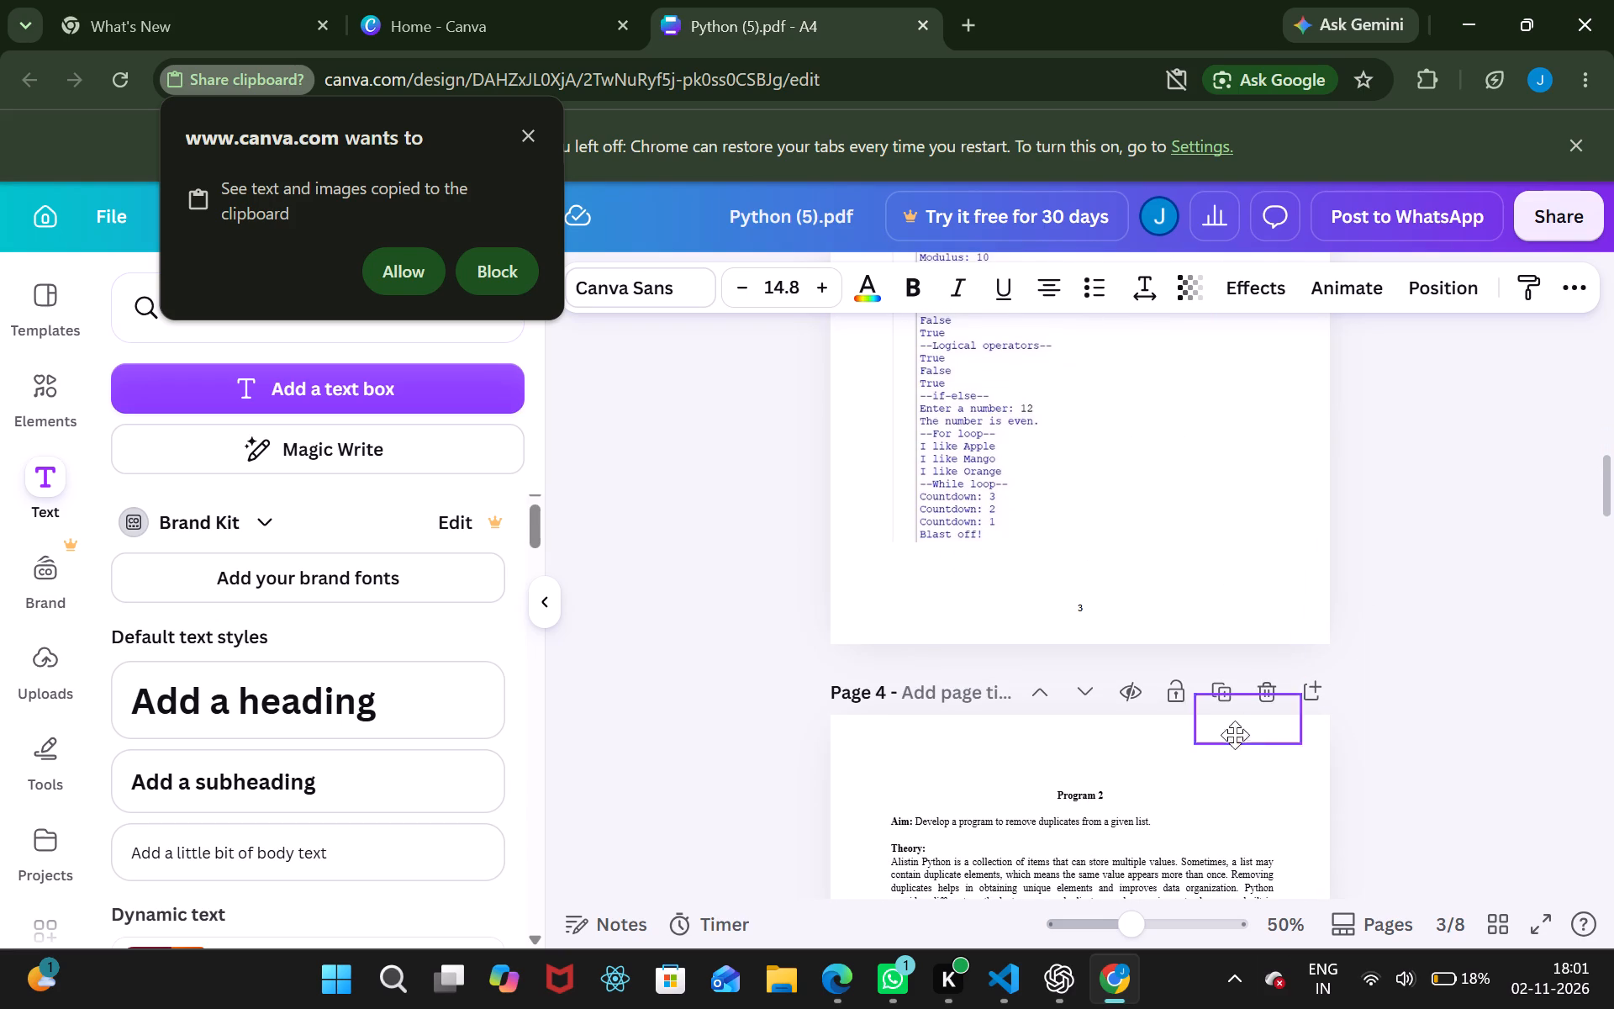
drag(1235, 735, 1236, 758)
Duplicate page 4's name-and-ID text box and place the copy near the upper-right corner of page 5, above the Program 3 heading.
scroll(1188, 816, down, 2)
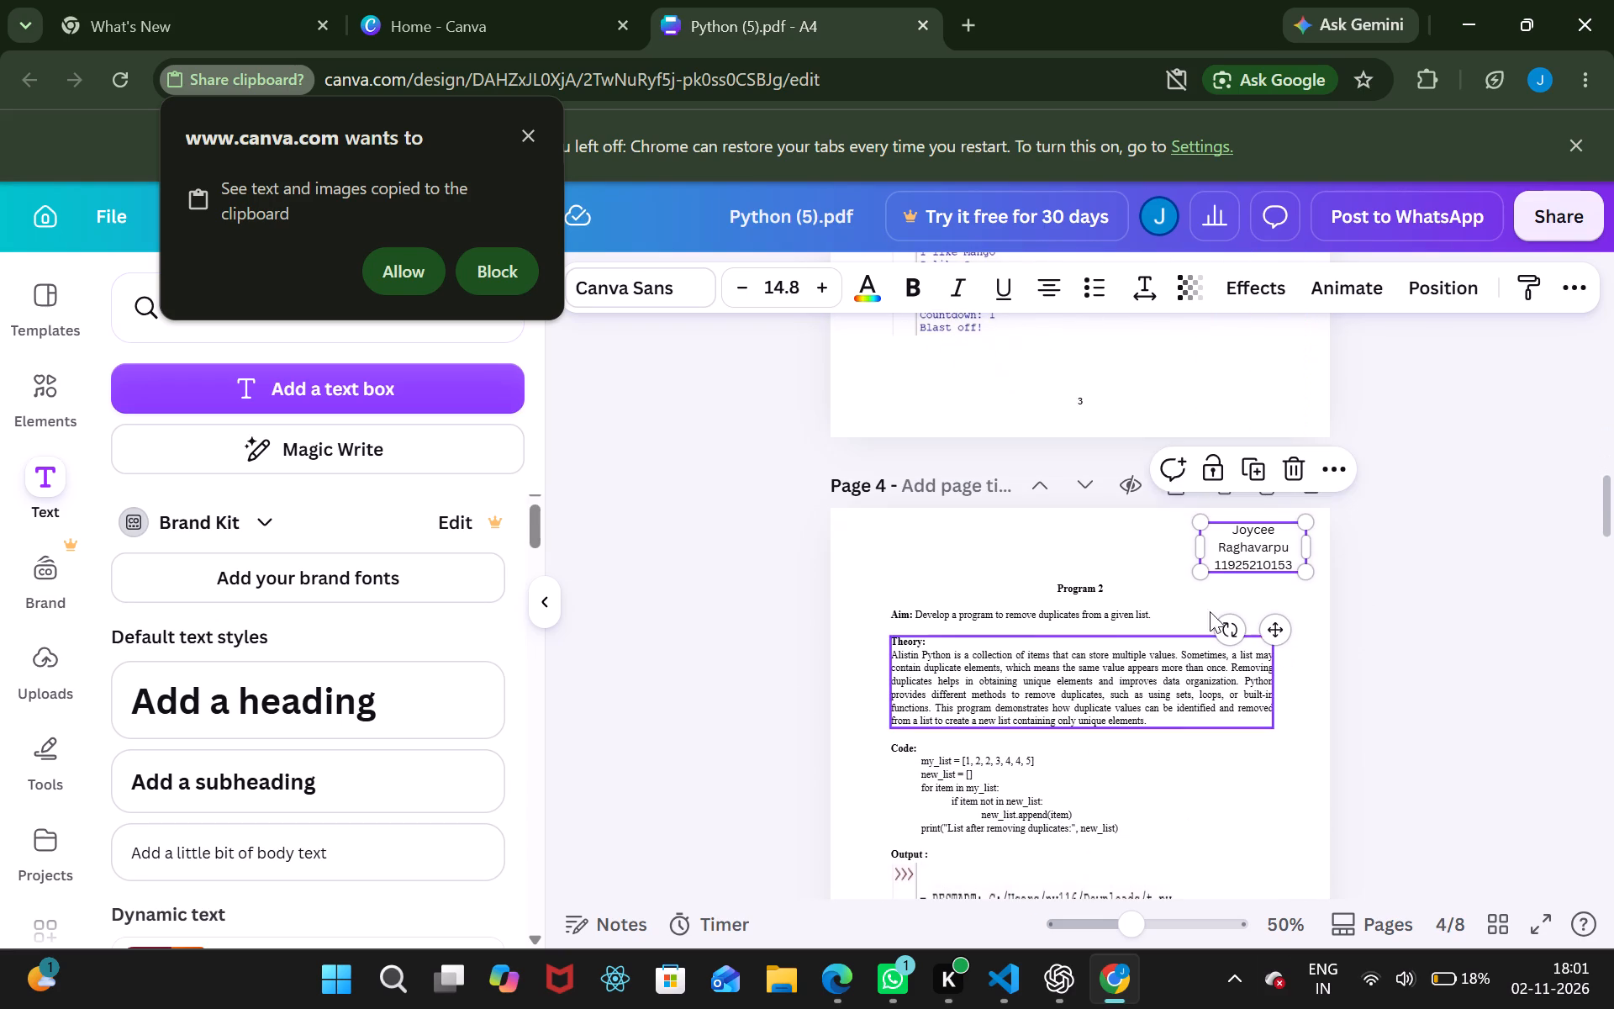
click(1325, 458)
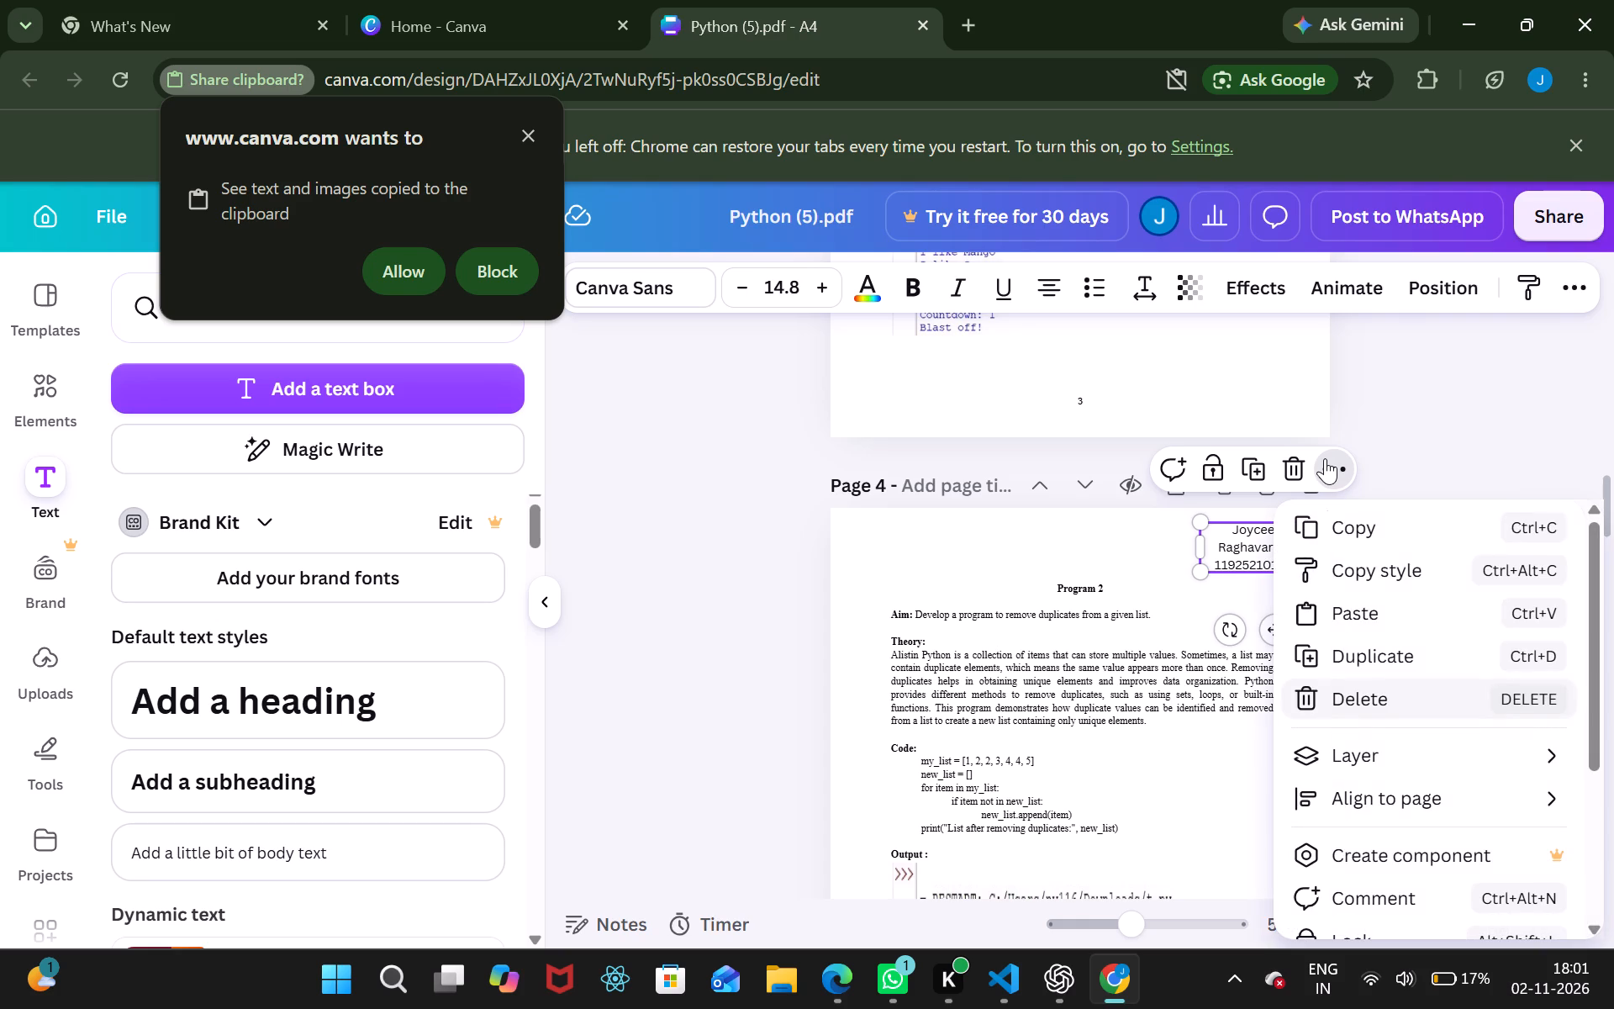
click(1375, 654)
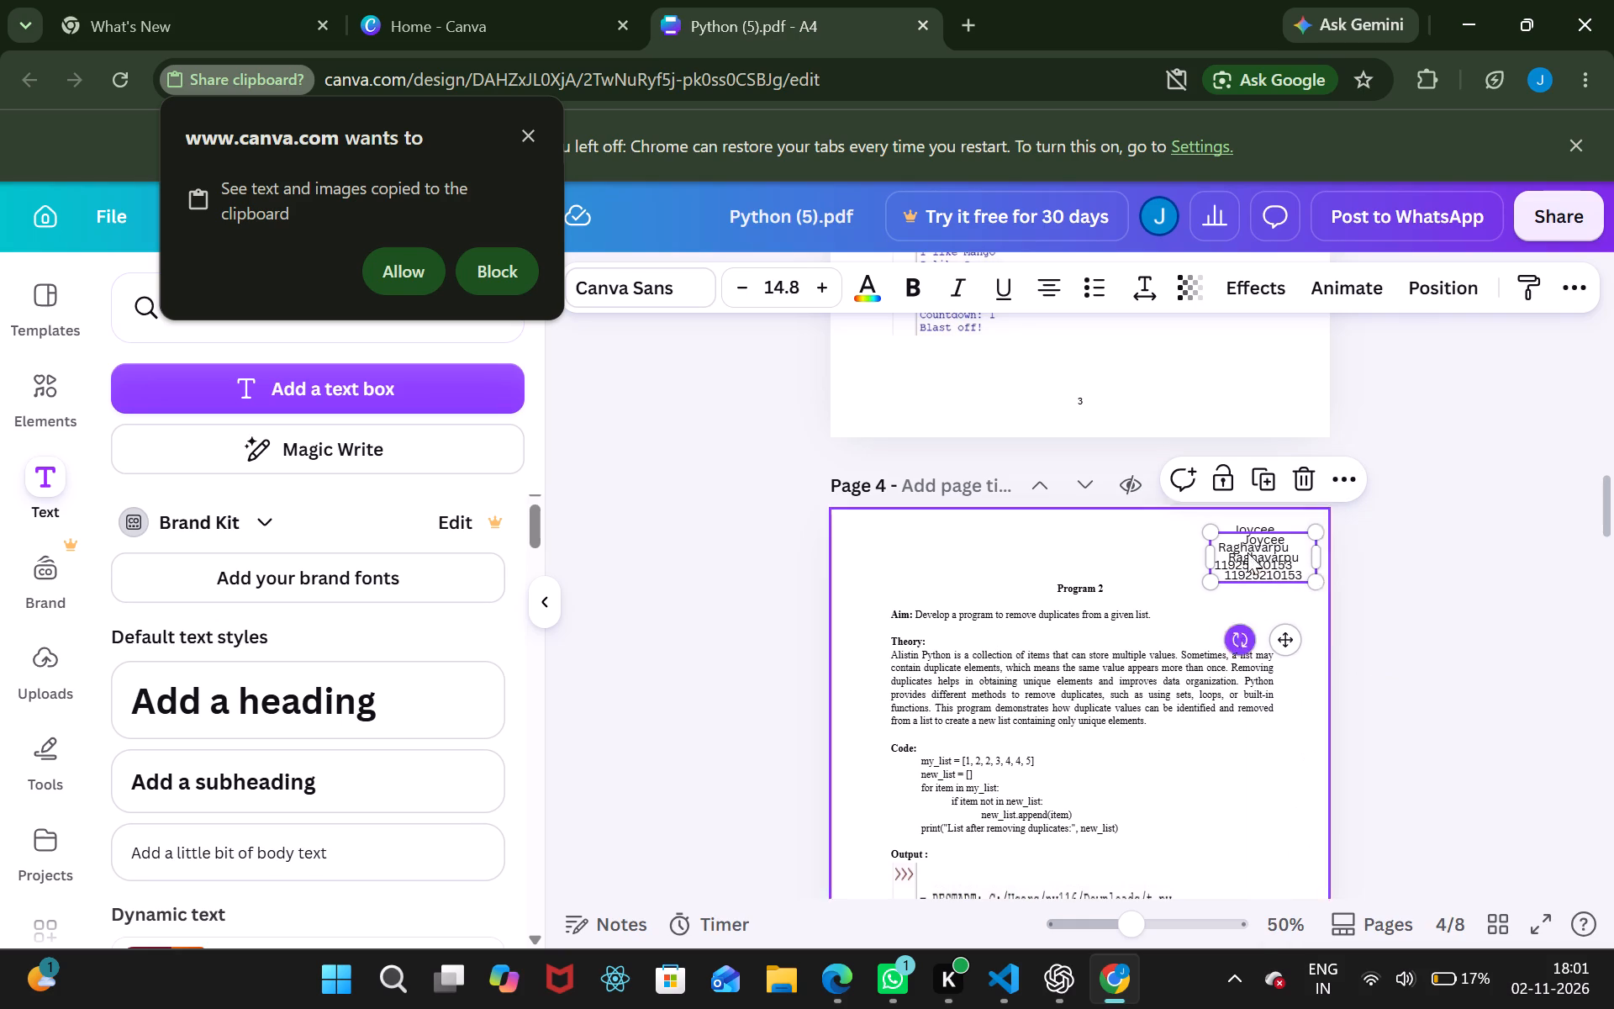
drag(1260, 556, 1292, 883)
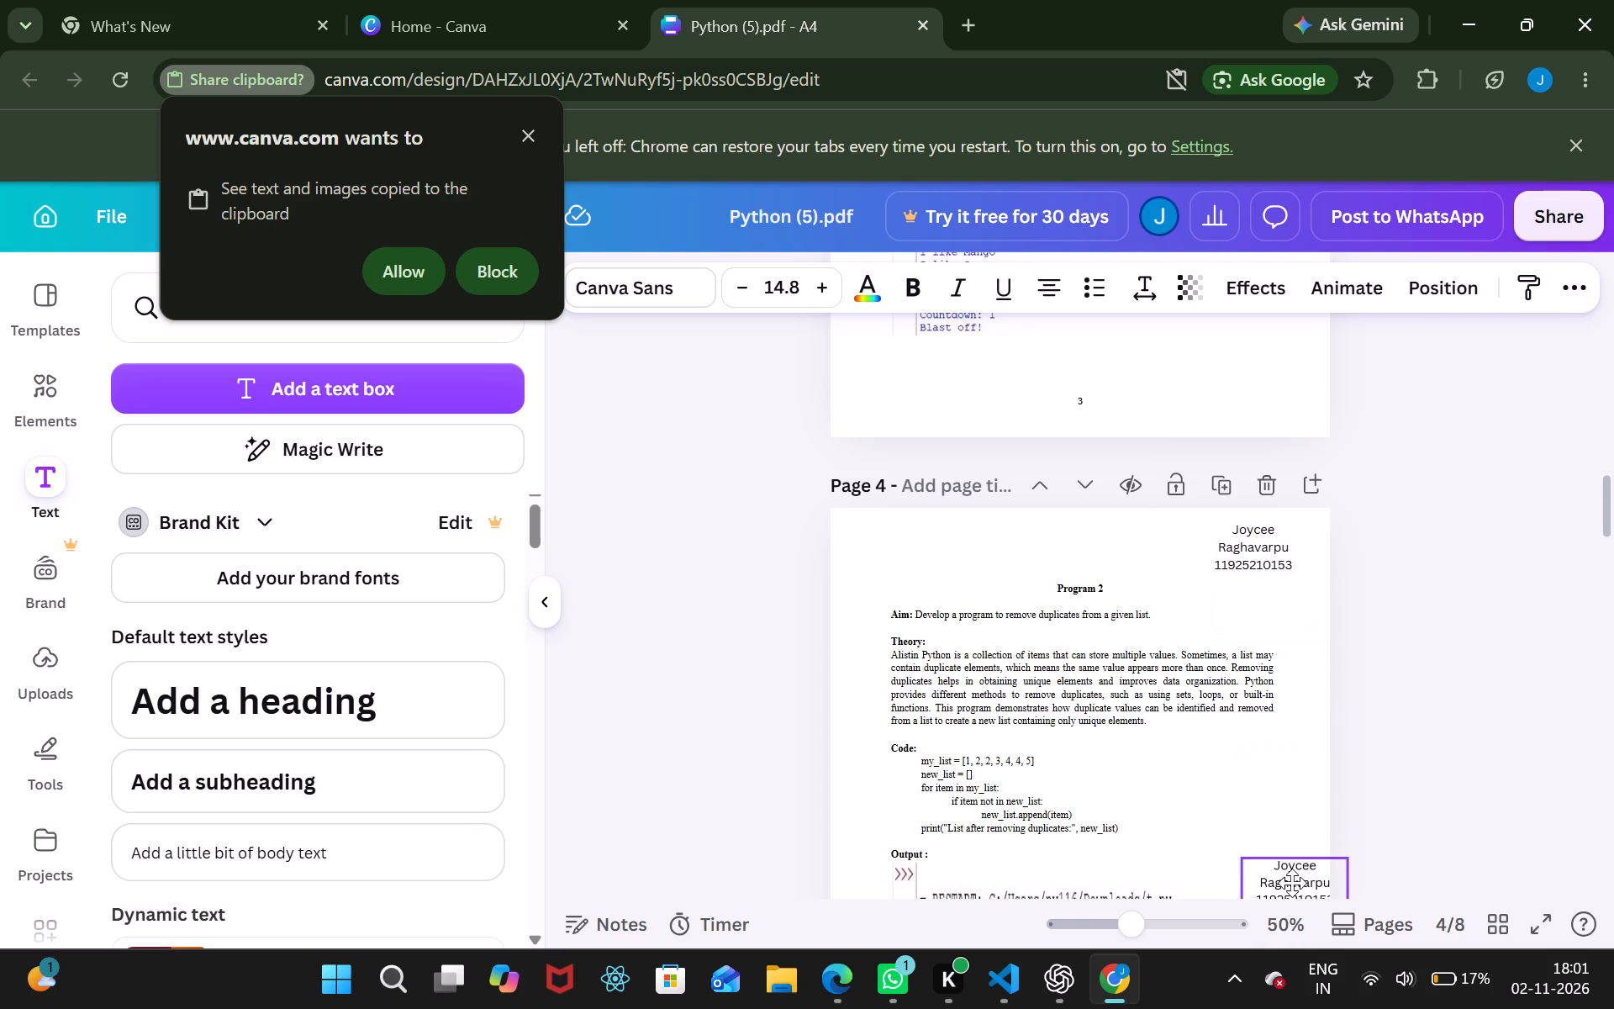
scroll(1292, 883, down, 1)
scroll(1103, 748, down, 2)
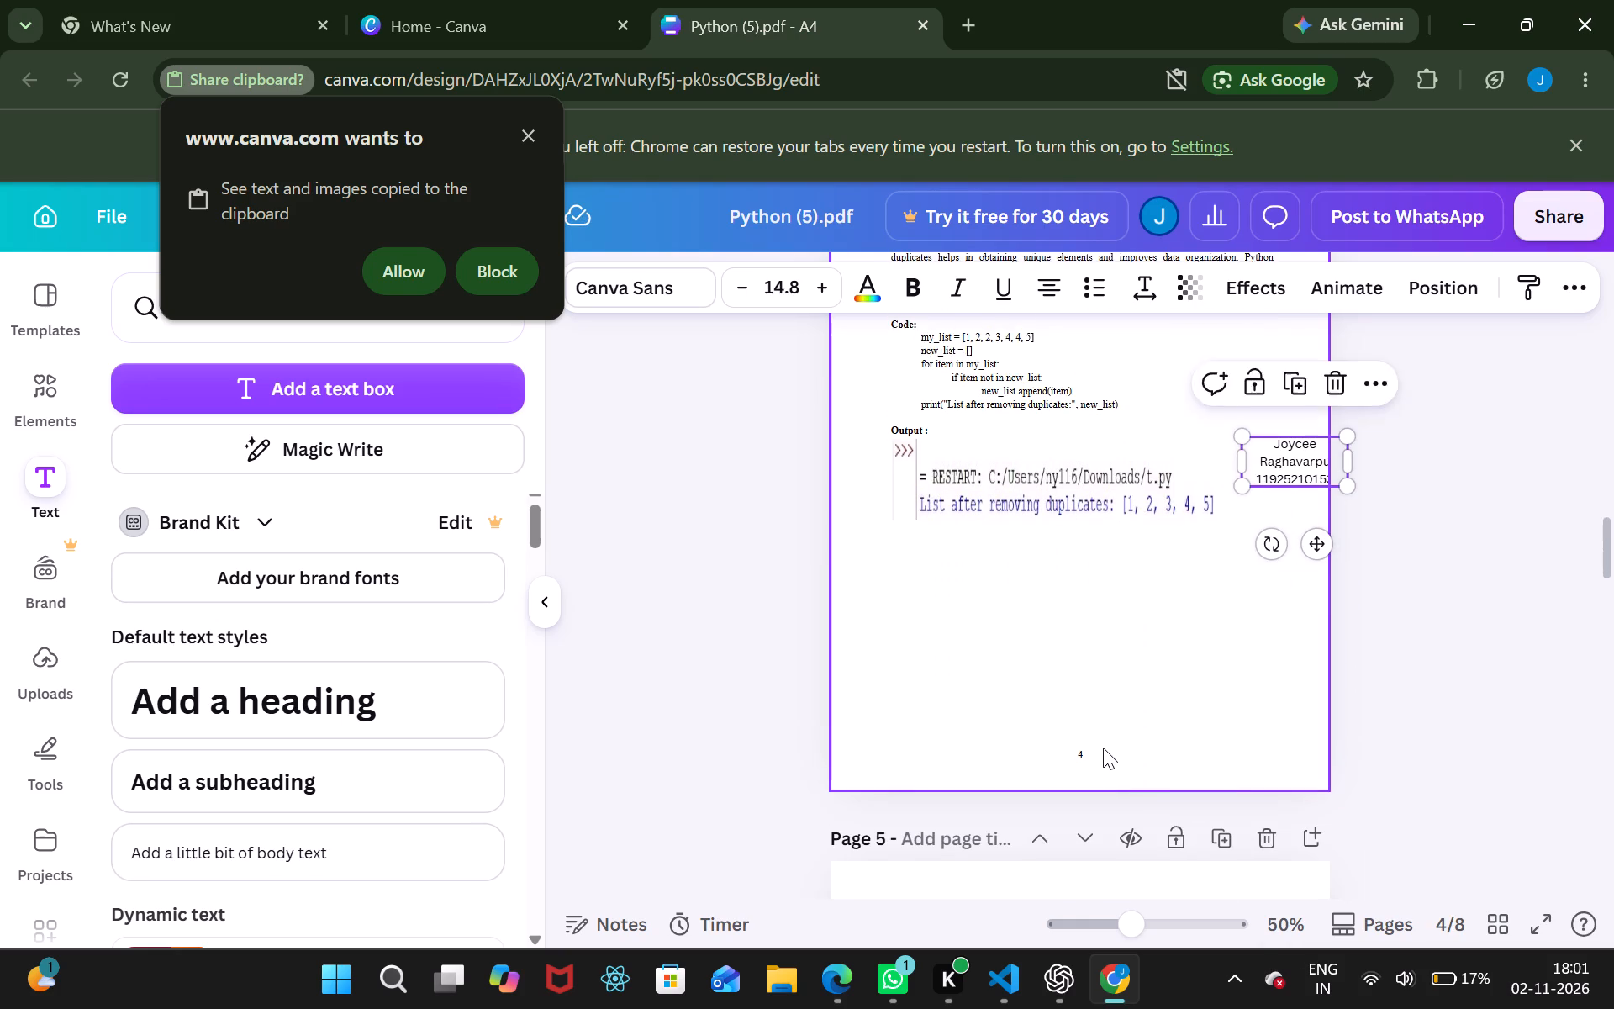
scroll(1103, 748, down, 1)
drag(1284, 420, 1234, 593)
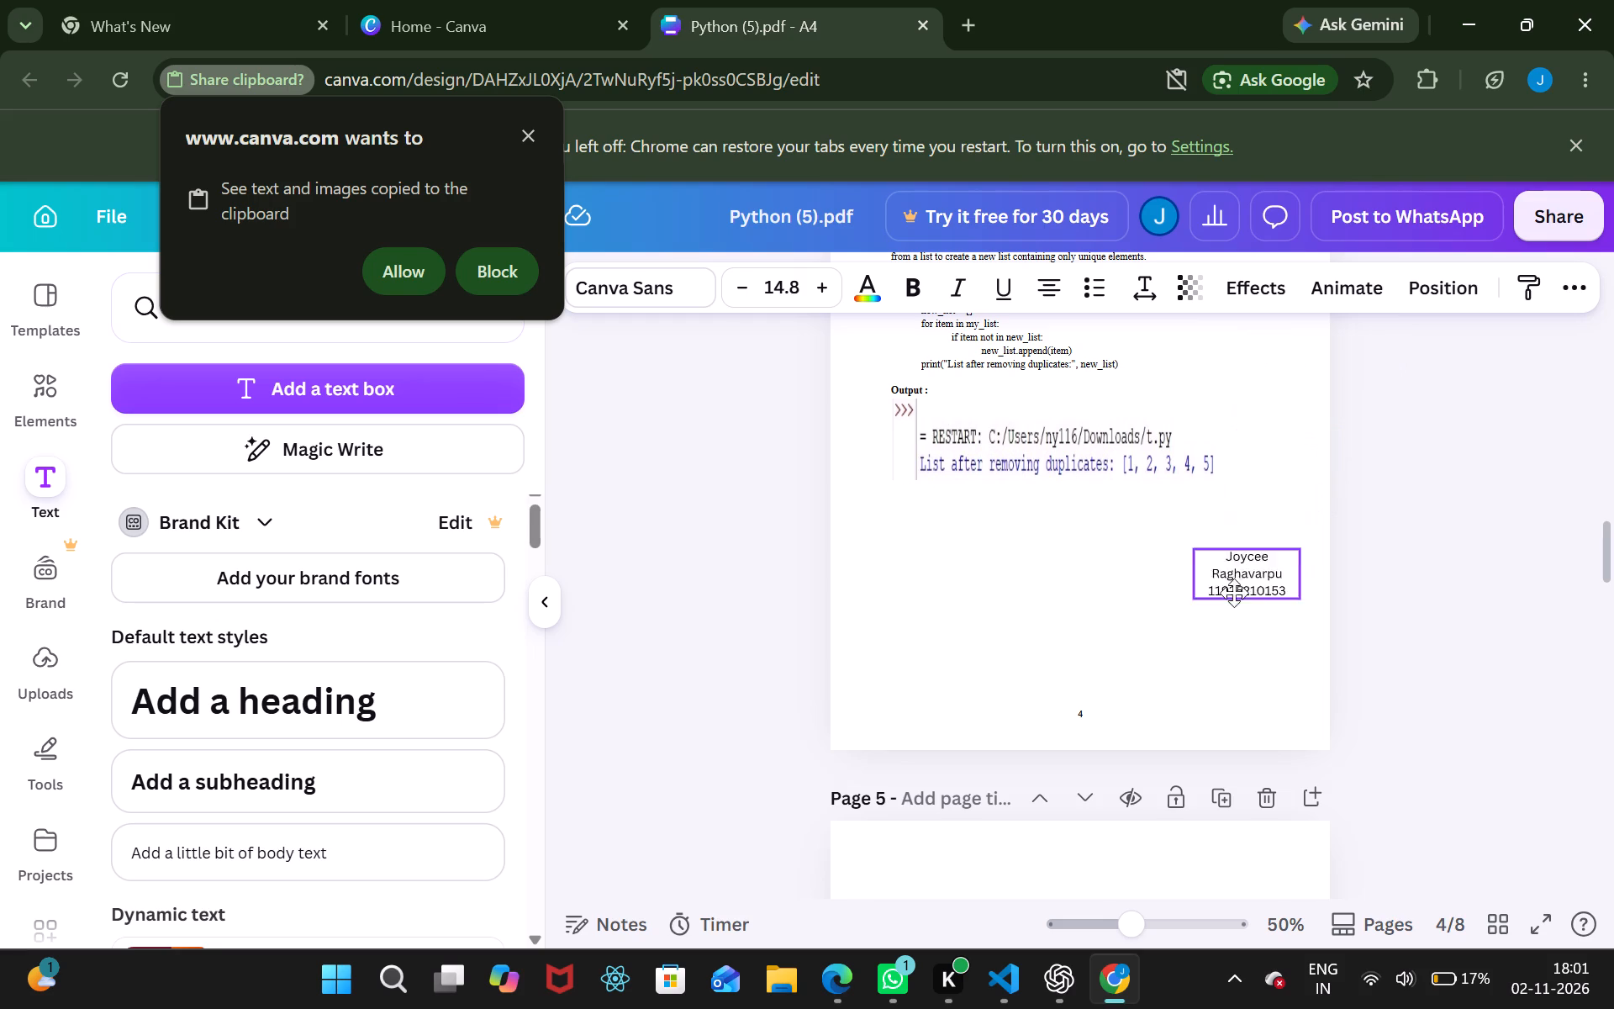
drag(1234, 593, 1238, 863)
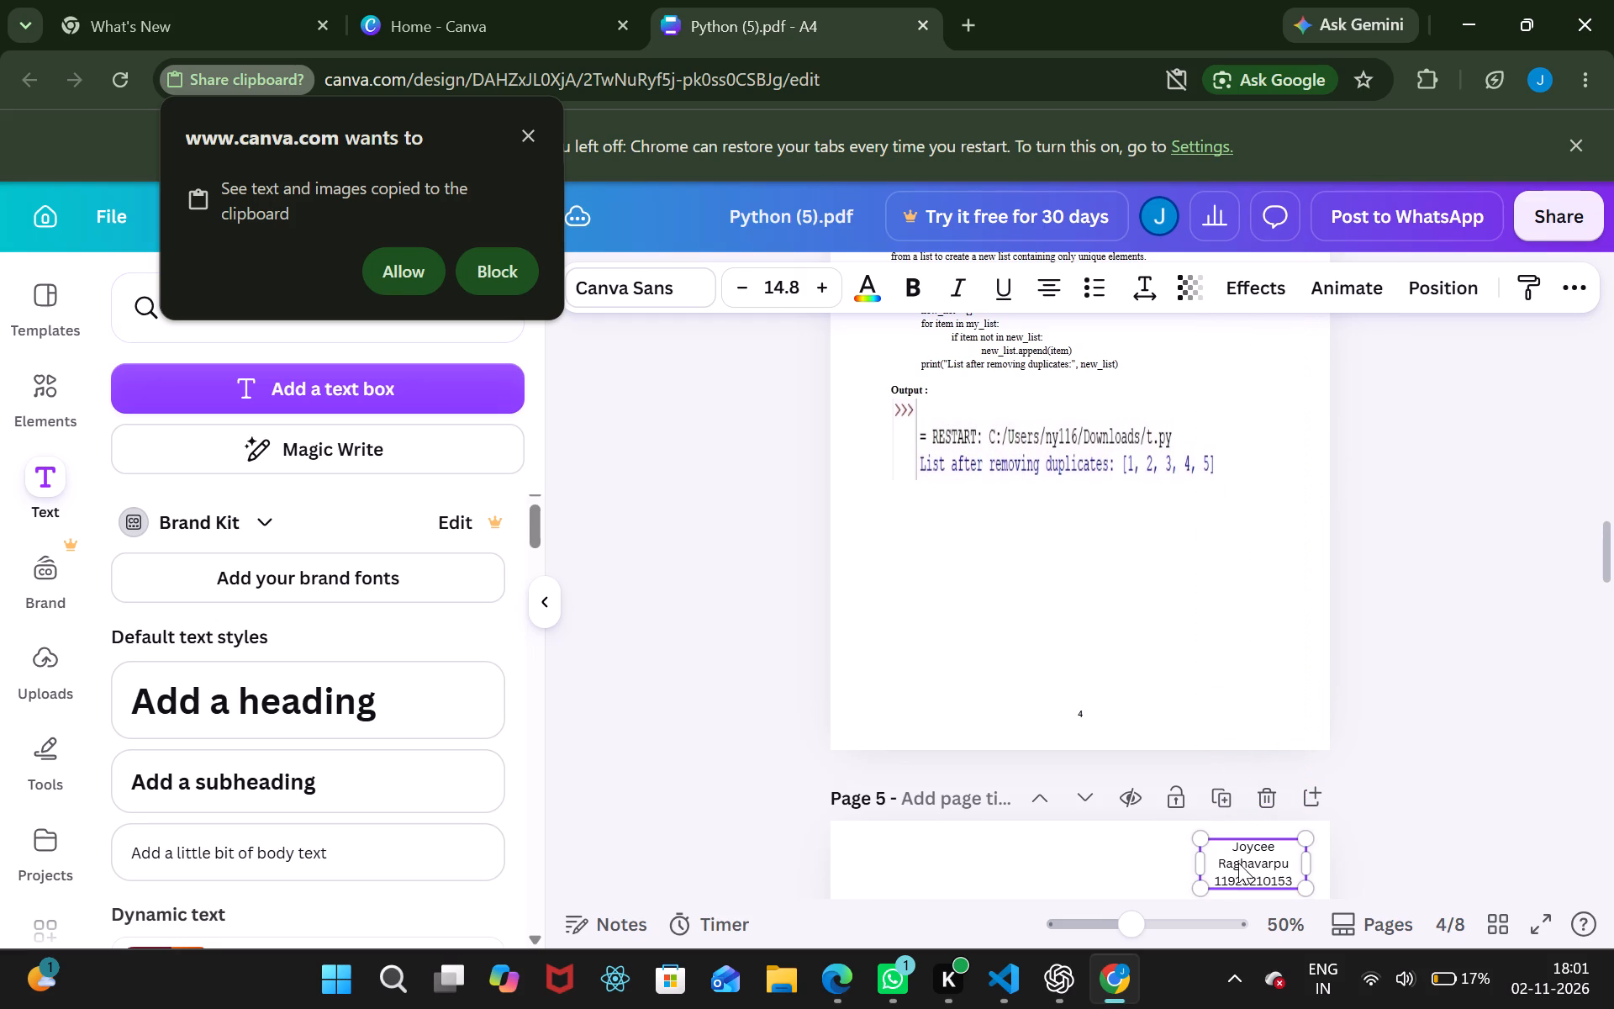
Duplicate page 5's name-and-ID text box and place the copy near the upper-right corner of page 6, above the Program 4 heading.
scroll(987, 850, down, 3)
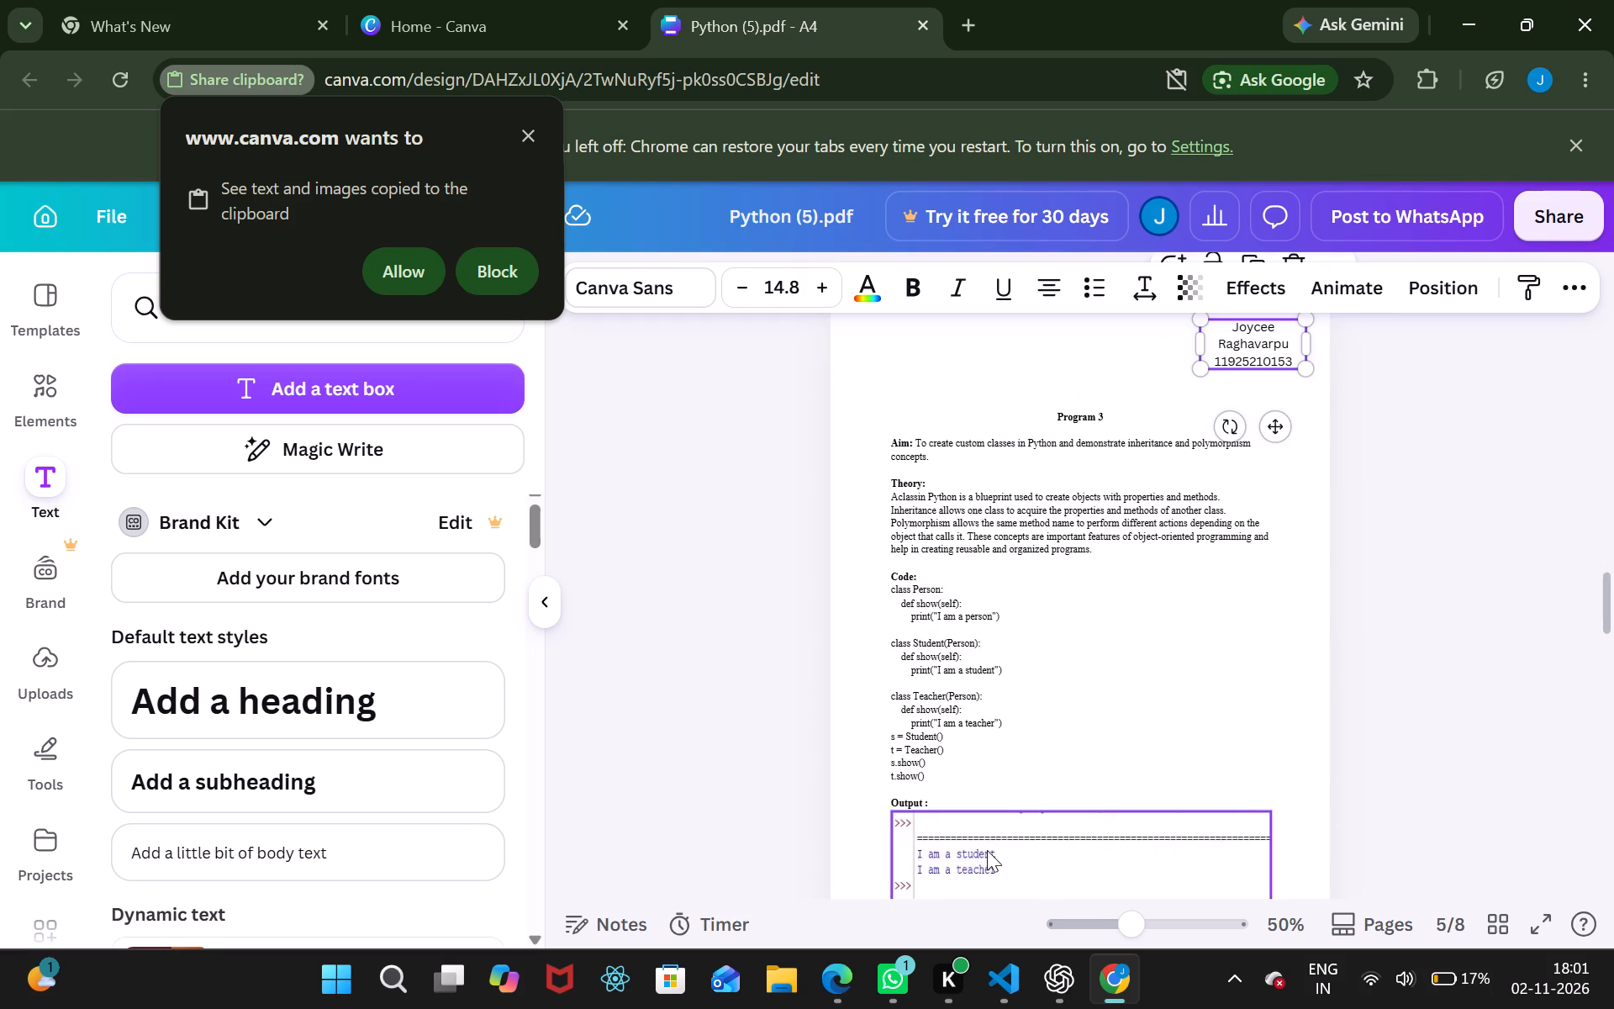
scroll(1174, 657, up, 1)
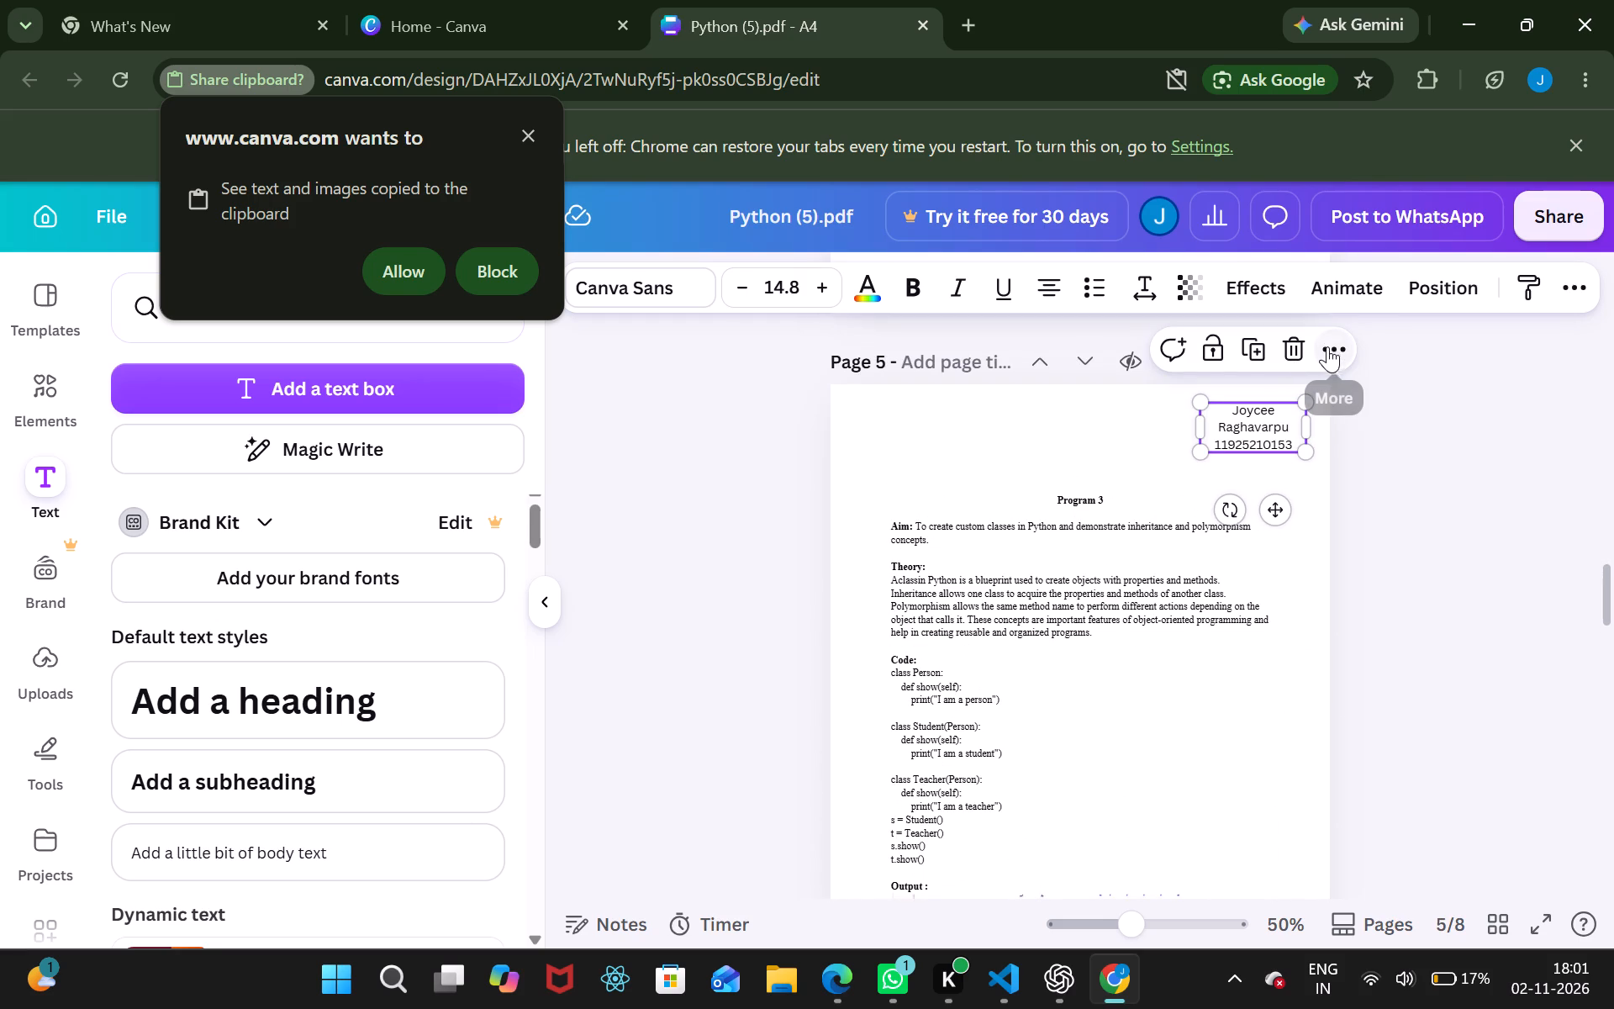
click(1327, 348)
click(1368, 536)
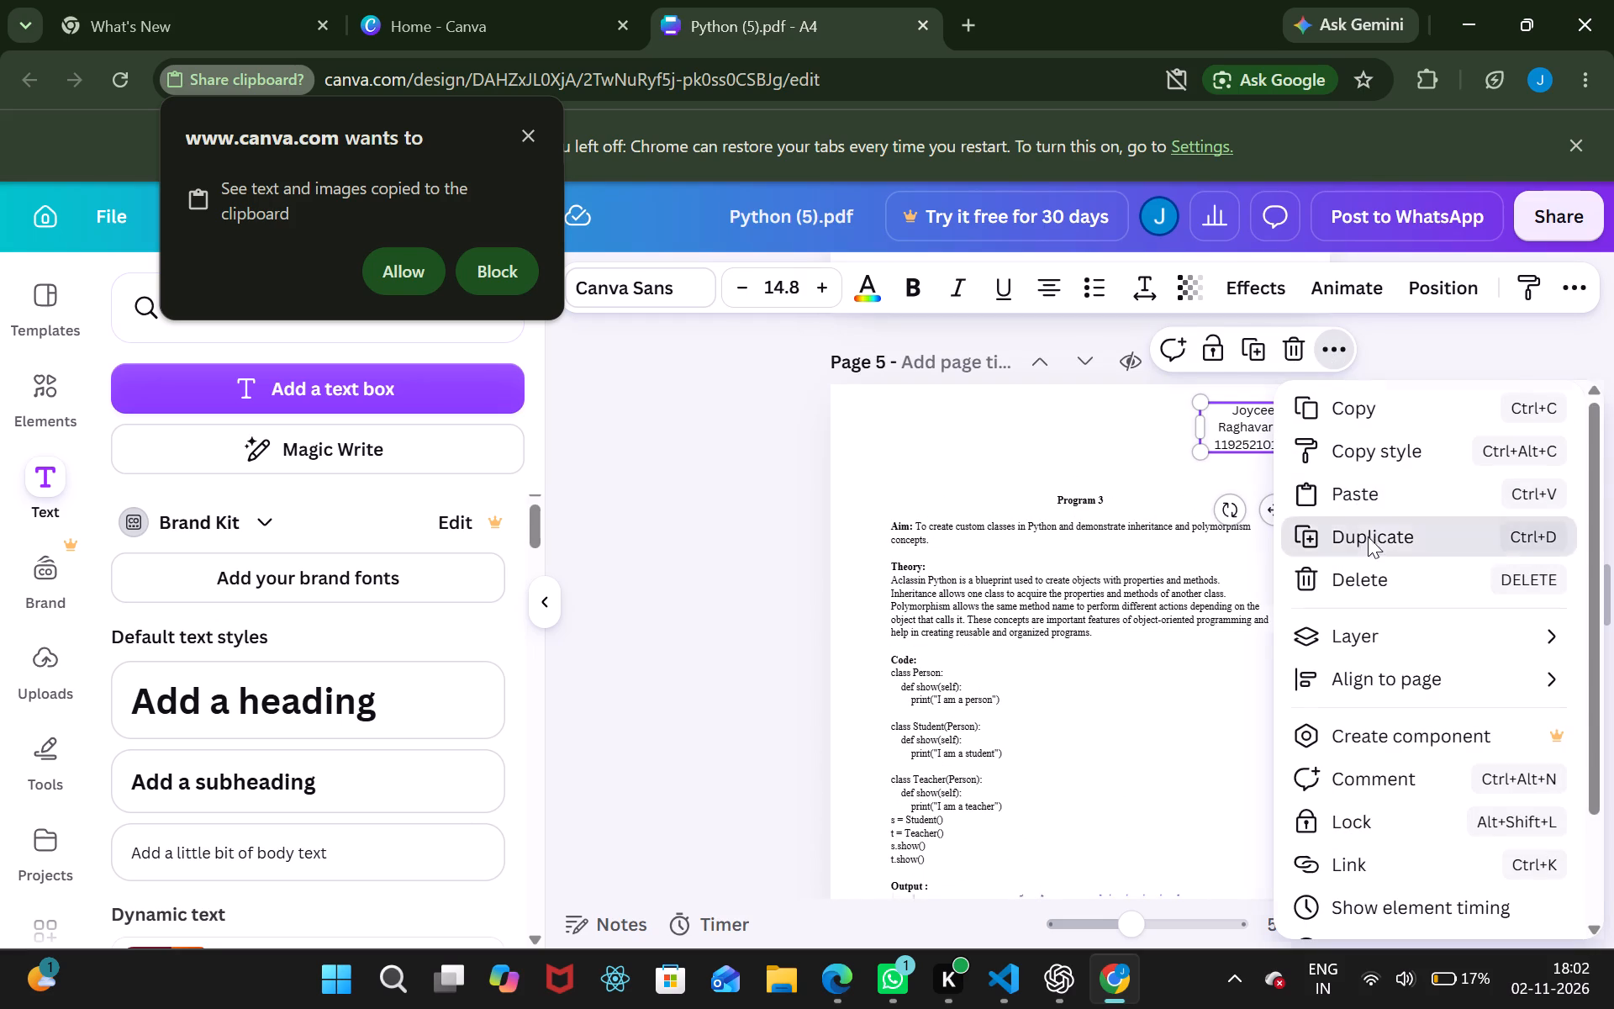
drag(1274, 440, 1275, 780)
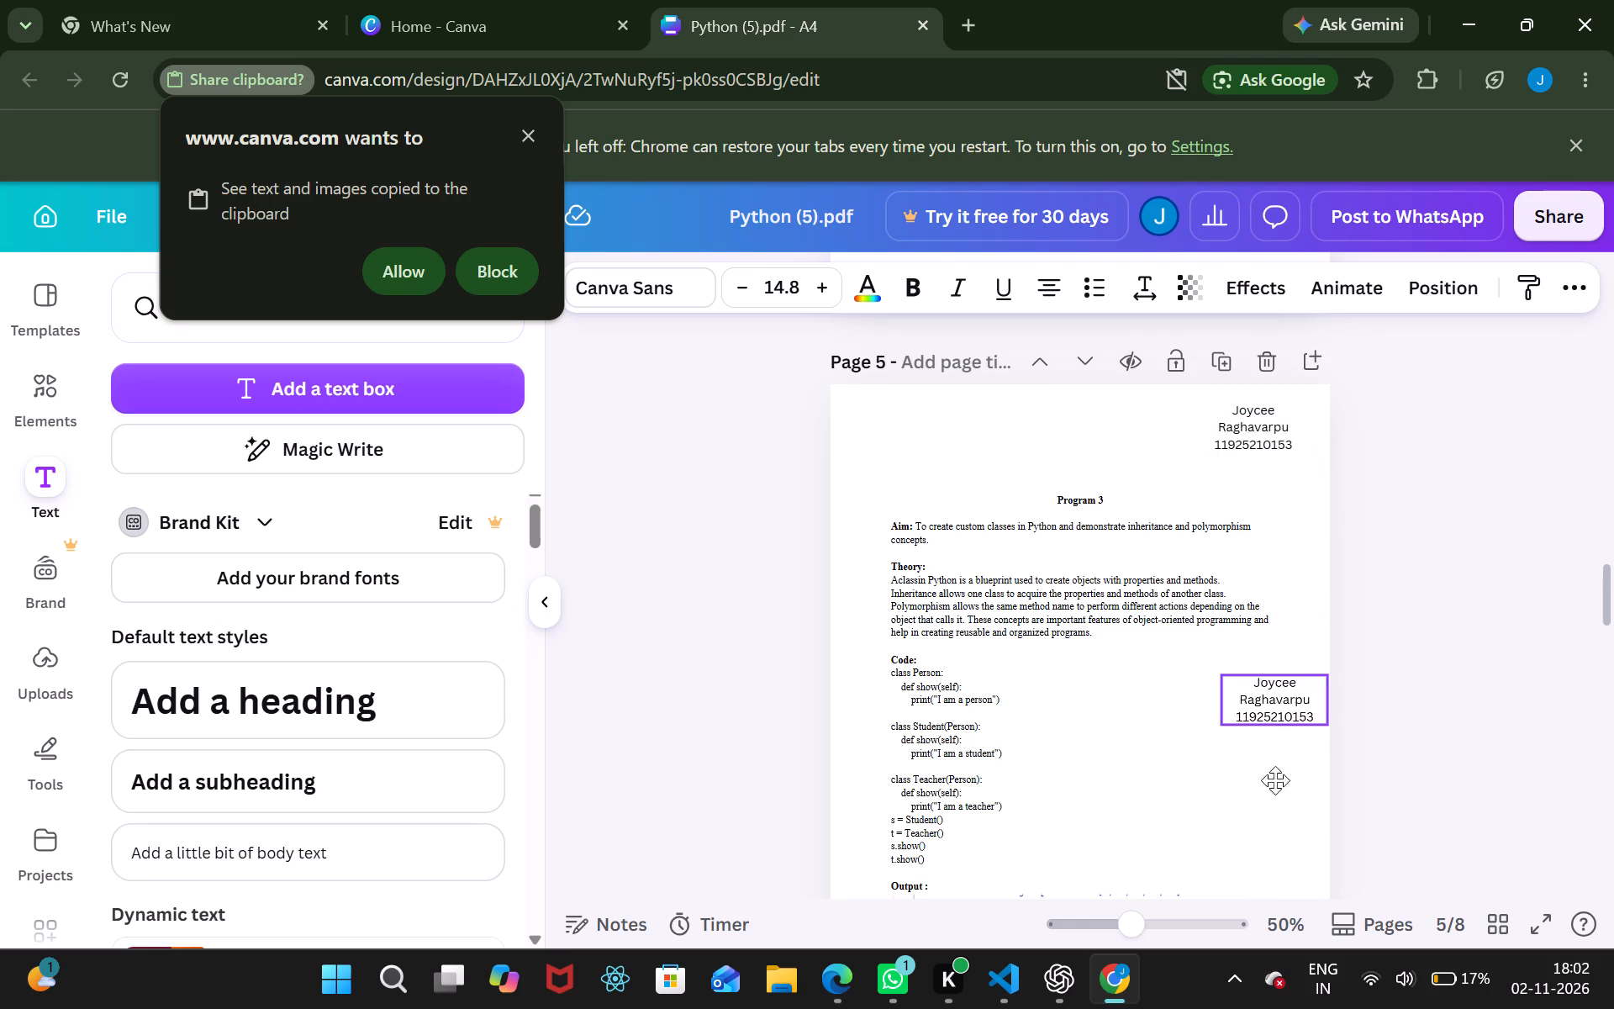
drag(1275, 780, 1261, 982)
scroll(1195, 758, down, 1)
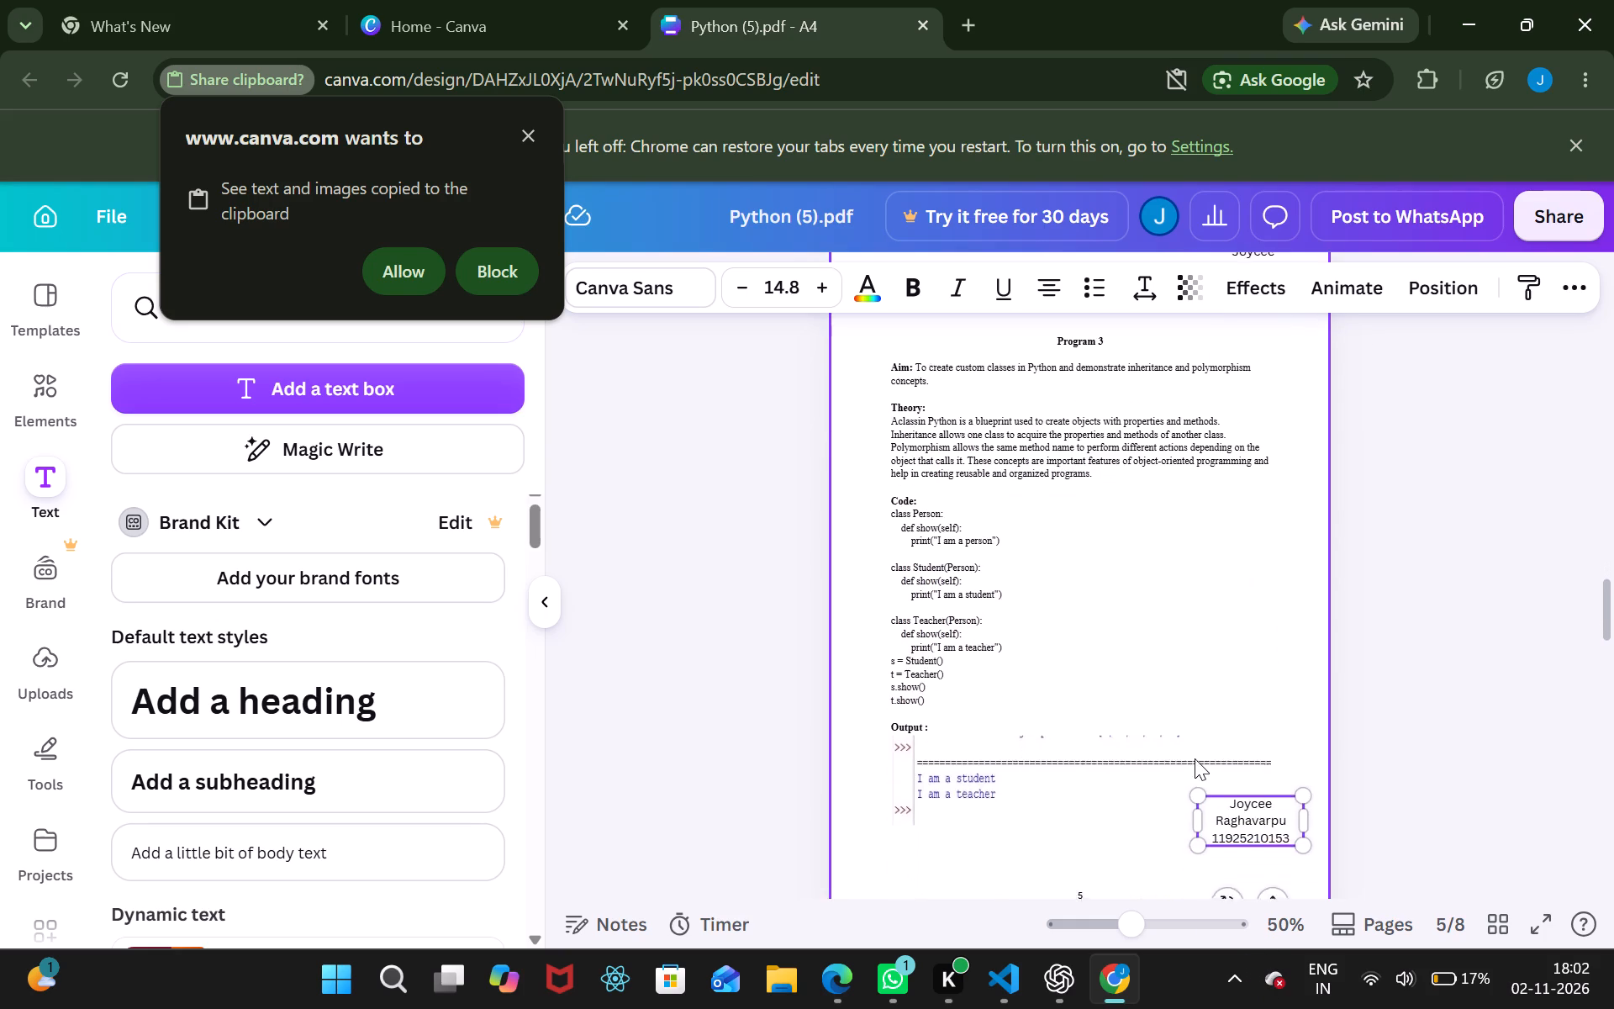
scroll(1195, 758, down, 2)
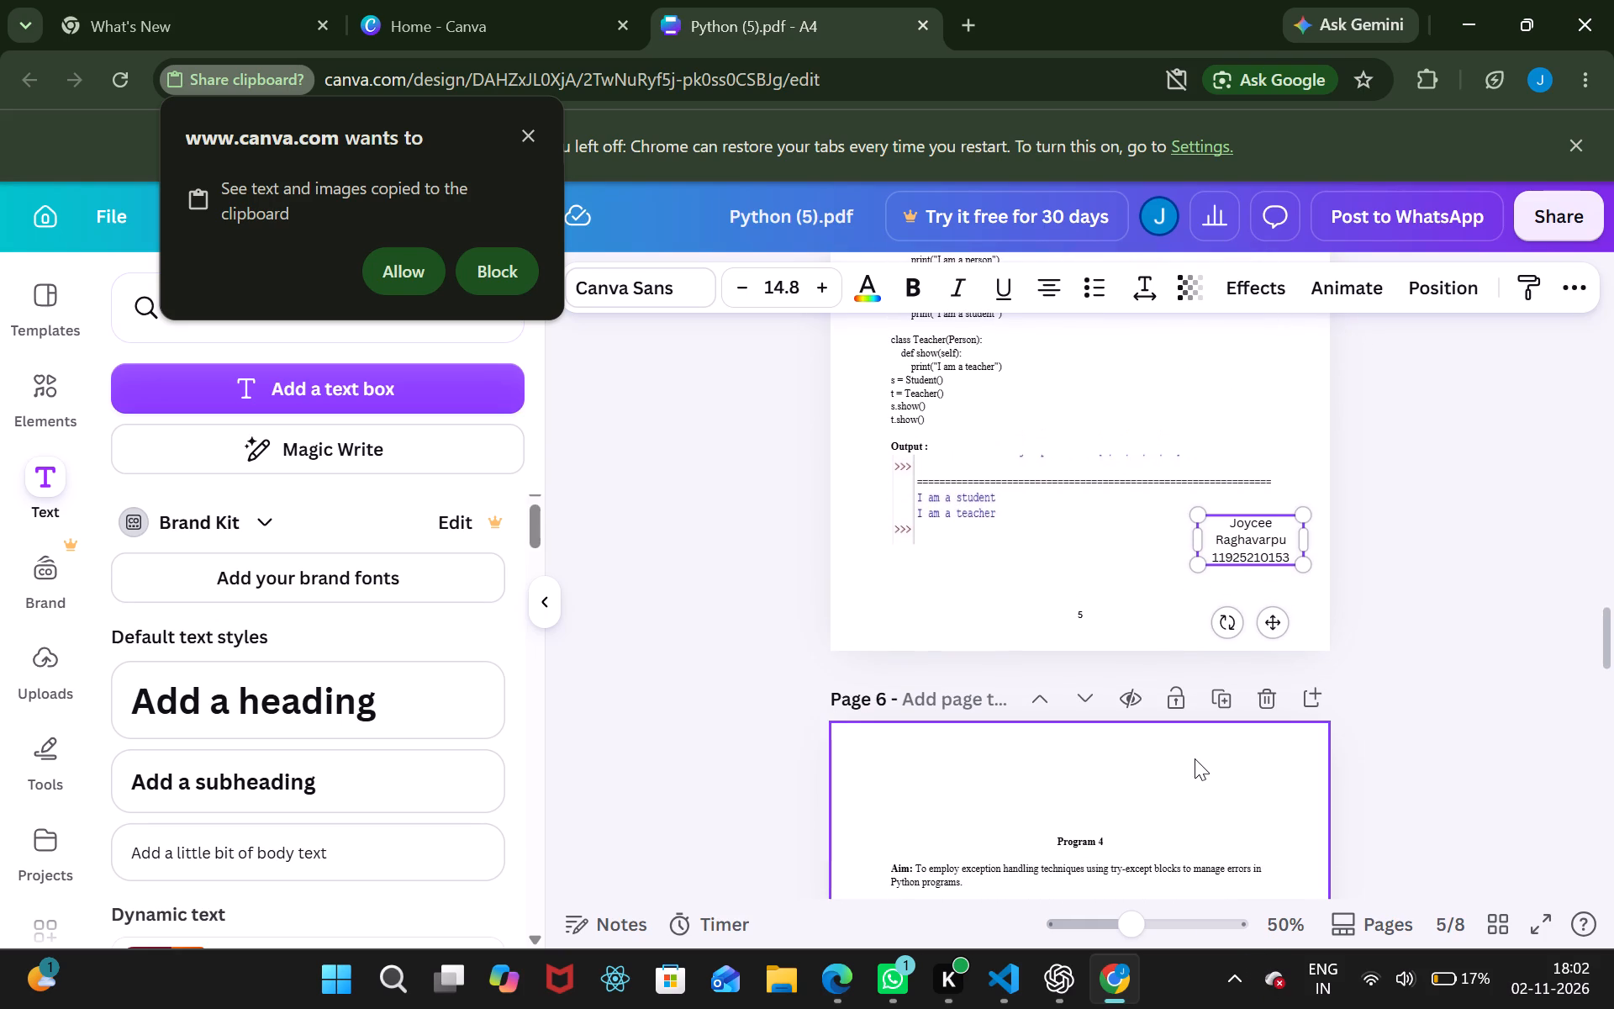
drag(1255, 520, 1255, 543)
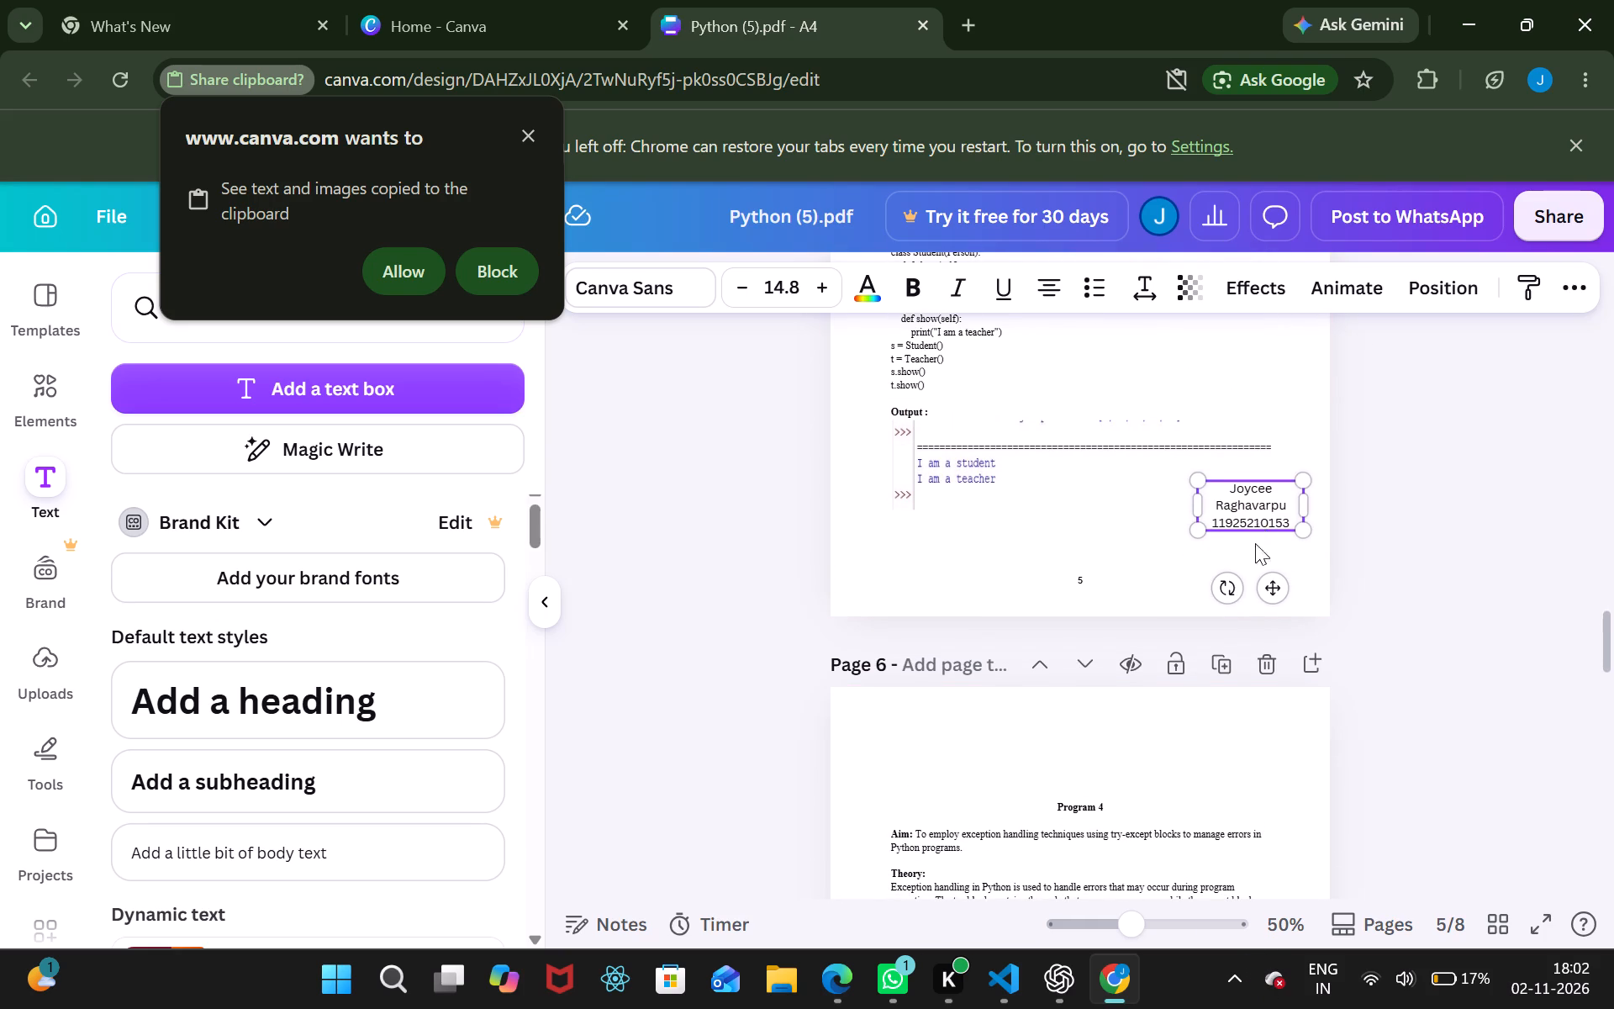
drag(1255, 543, 1257, 745)
Duplicate page 6's name-and-ID text box and place the copy near the upper-right corner of page 7, above the Program 5 text.
scroll(1052, 751, down, 2)
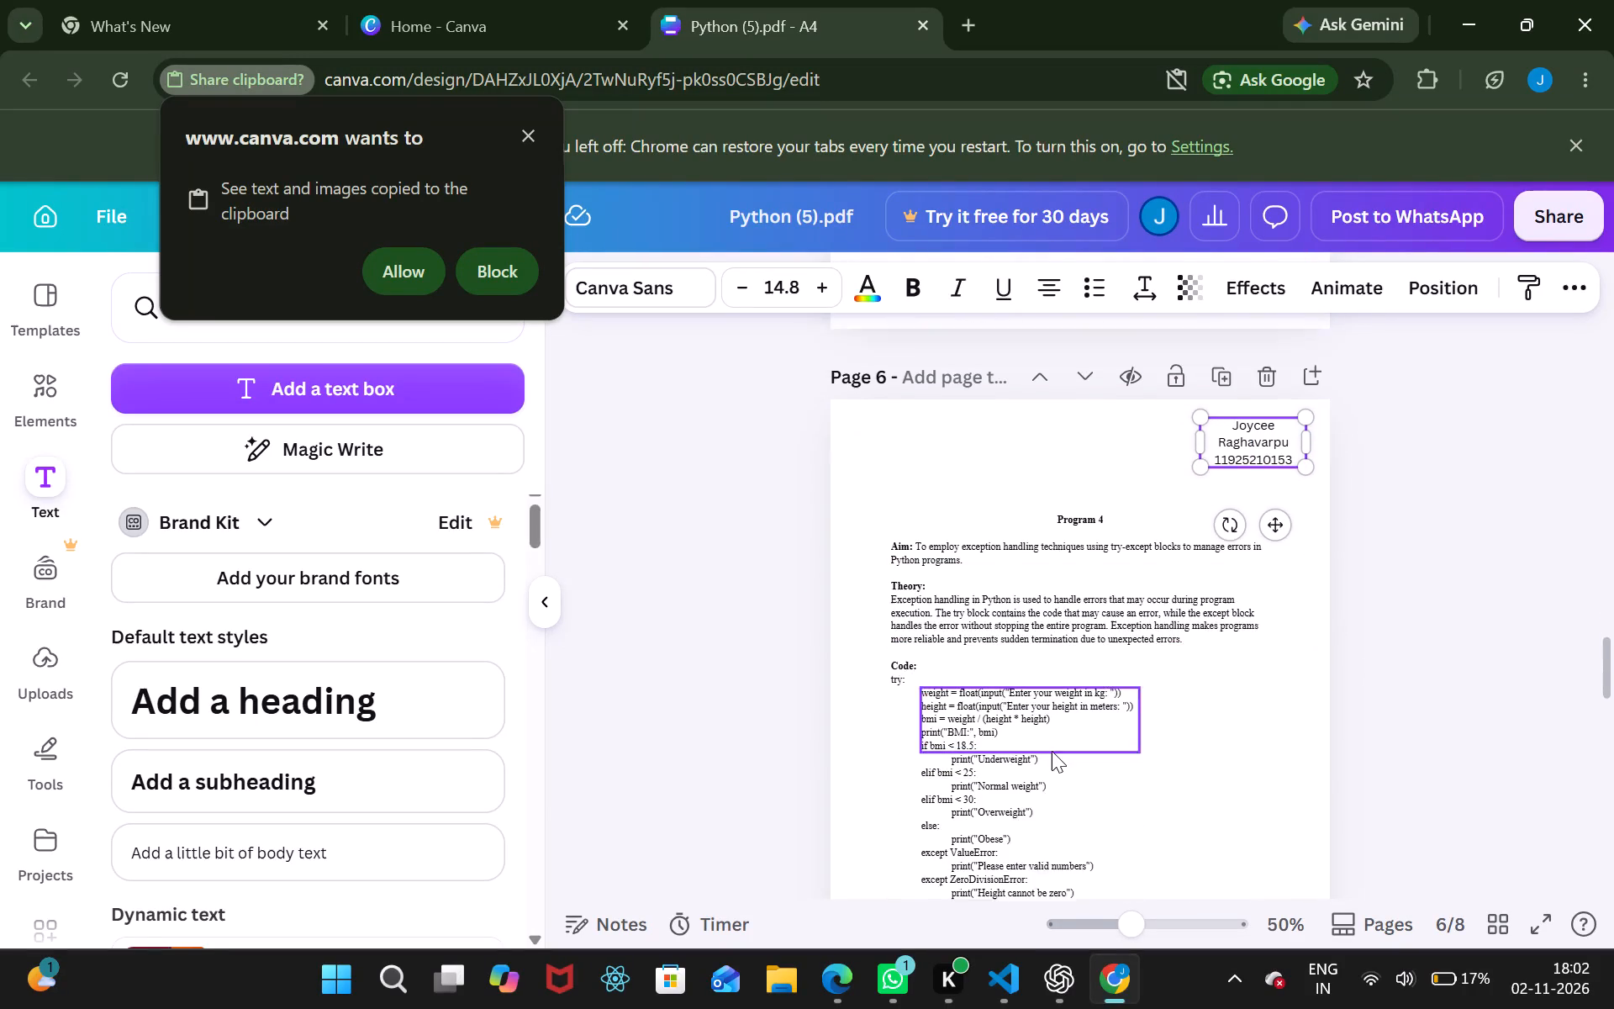
scroll(1052, 751, down, 2)
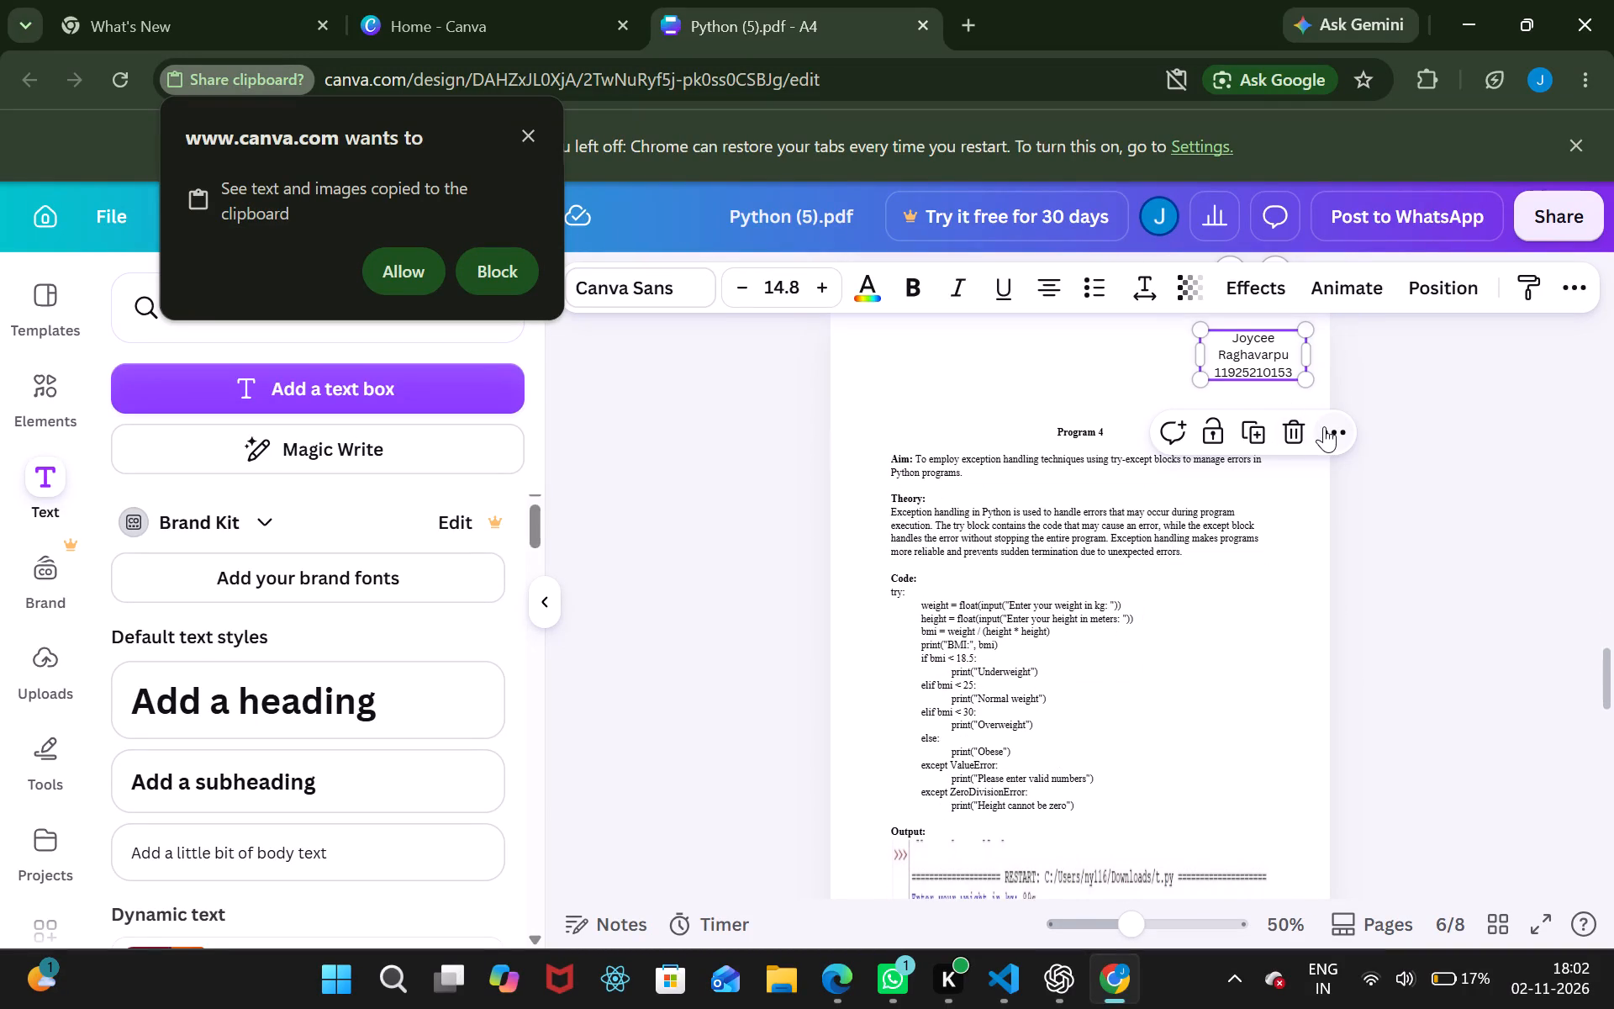
click(1324, 426)
click(1386, 612)
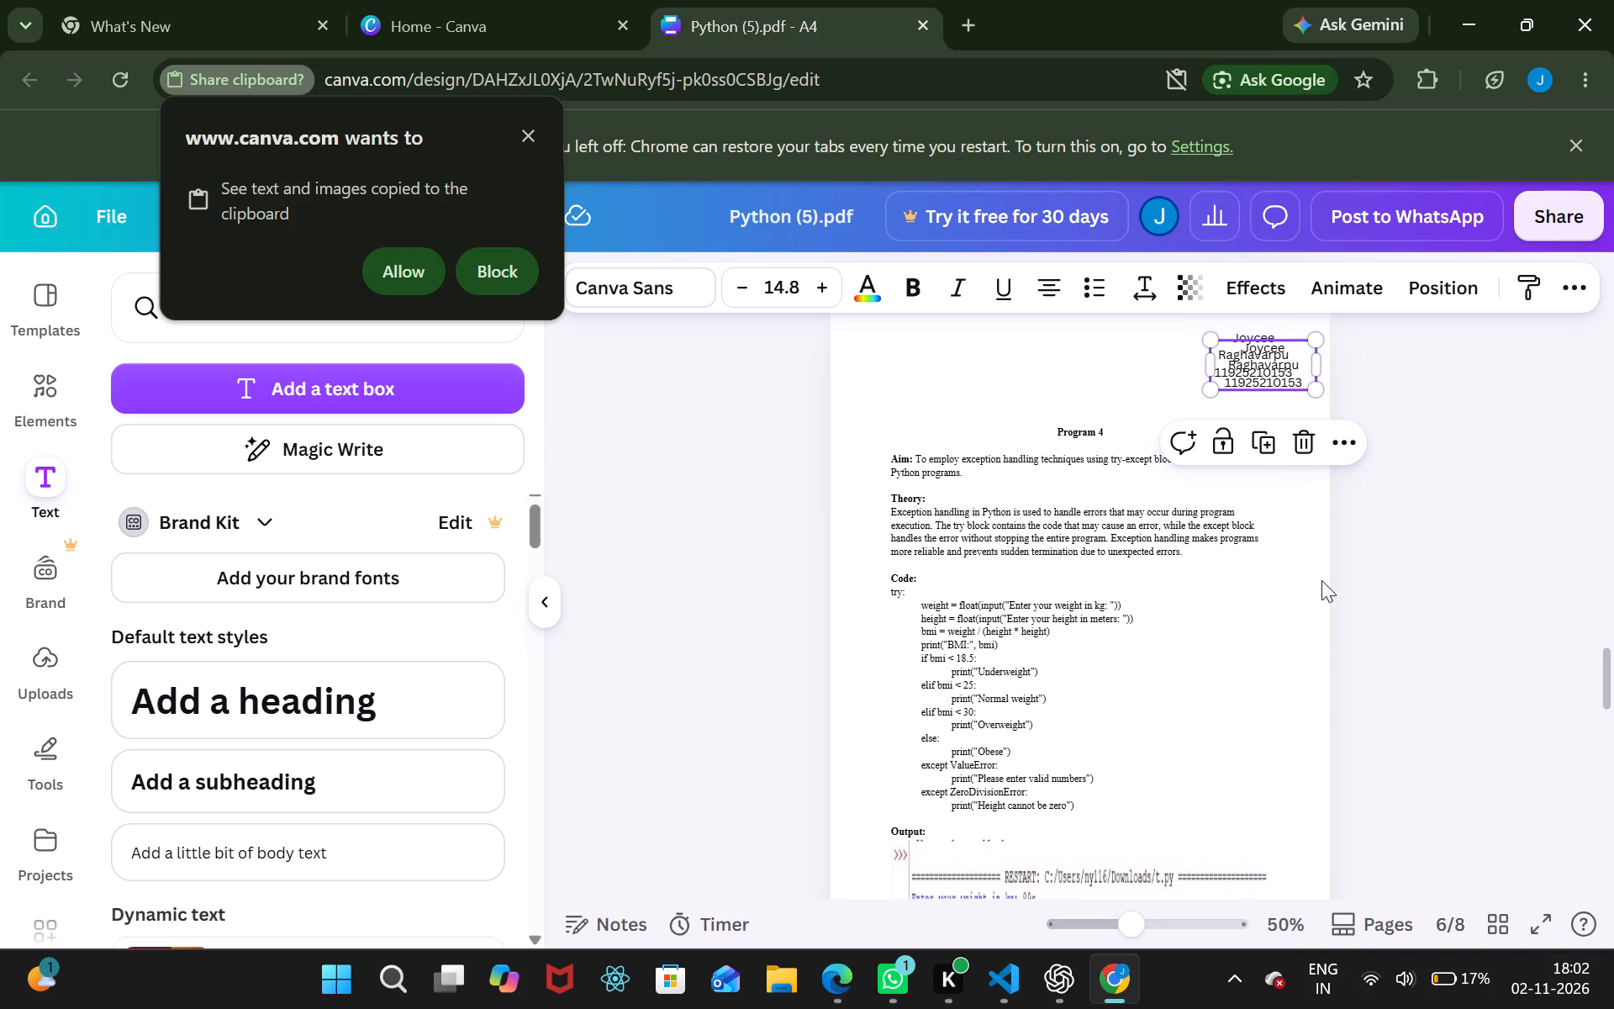
drag(1258, 369, 1266, 622)
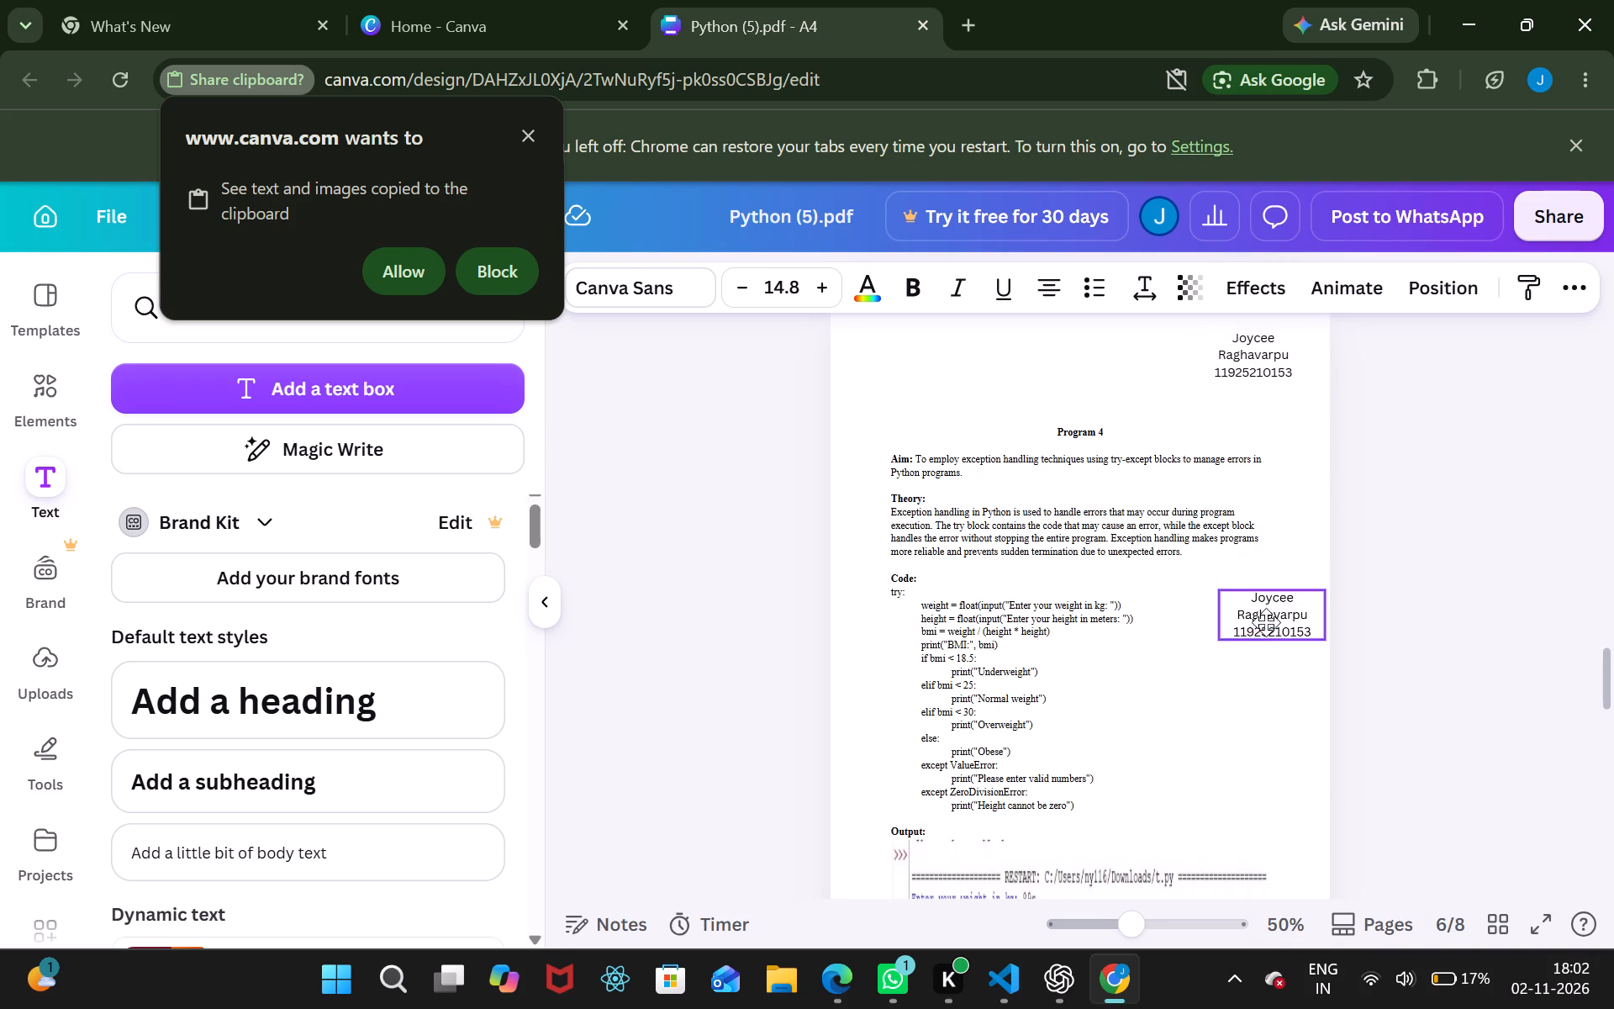
drag(1266, 622, 1258, 825)
scroll(1258, 825, down, 3)
scroll(1258, 825, up, 3)
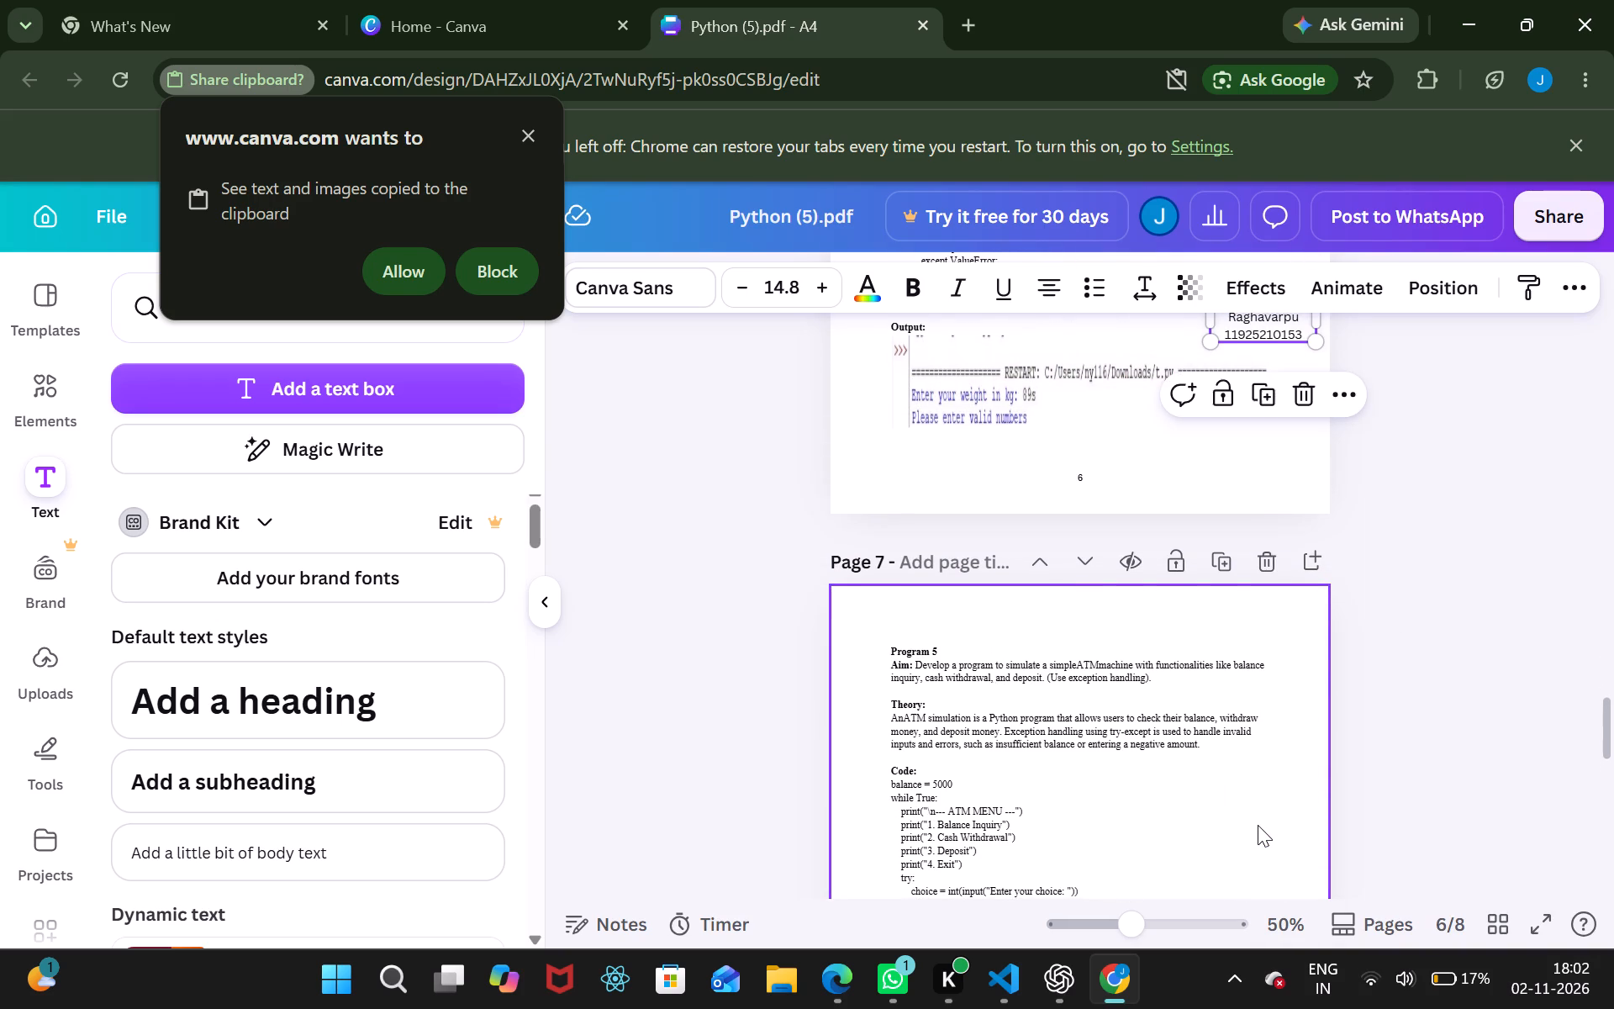
drag(1269, 326, 1269, 623)
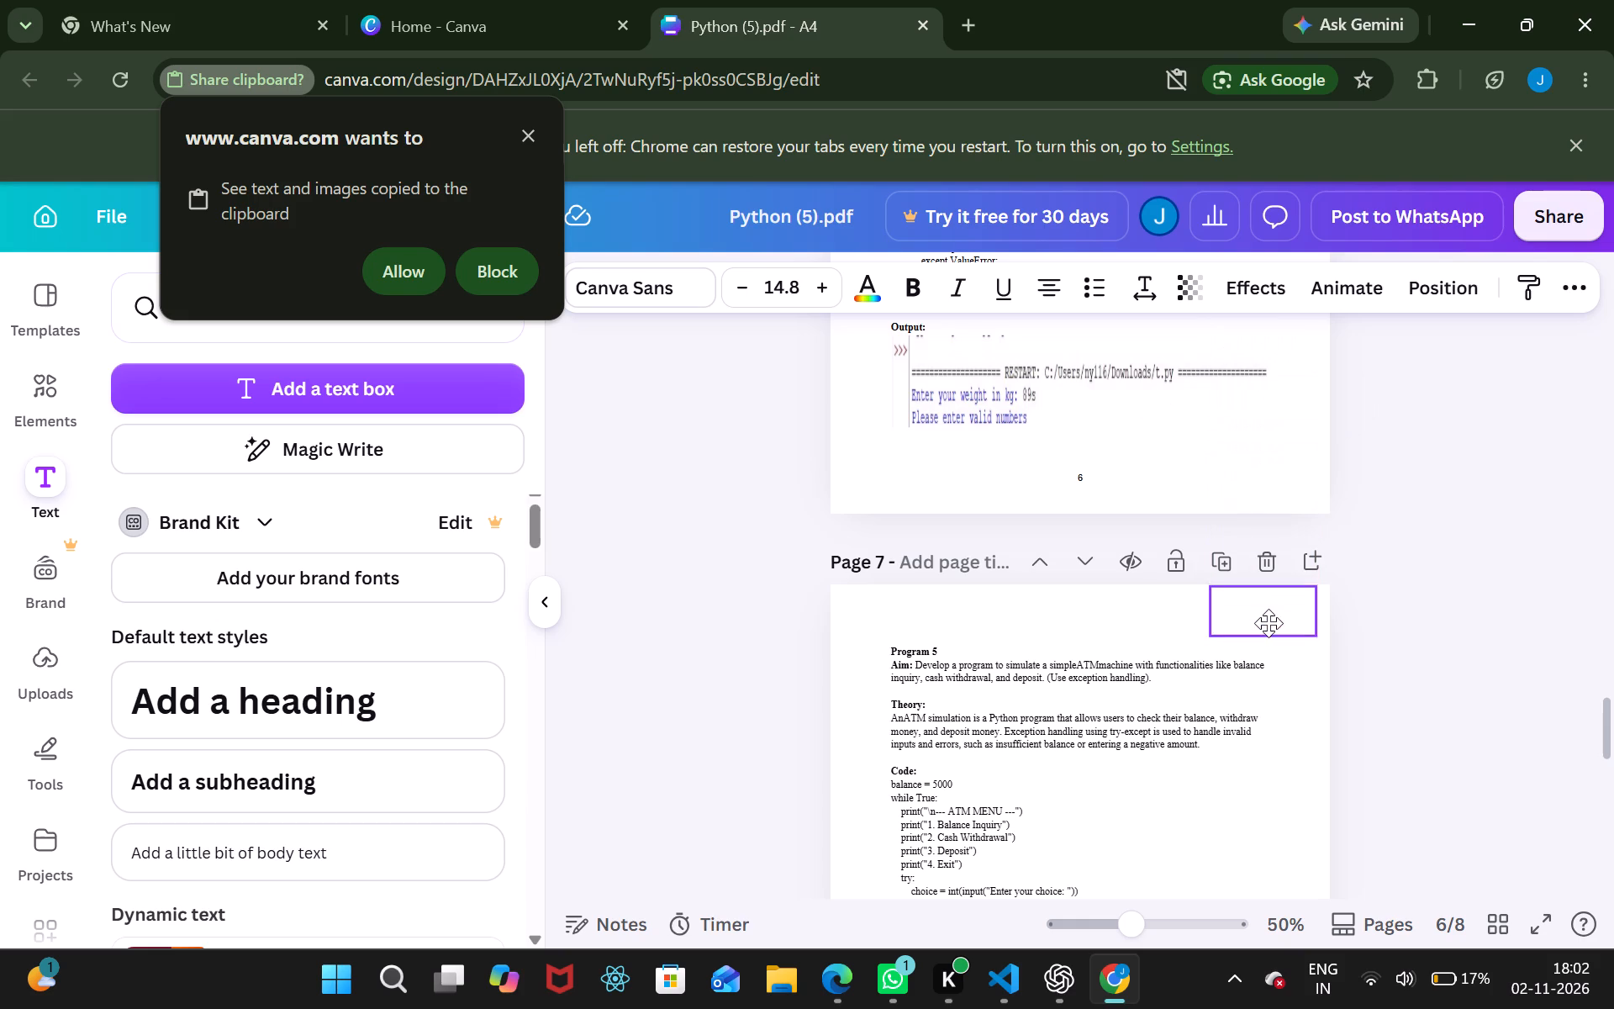
drag(1269, 623, 1250, 631)
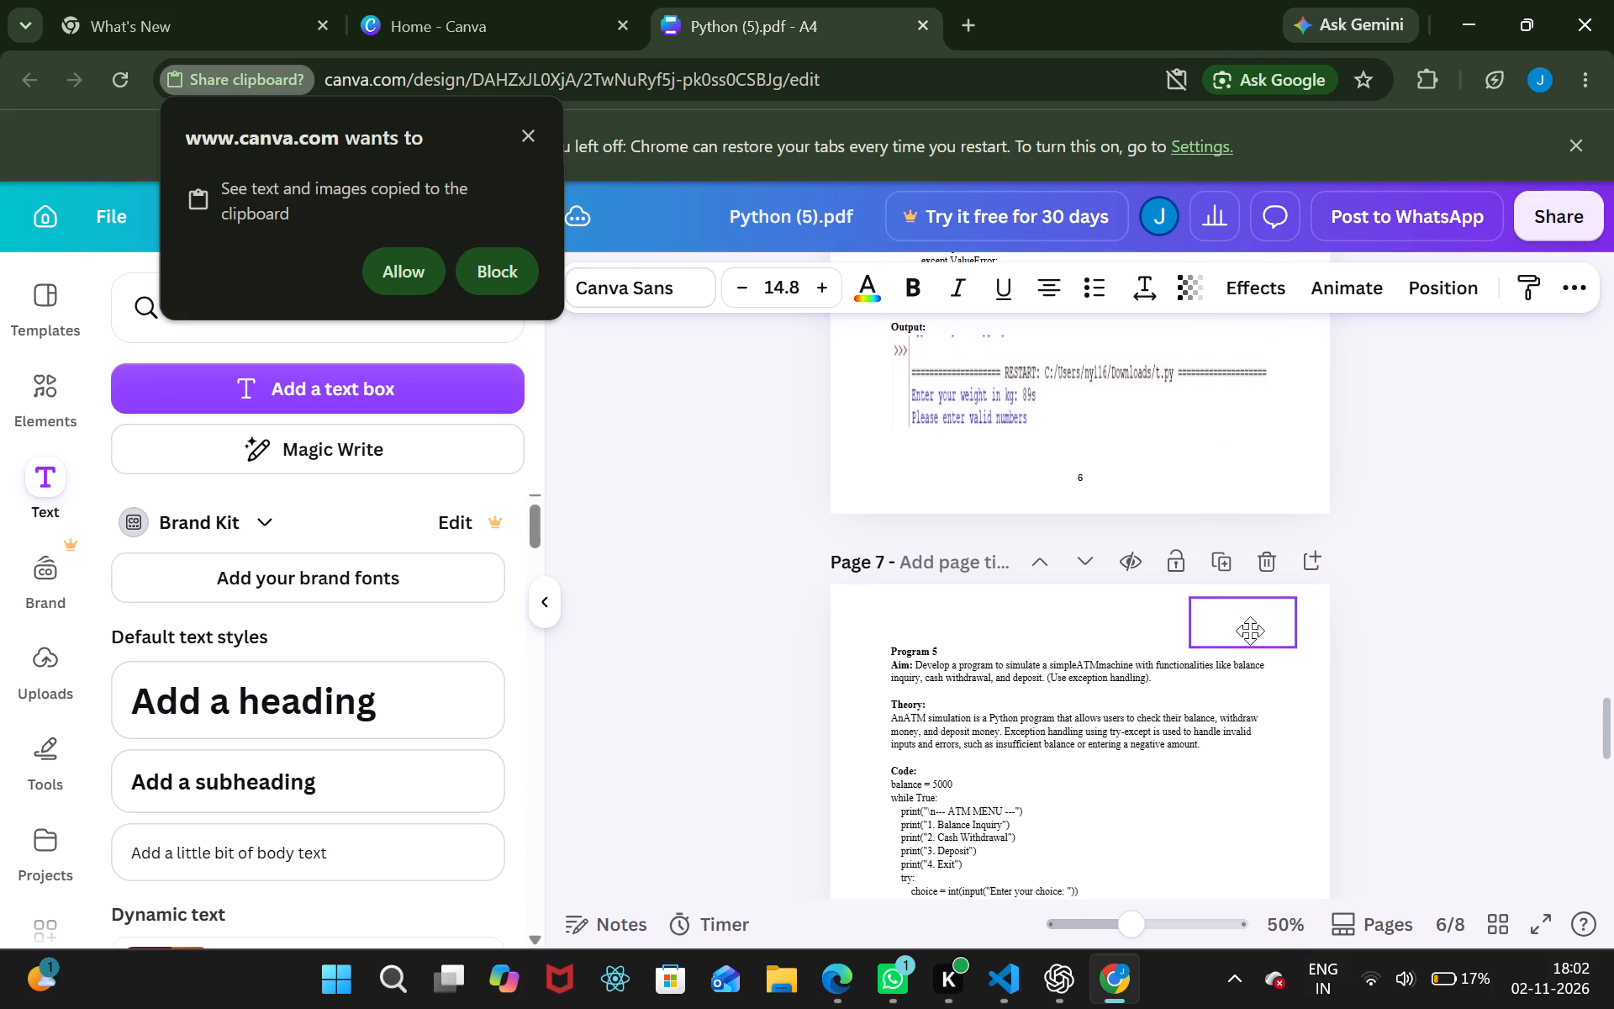
drag(1250, 631, 1258, 631)
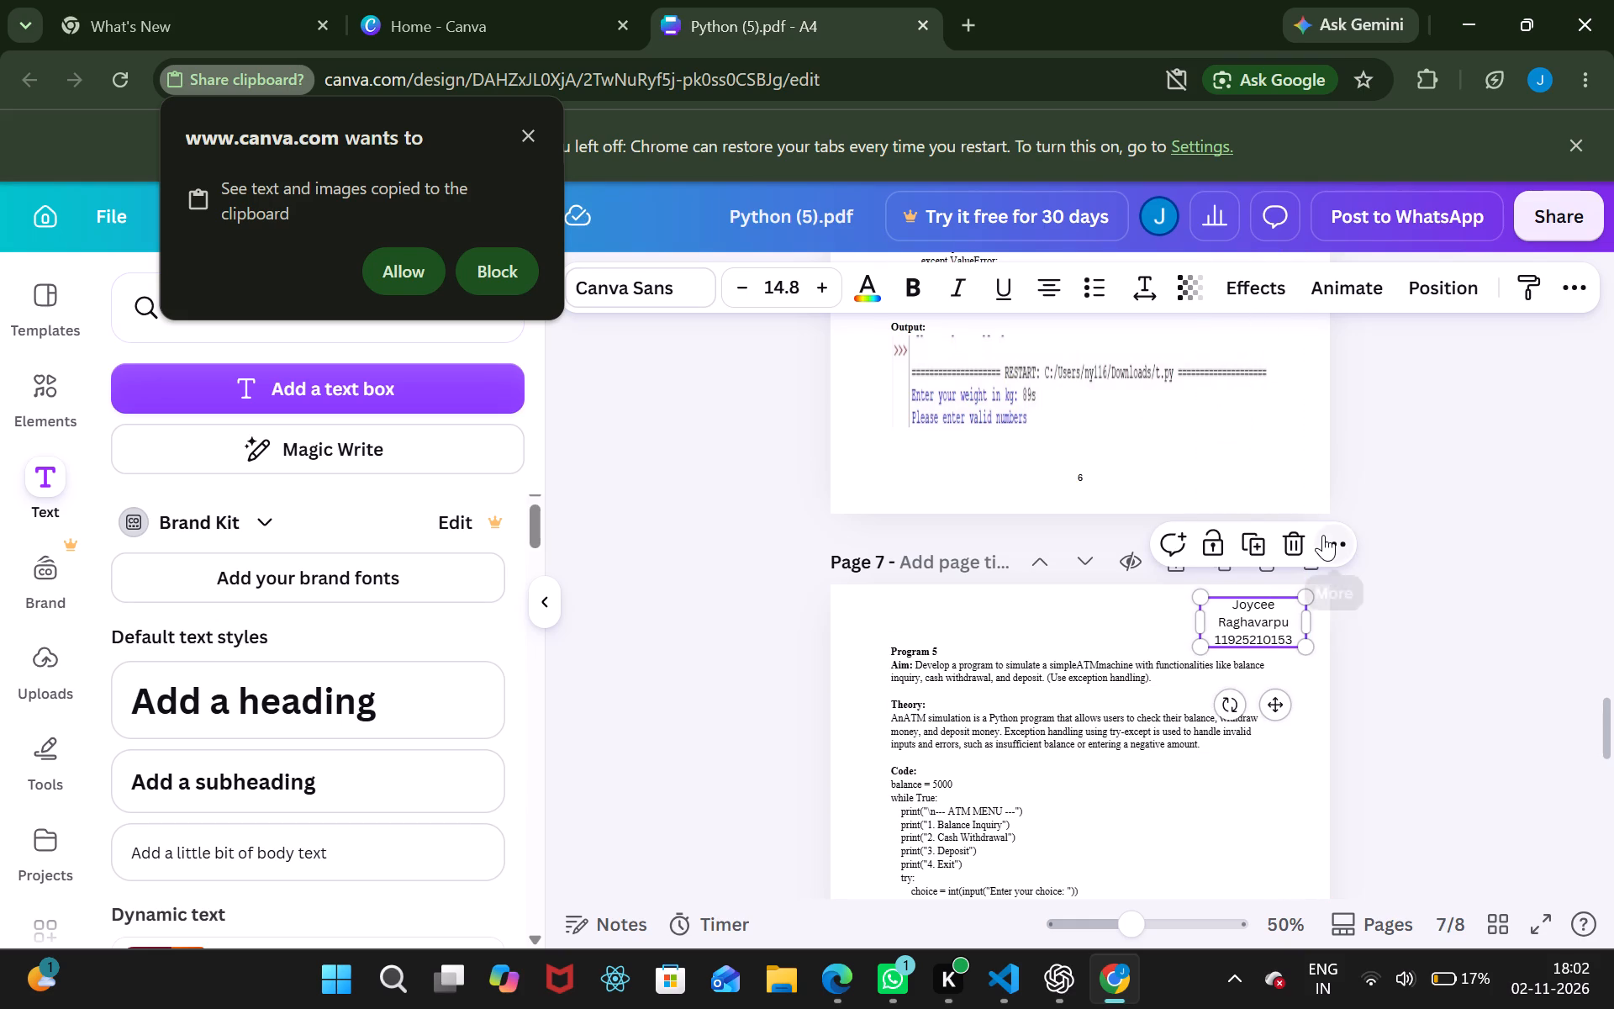
Duplicate page 7's name-and-ID text box and place the copy near the upper-right corner of page 8, above the code lines.
click(1323, 535)
click(1360, 725)
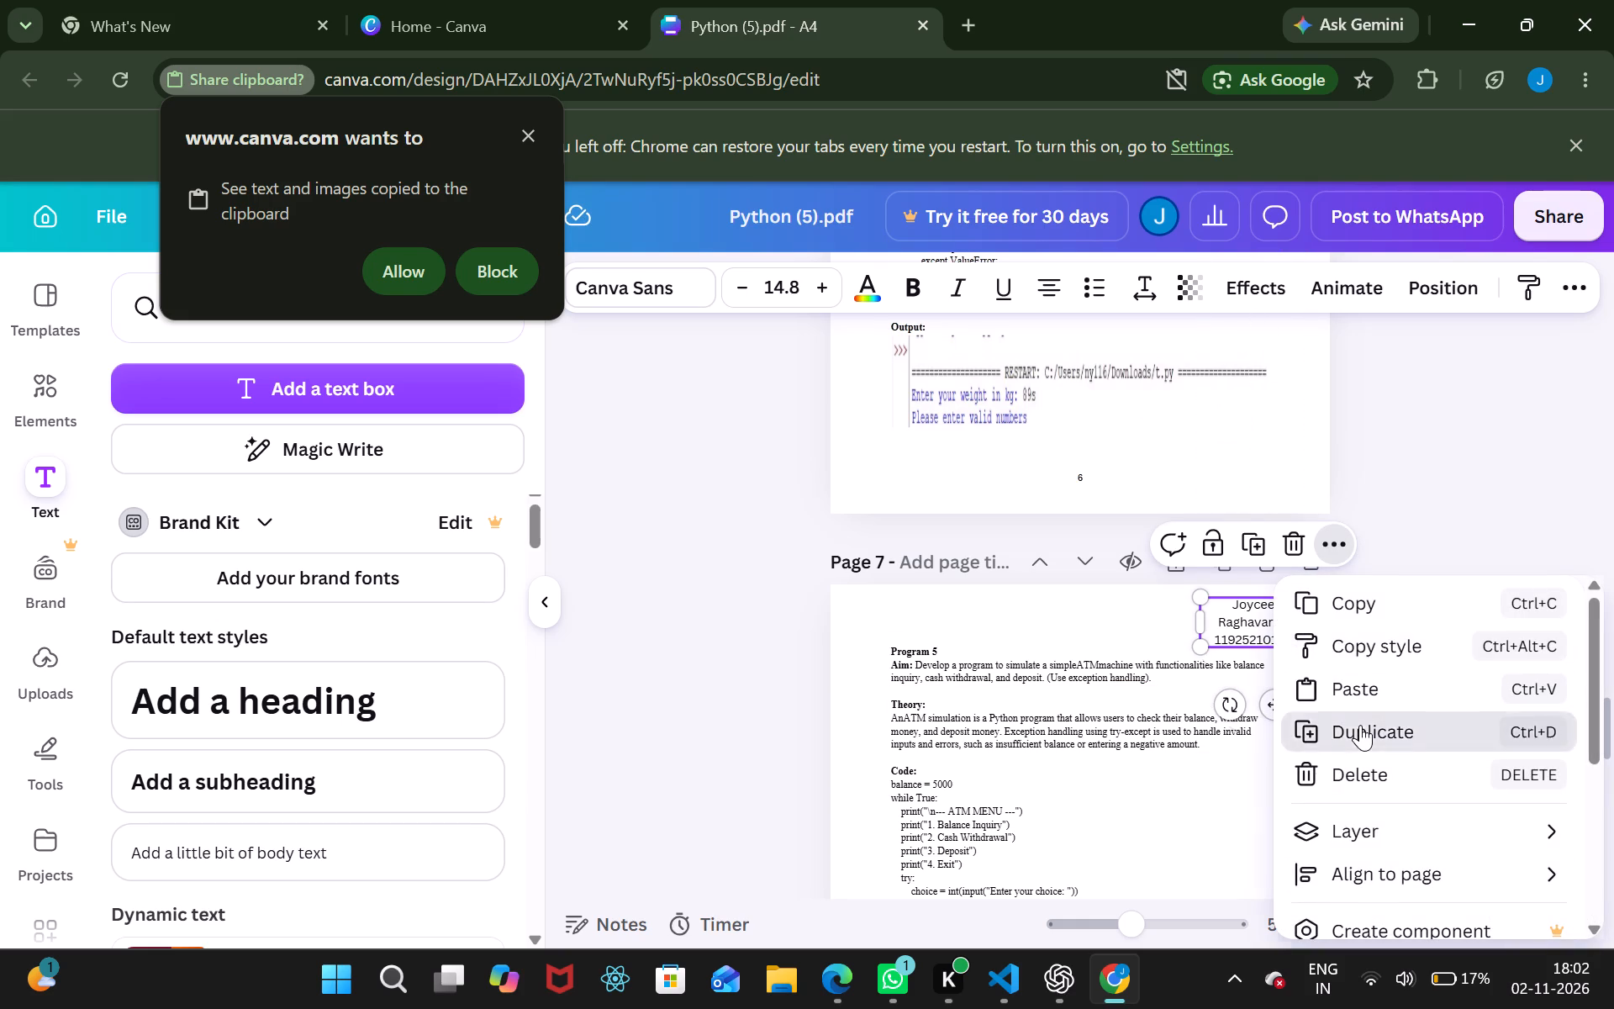
drag(1275, 641, 1283, 795)
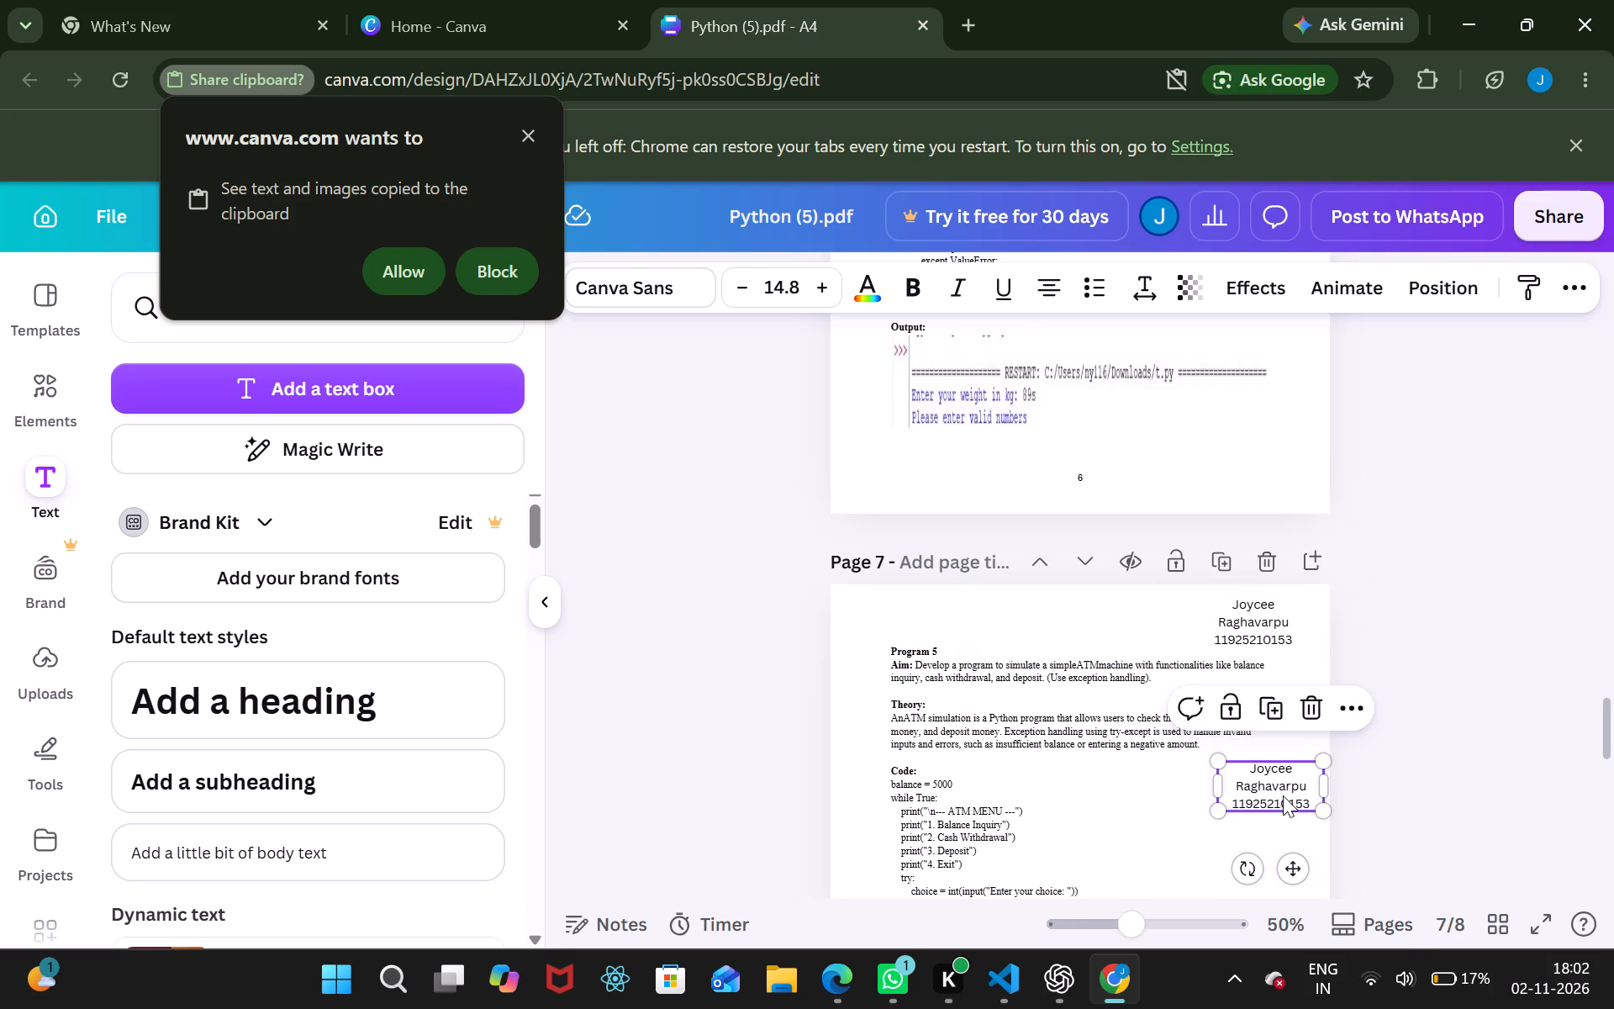
scroll(1105, 793, down, 4)
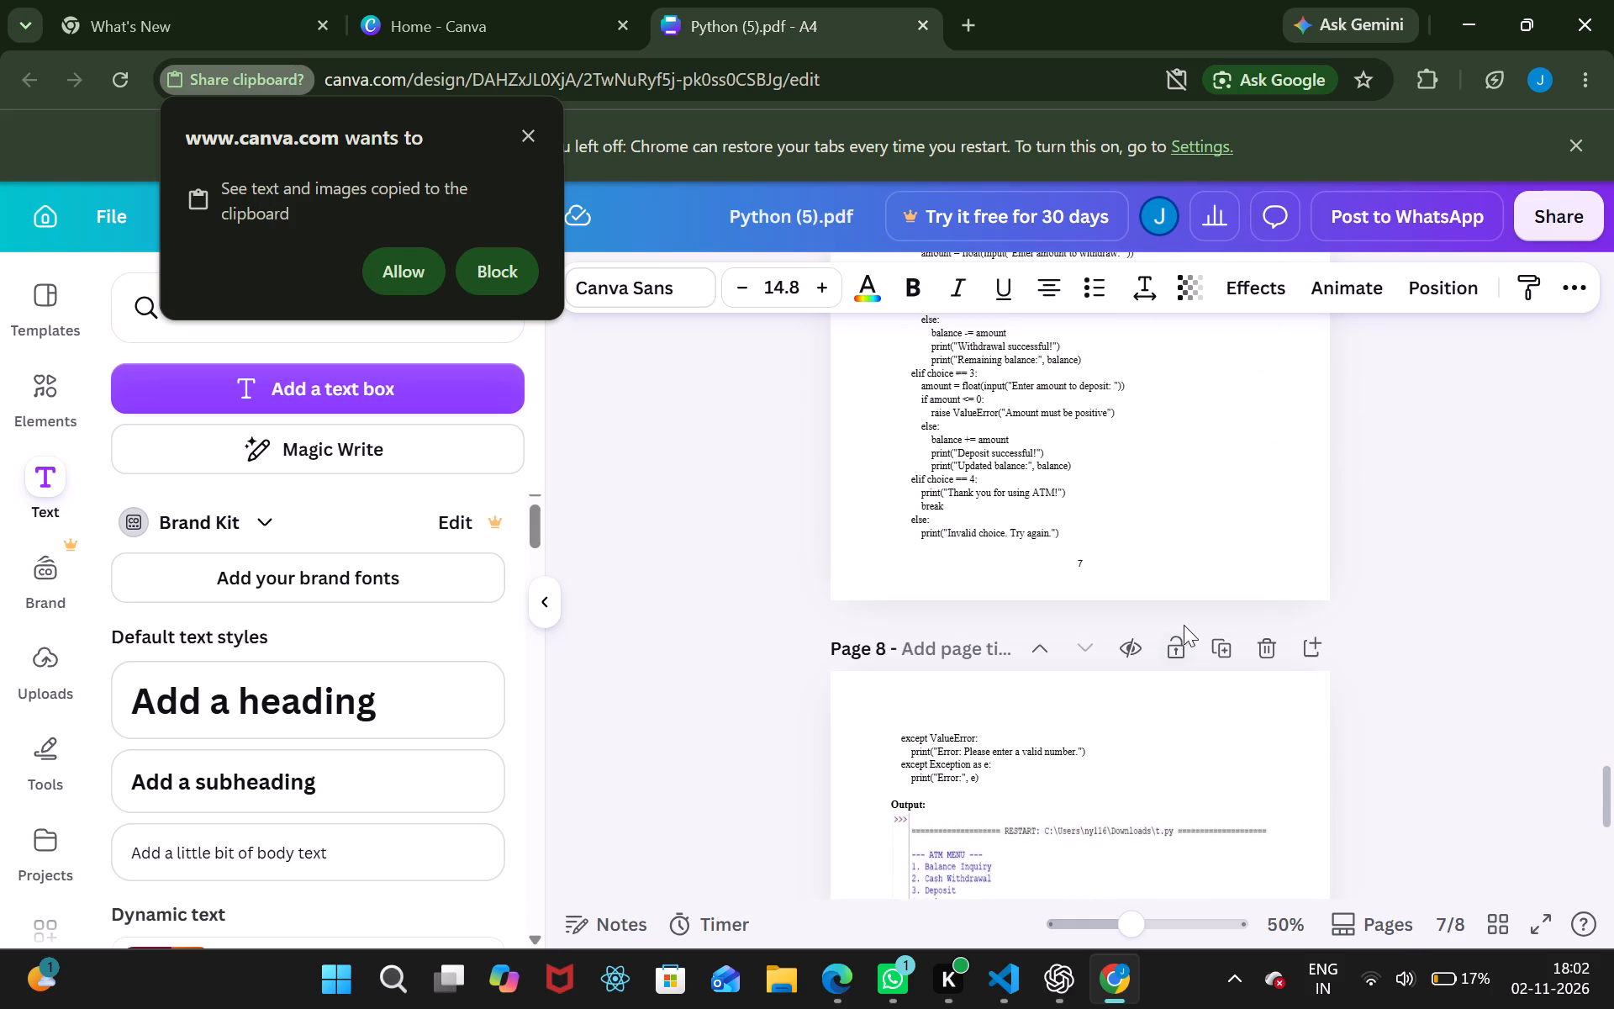
scroll(1232, 524, up, 3)
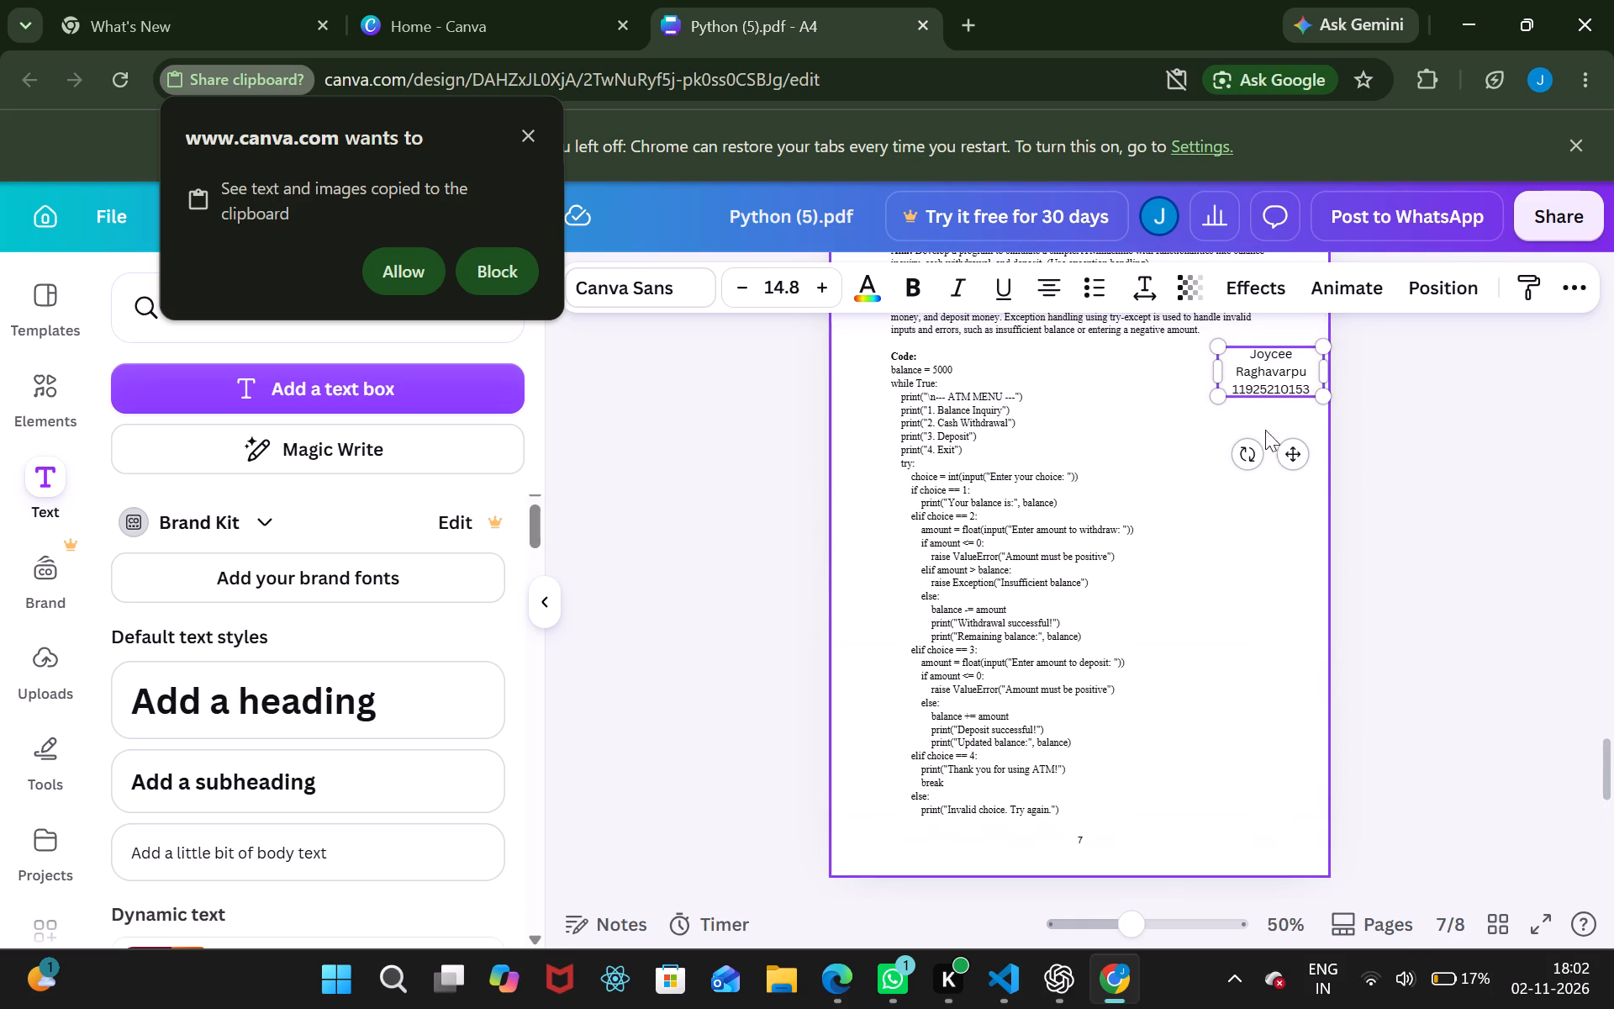
drag(1266, 373, 1243, 940)
scroll(1127, 679, down, 2)
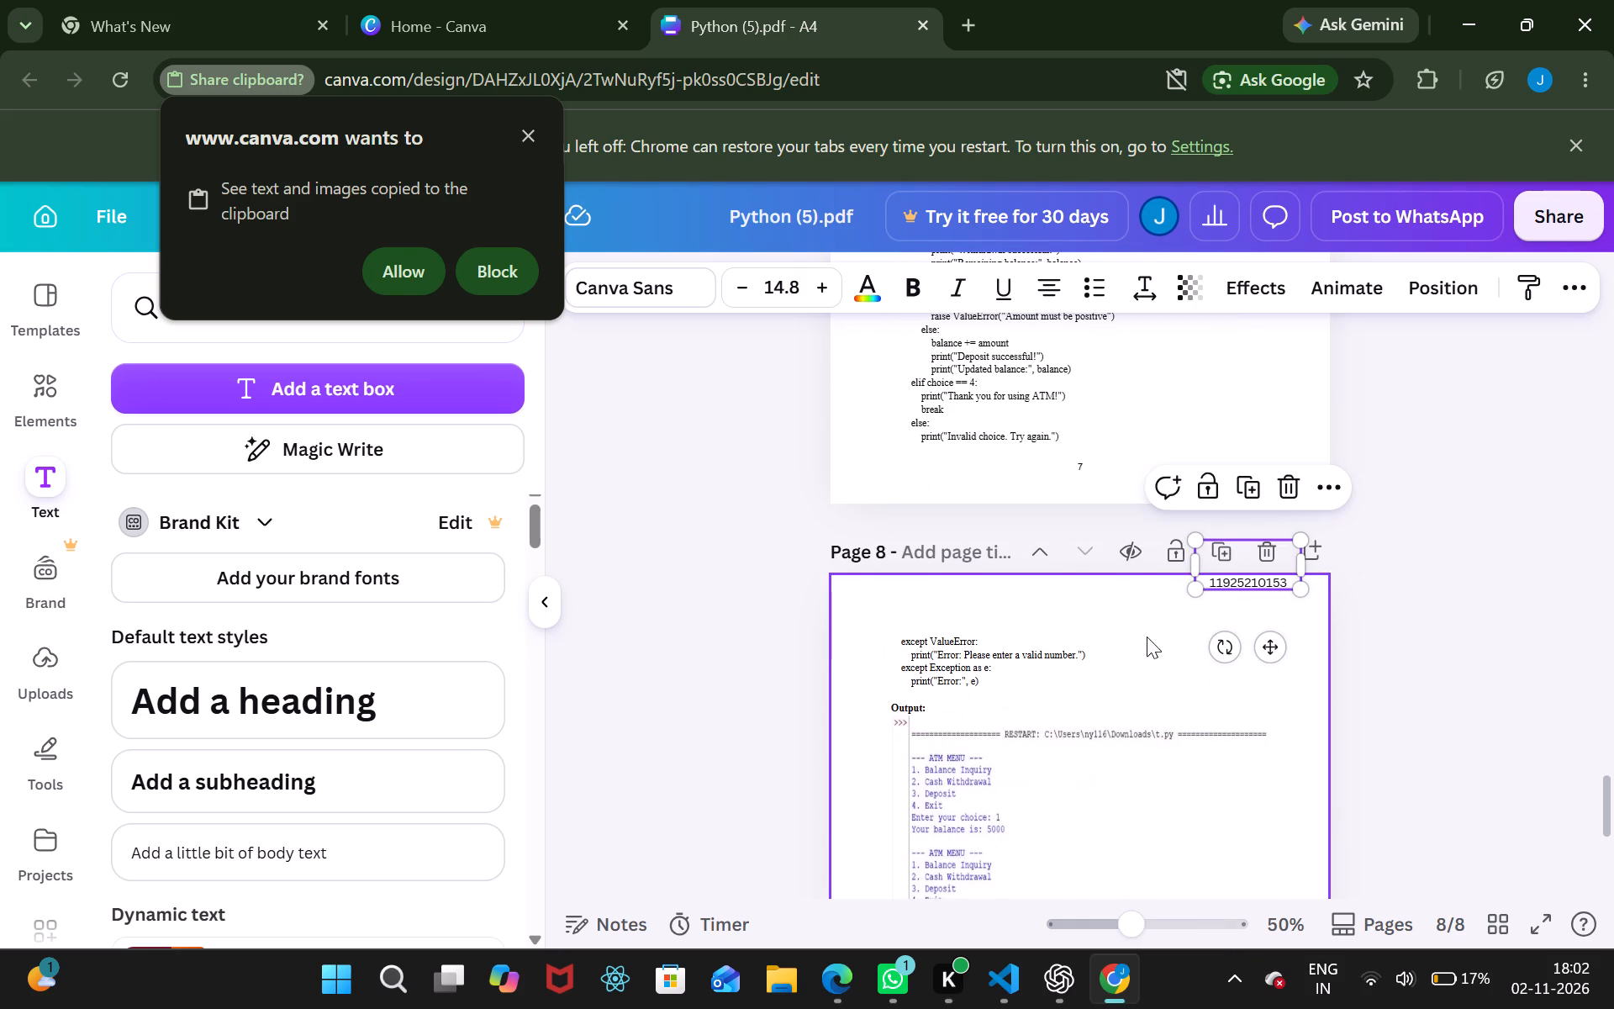
drag(1226, 580, 1234, 642)
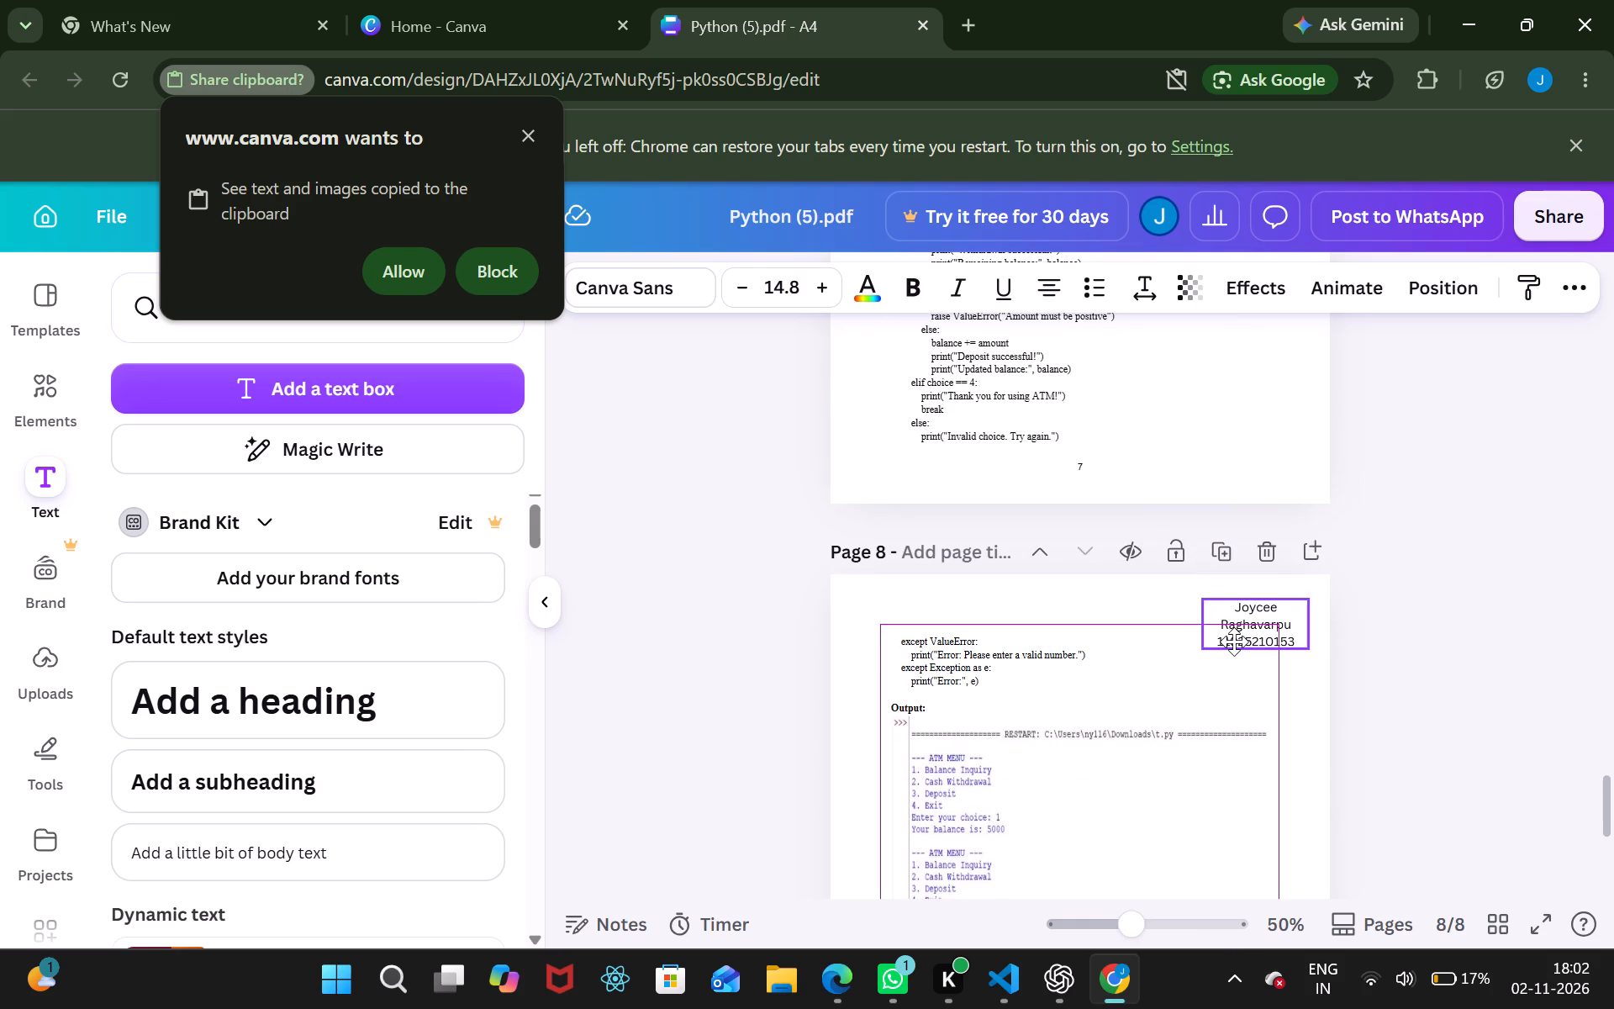
drag(1234, 642, 1239, 623)
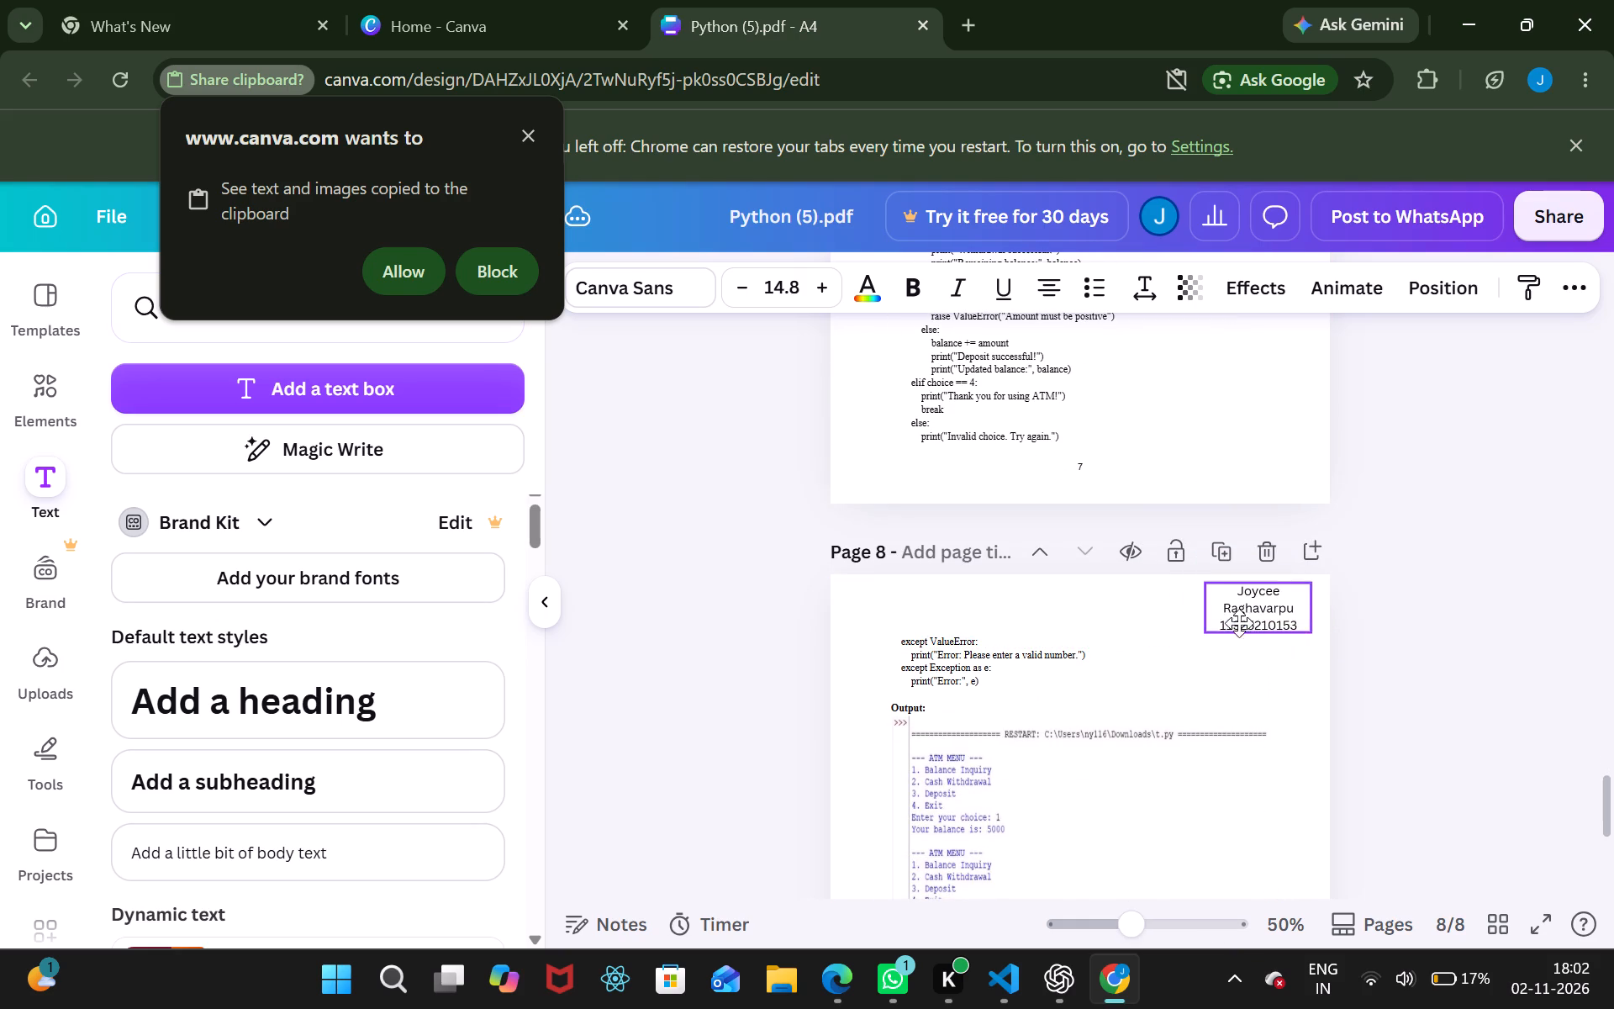
drag(1239, 623, 1243, 601)
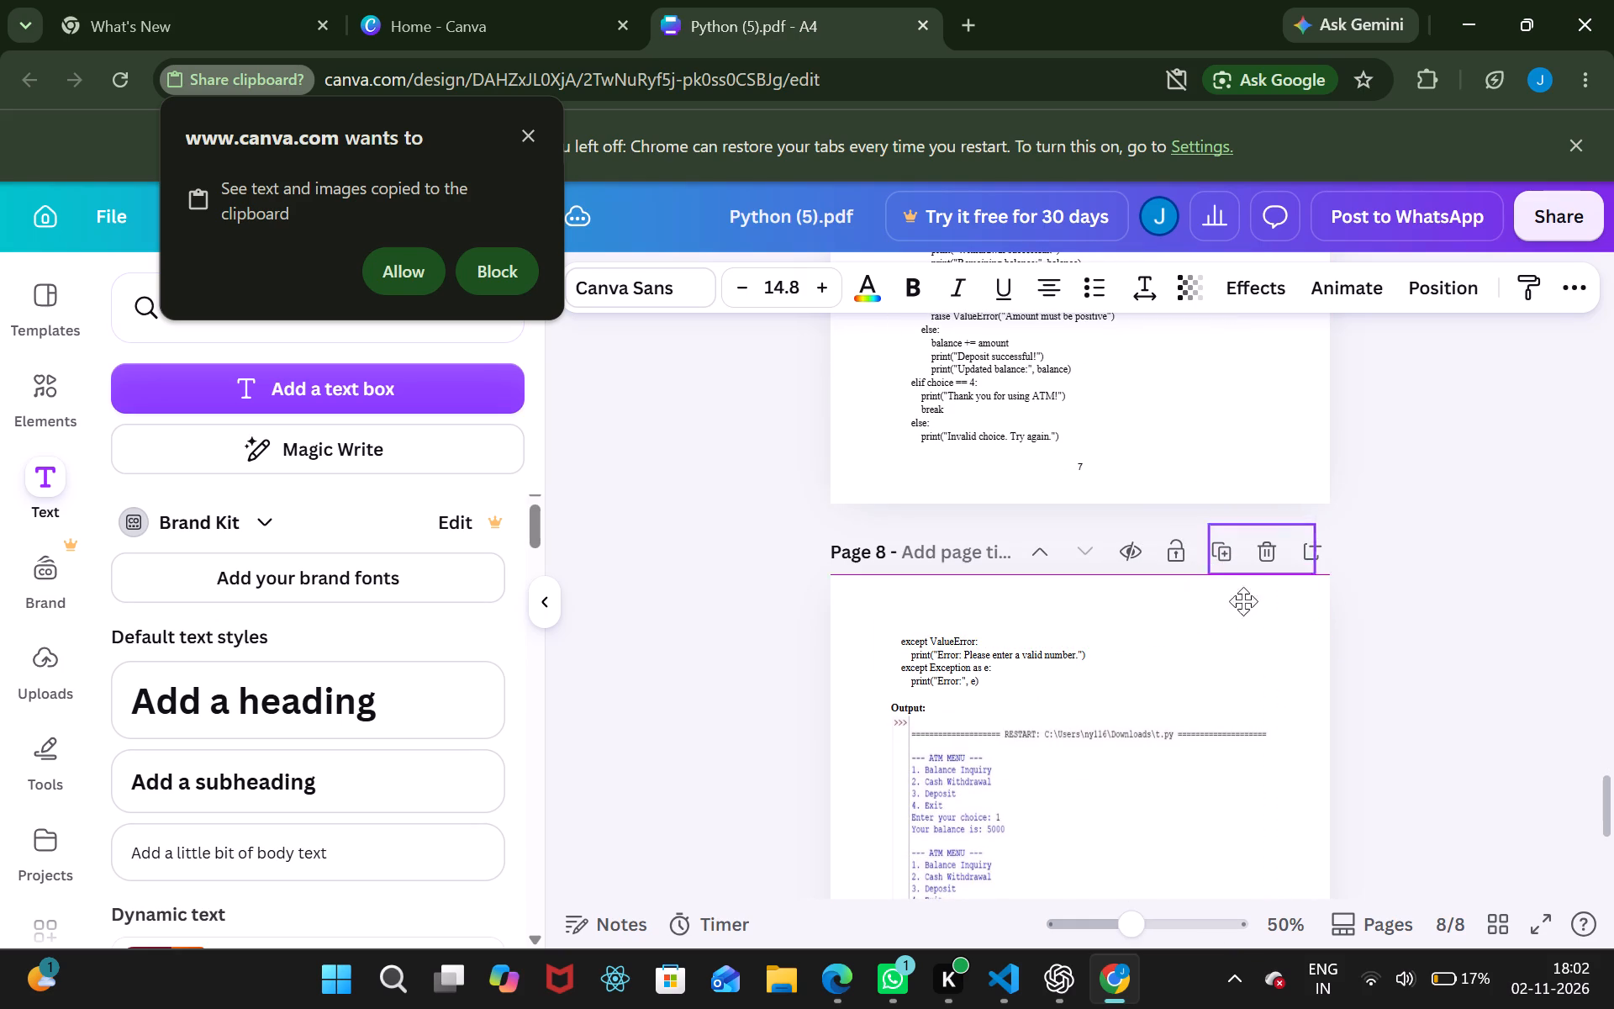
drag(1243, 601, 1233, 626)
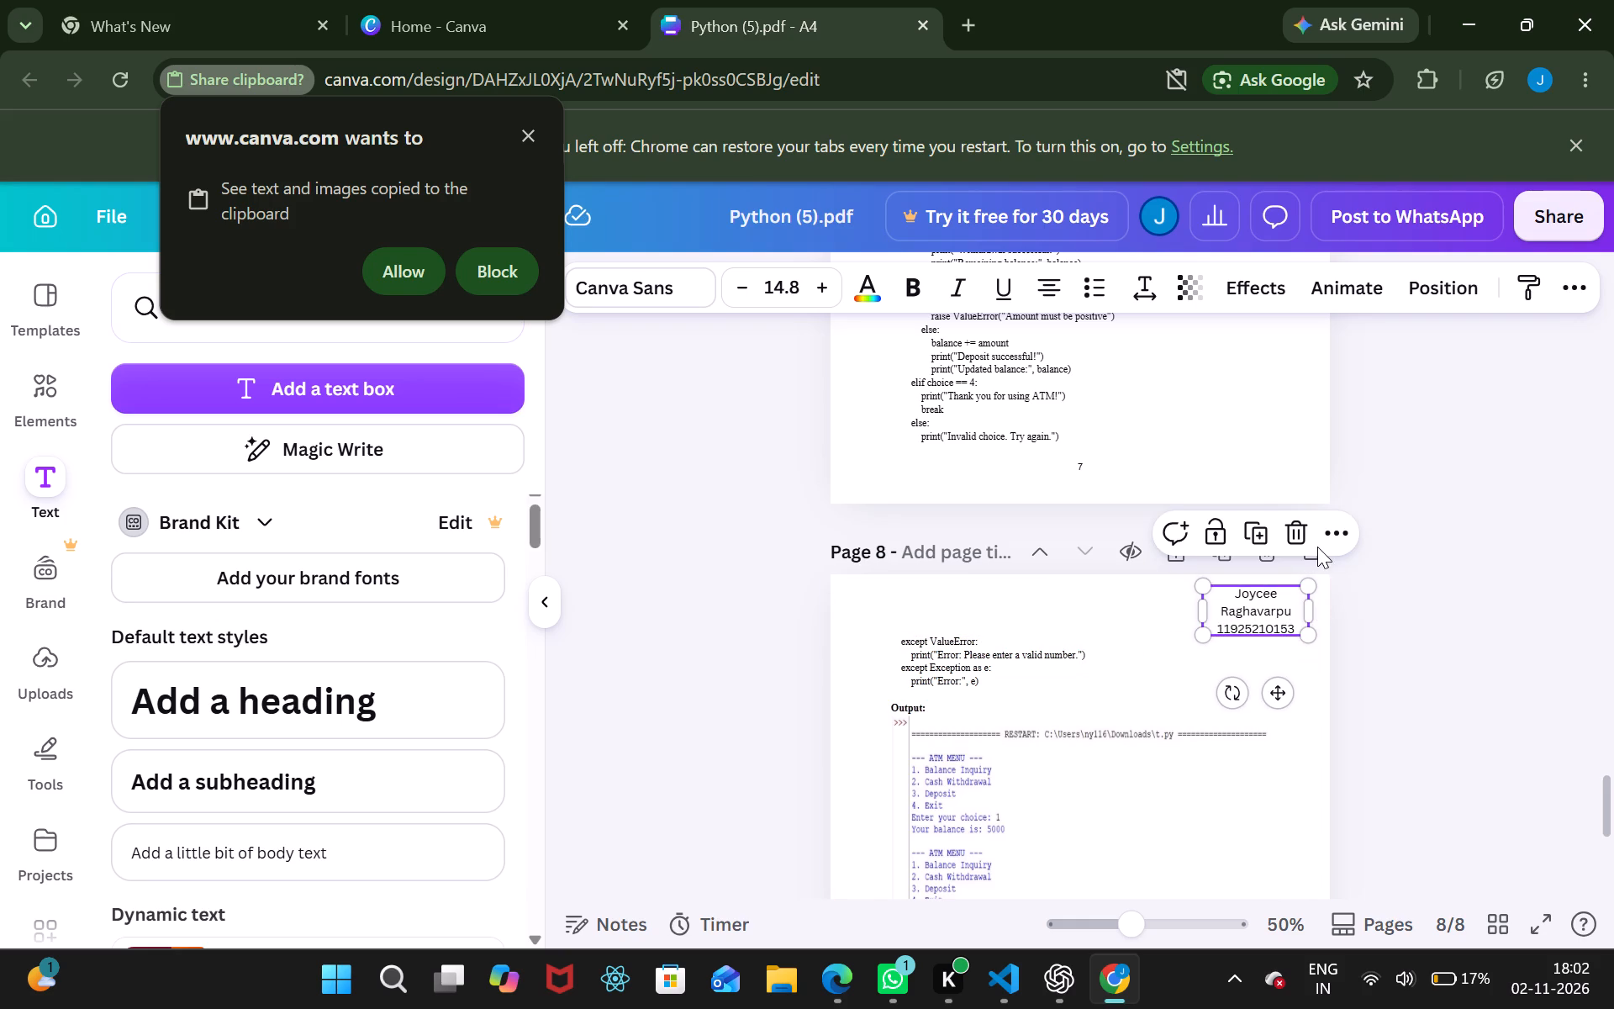
Duplicate the name-and-ID text box at the top of page 8.
click(1332, 542)
click(1363, 716)
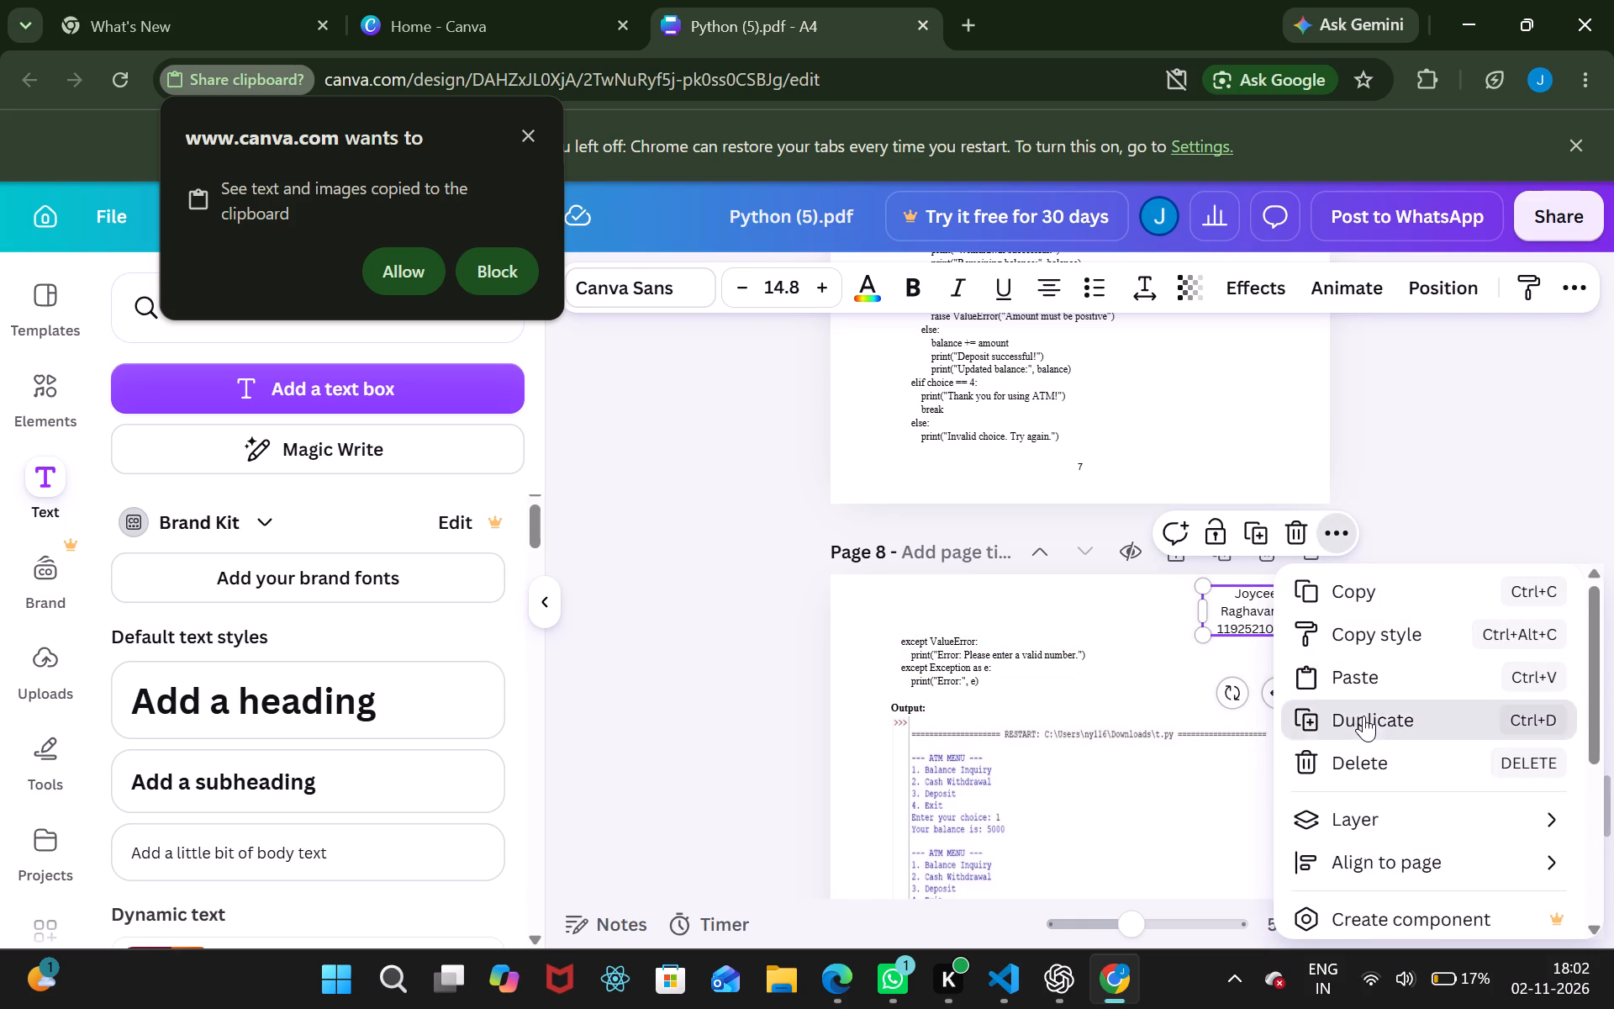
Move the extra copy of the name-and-ID text box down page 8 and off the page's bottom edge.
drag(1282, 630, 1283, 764)
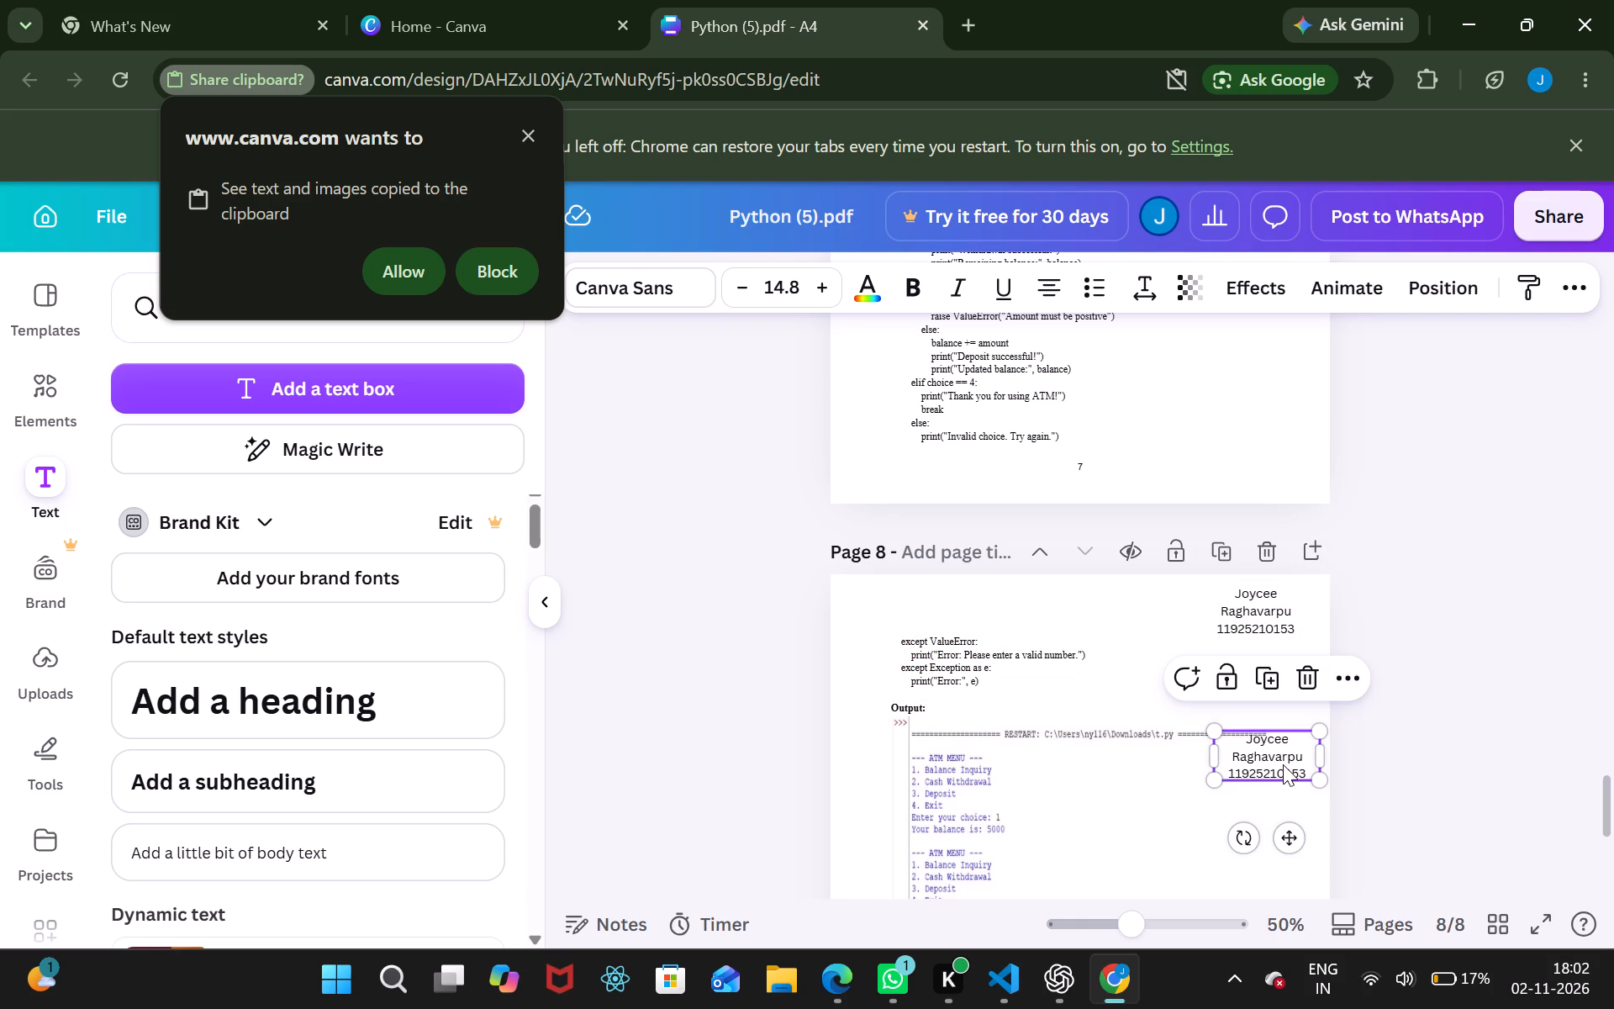
drag(1264, 739, 1266, 754)
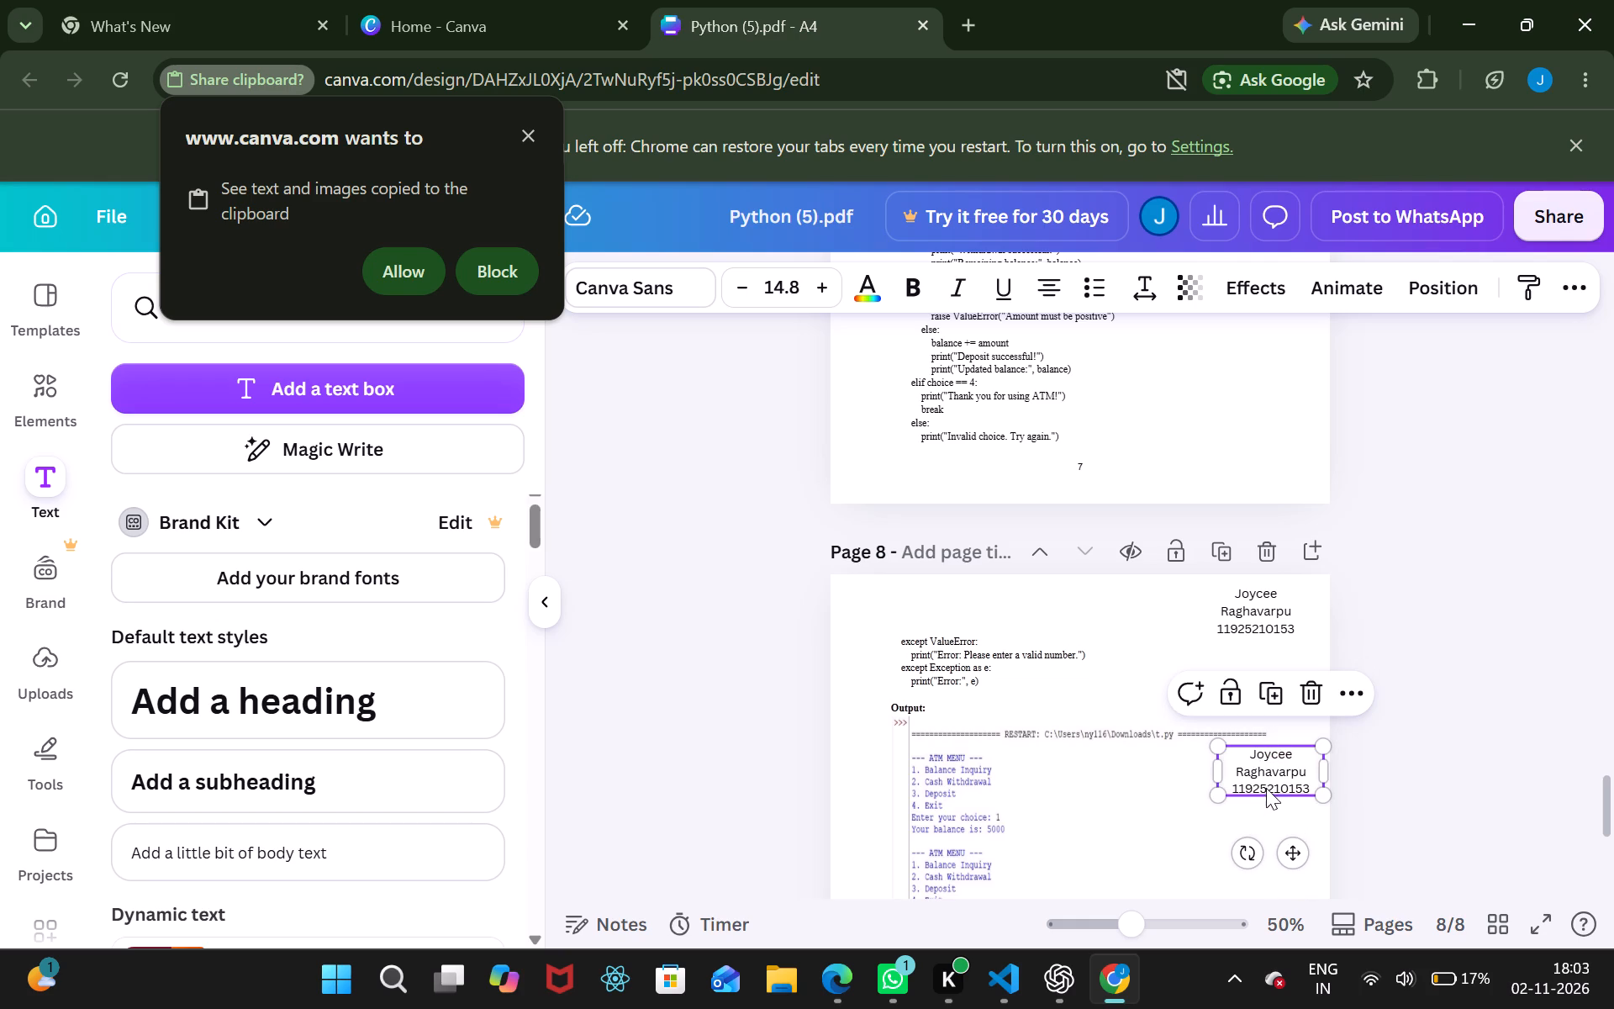
drag(1263, 762, 1265, 838)
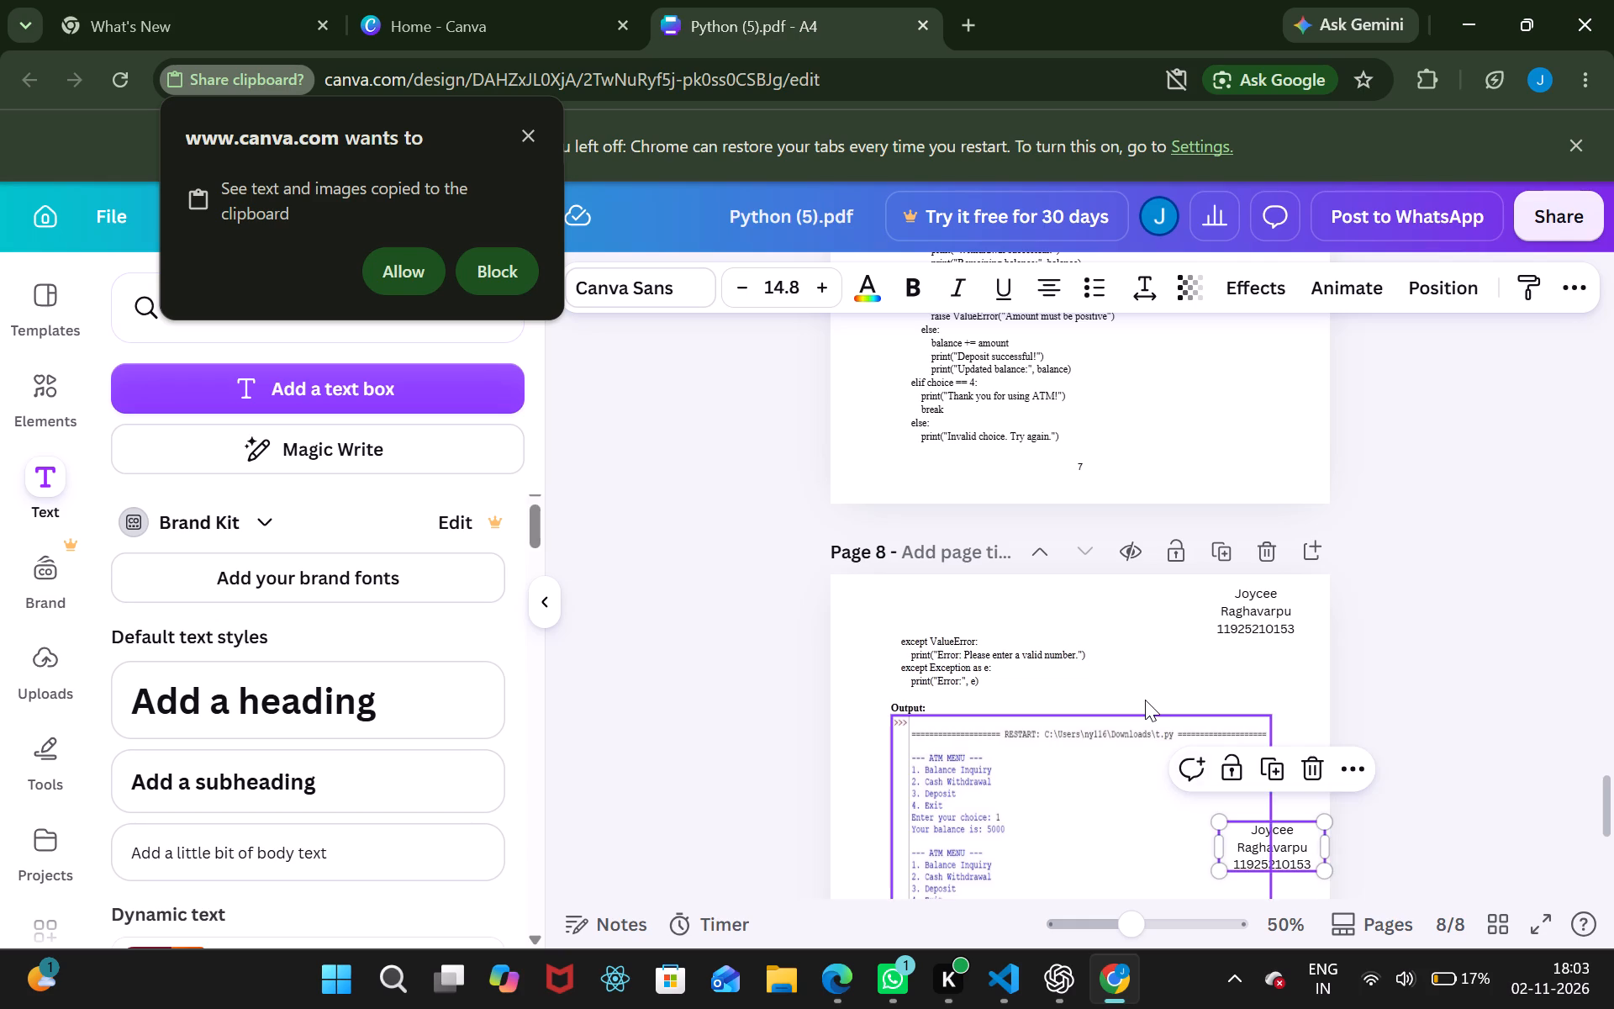
scroll(1145, 700, down, 5)
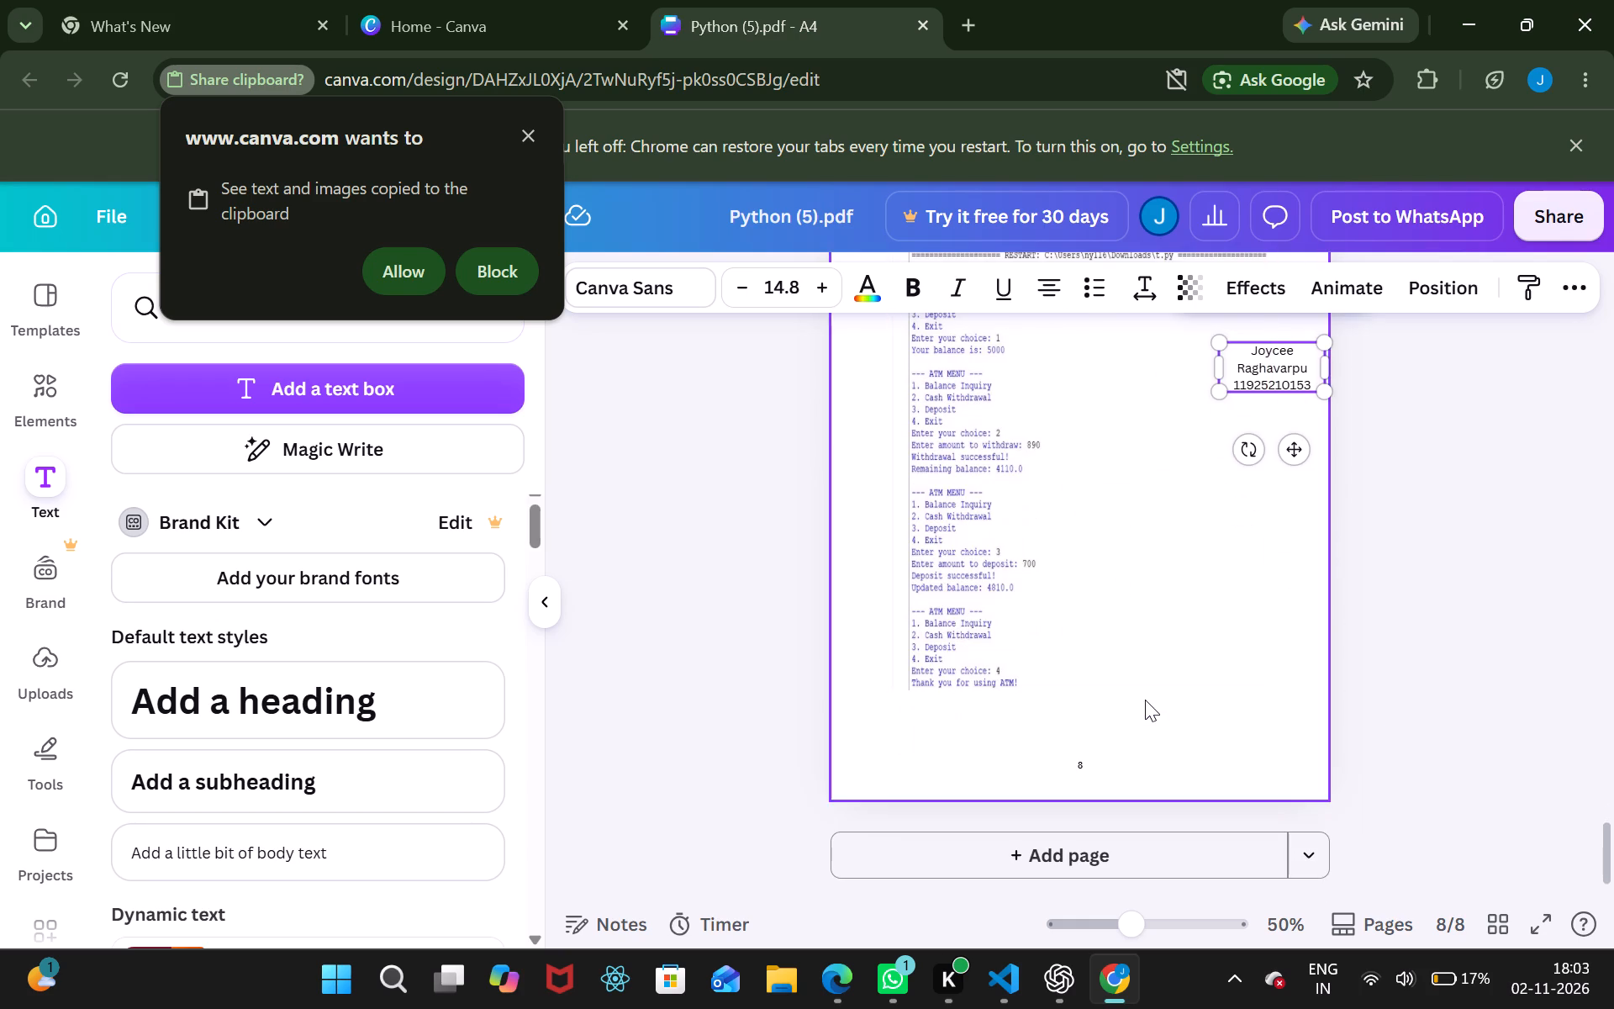
drag(1261, 359, 1226, 869)
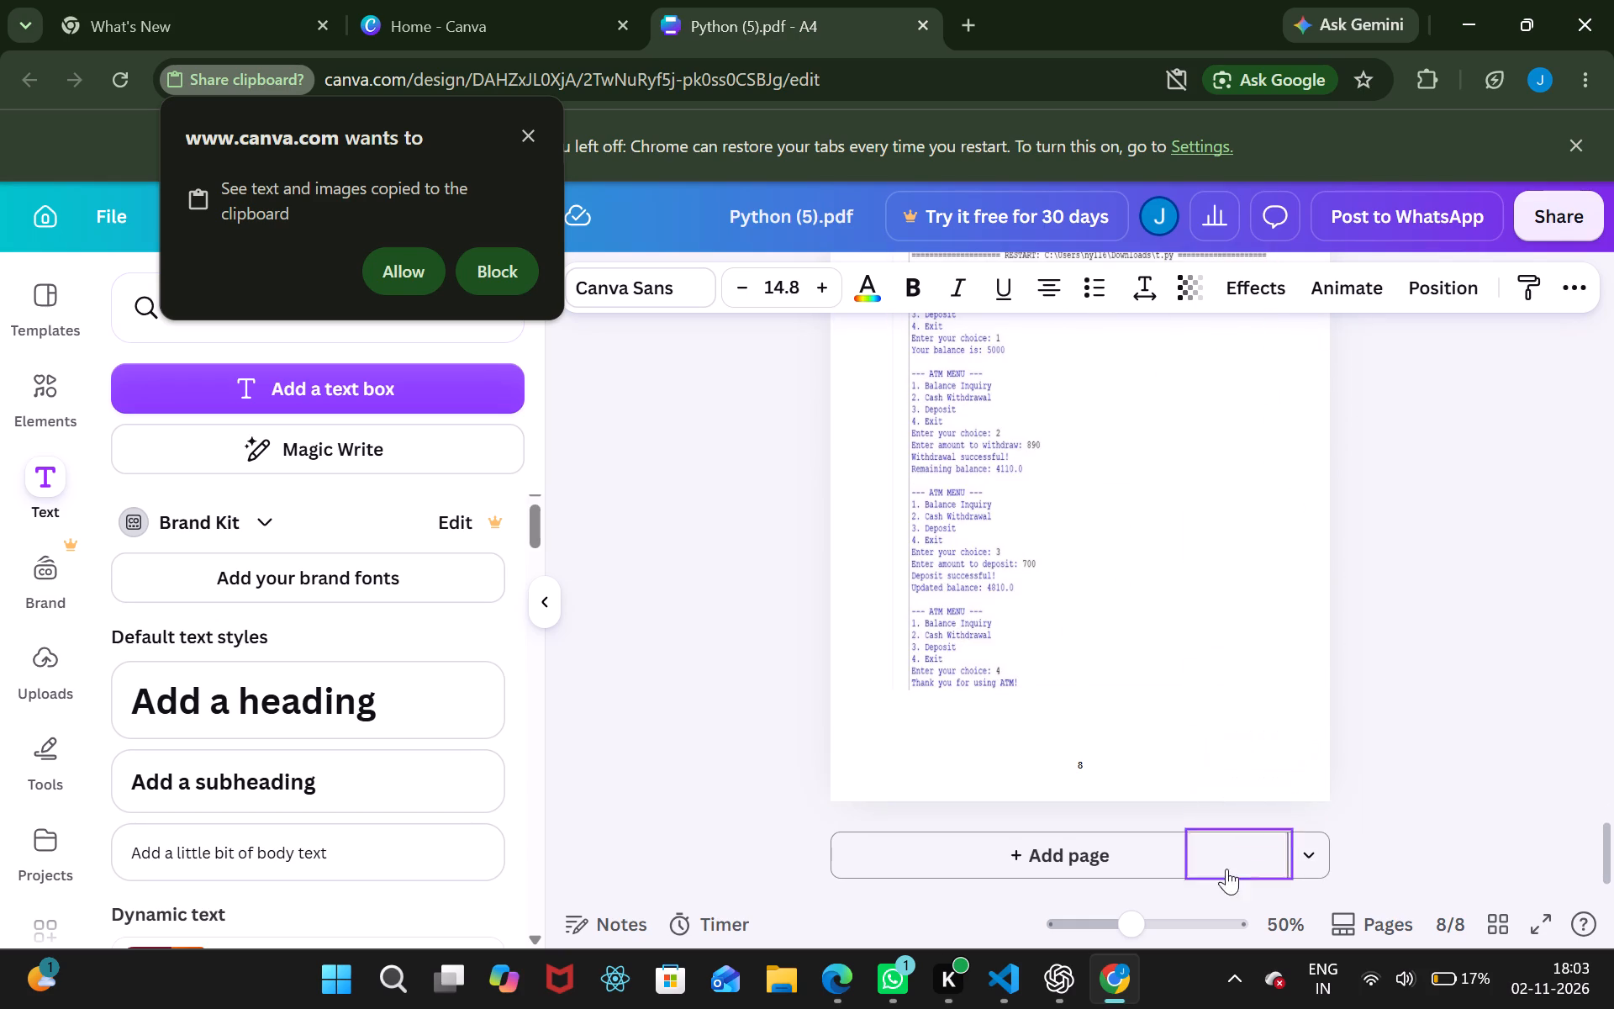
drag(1226, 869, 1229, 895)
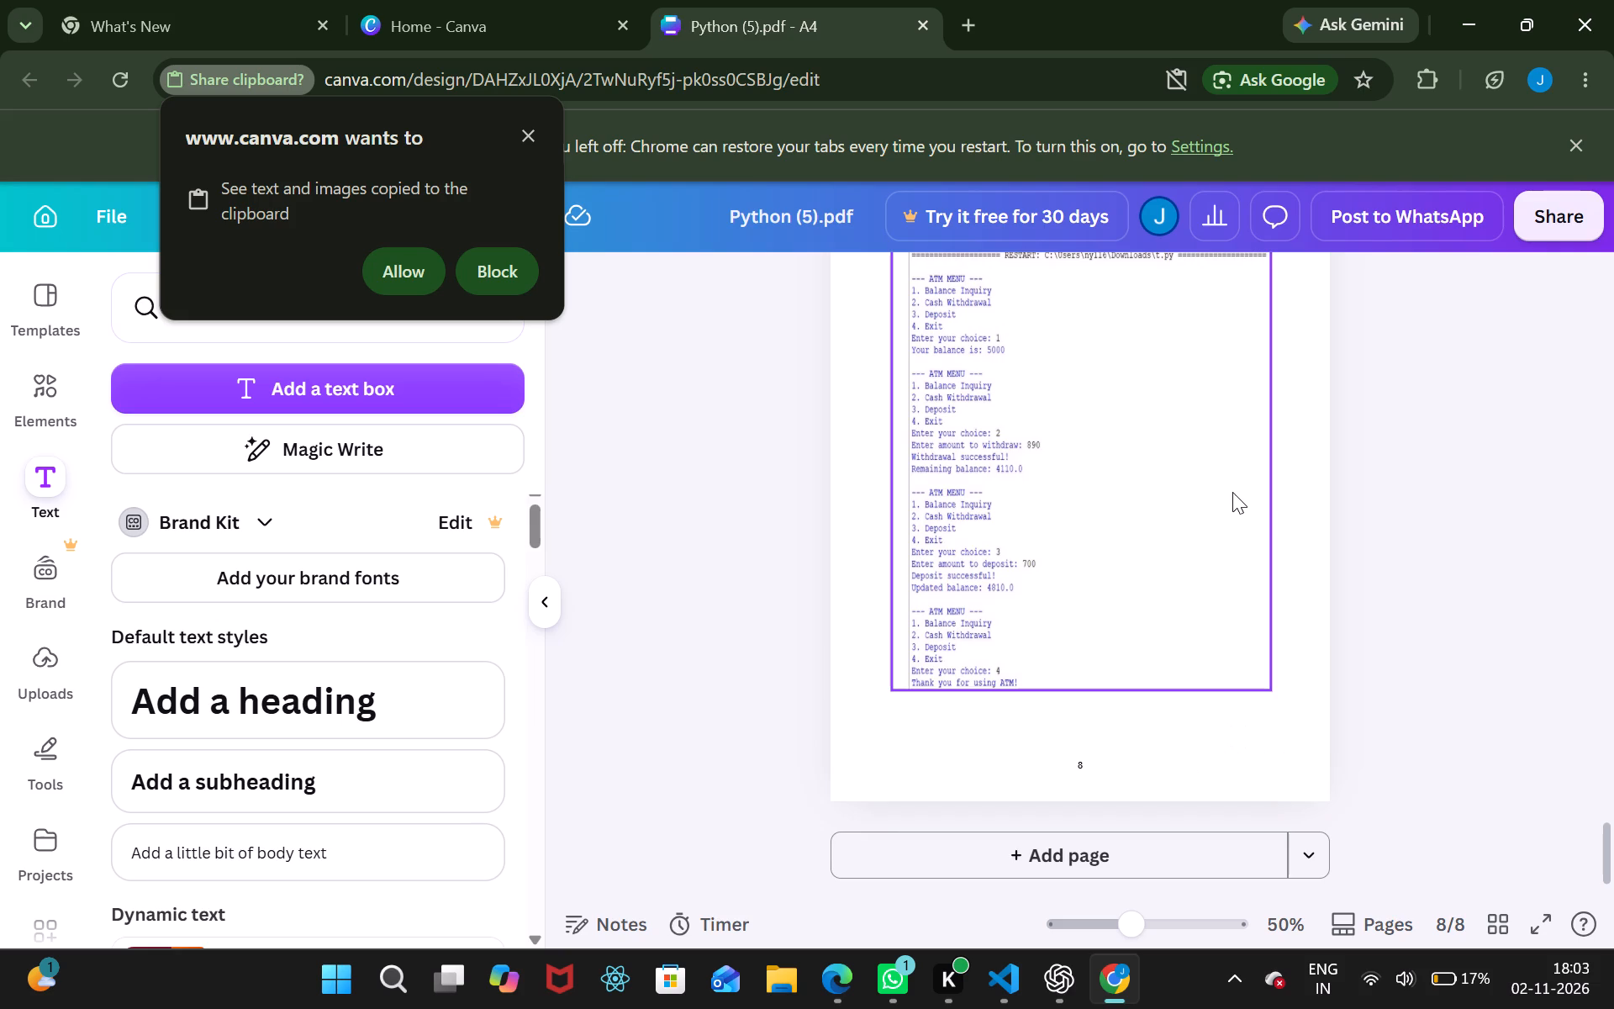
Review the placement of the name-and-ID text boxes across the document's pages.
scroll(1232, 492, down, 3)
scroll(1232, 492, up, 6)
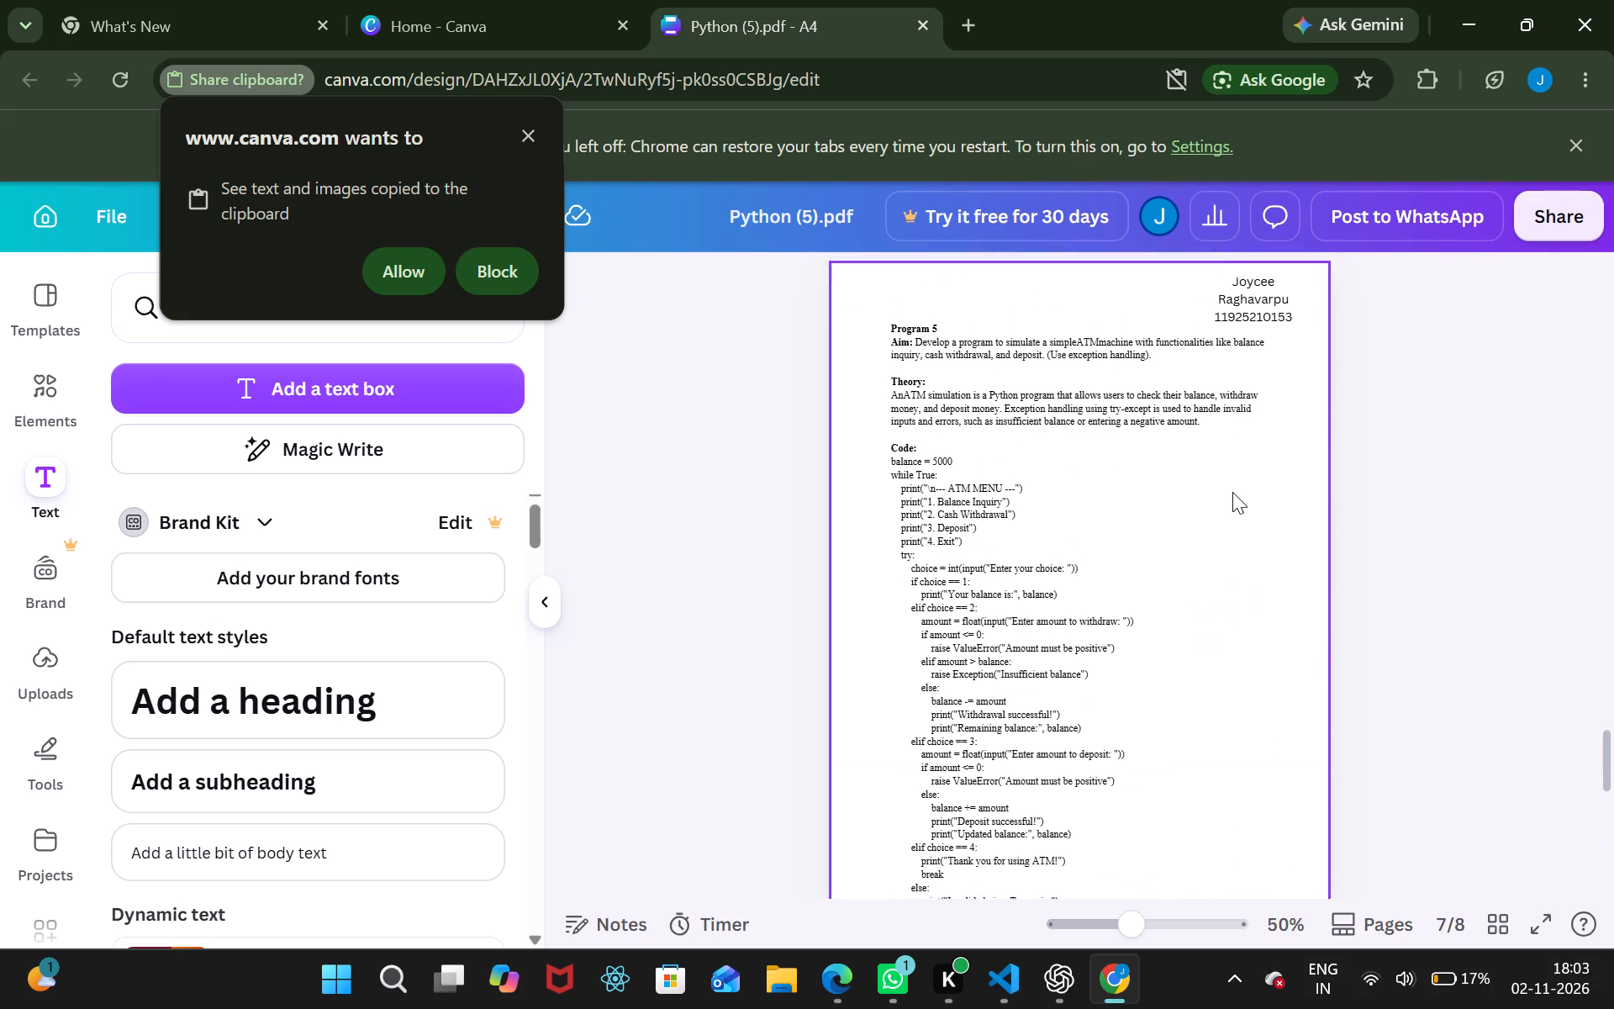
scroll(1232, 492, up, 7)
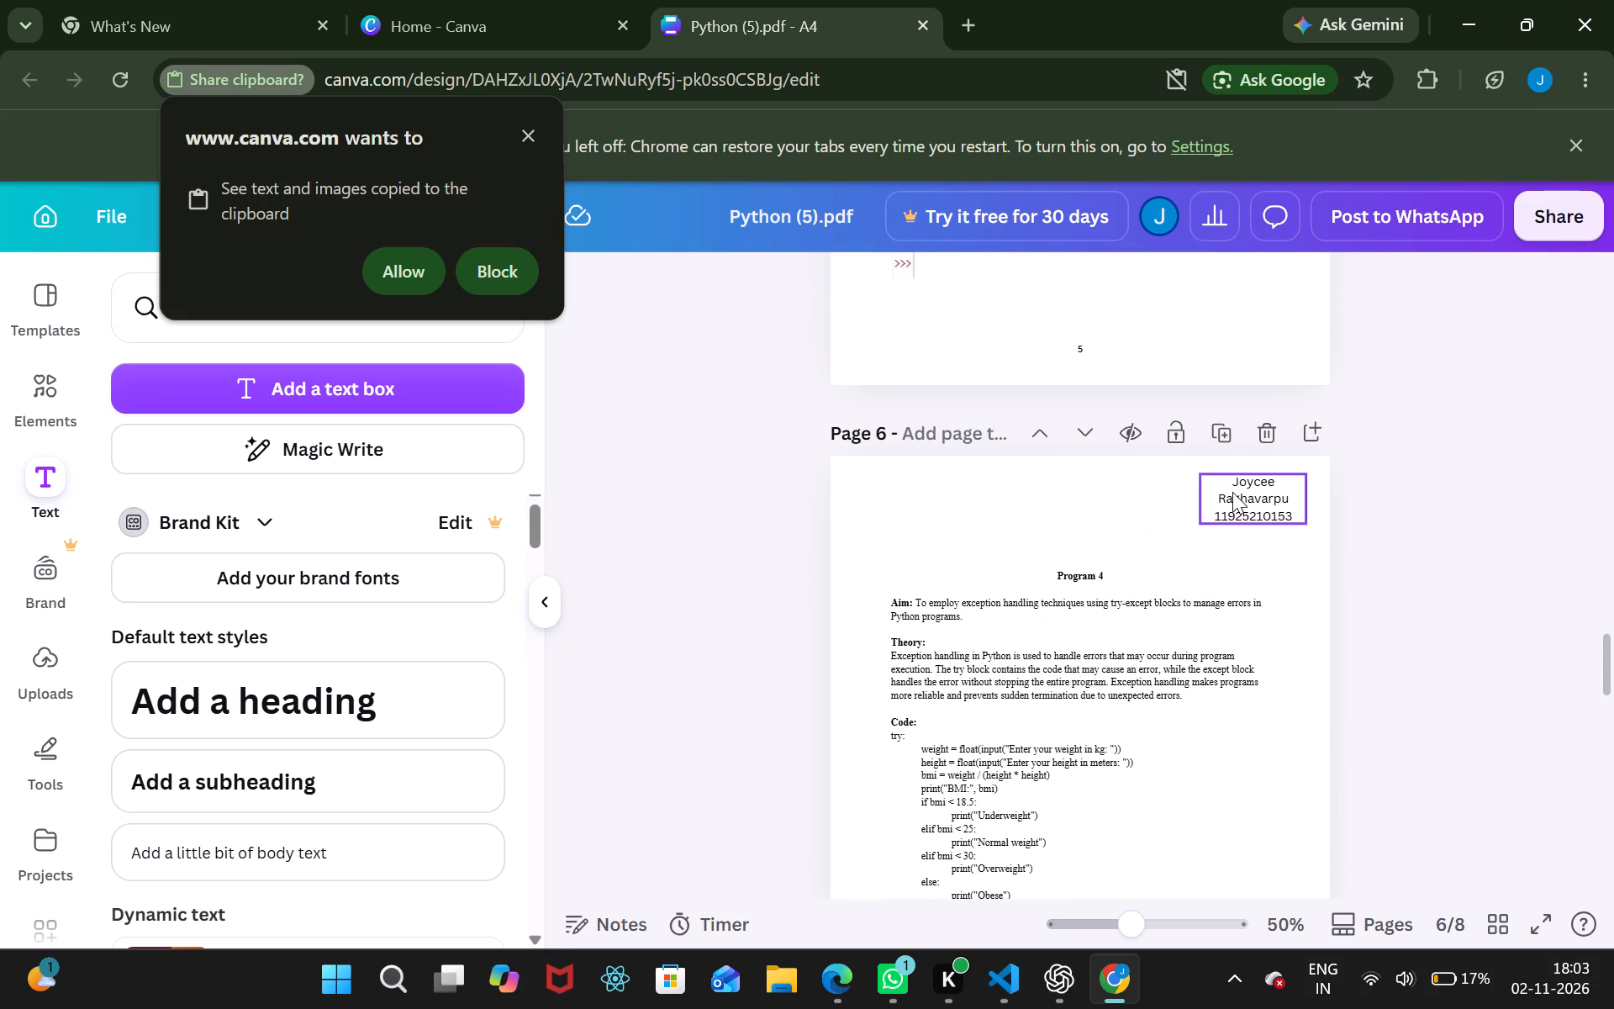
scroll(1232, 492, down, 2)
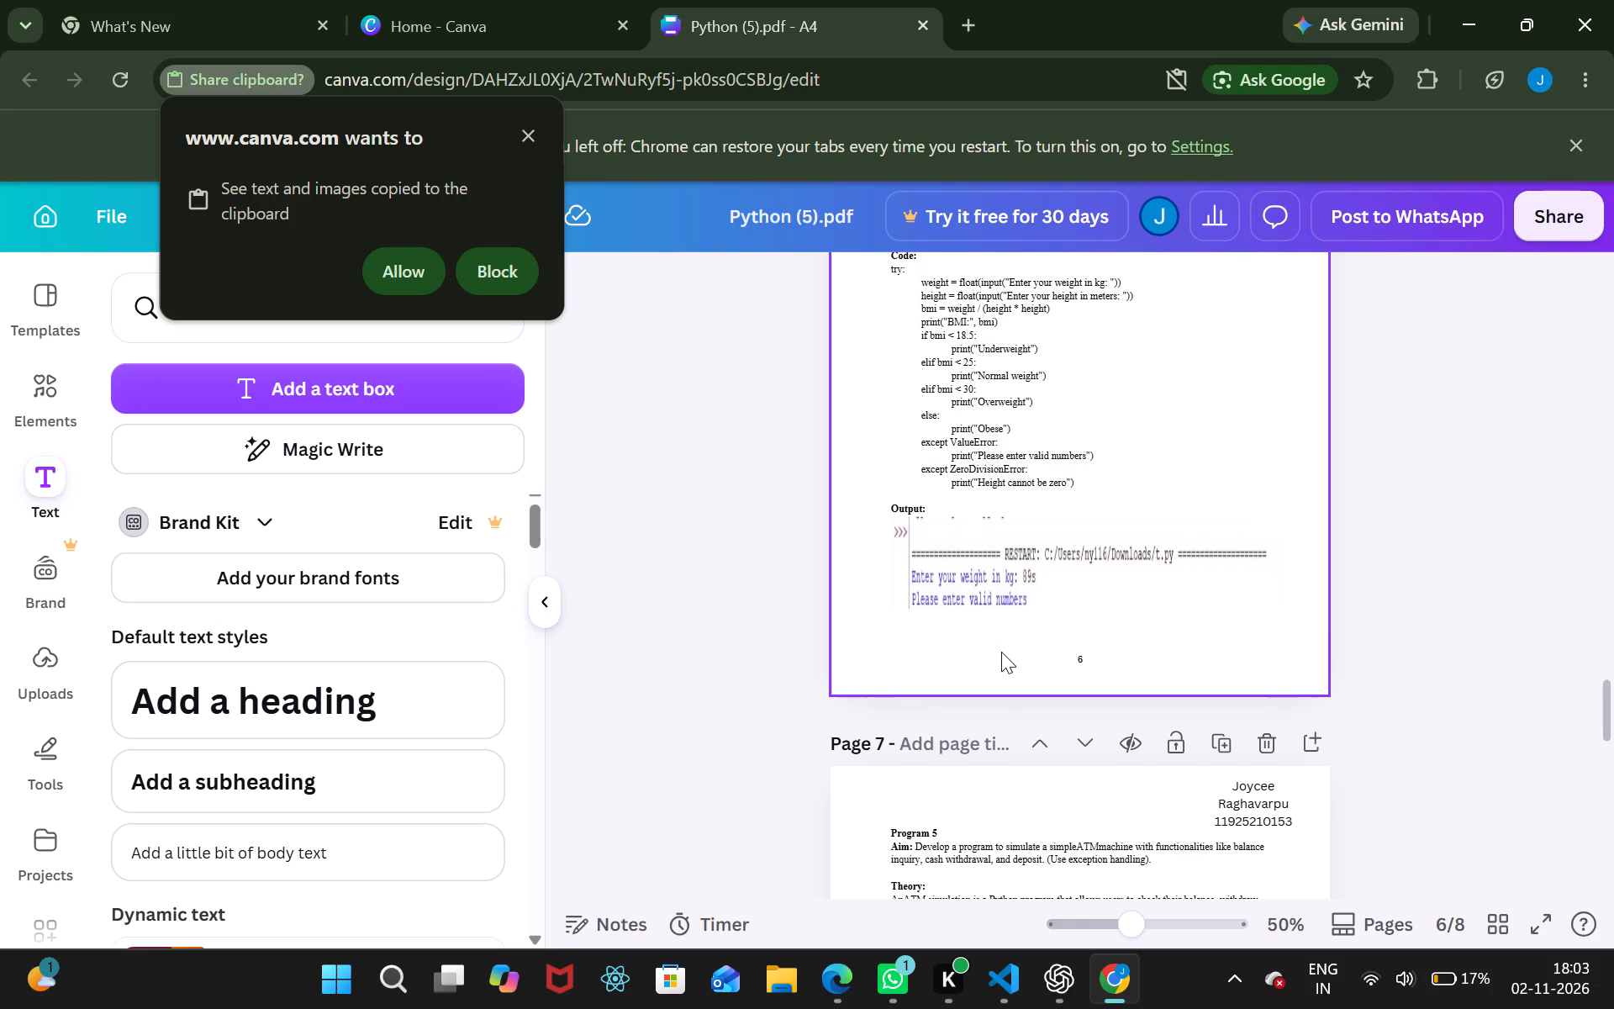
scroll(1001, 652, down, 5)
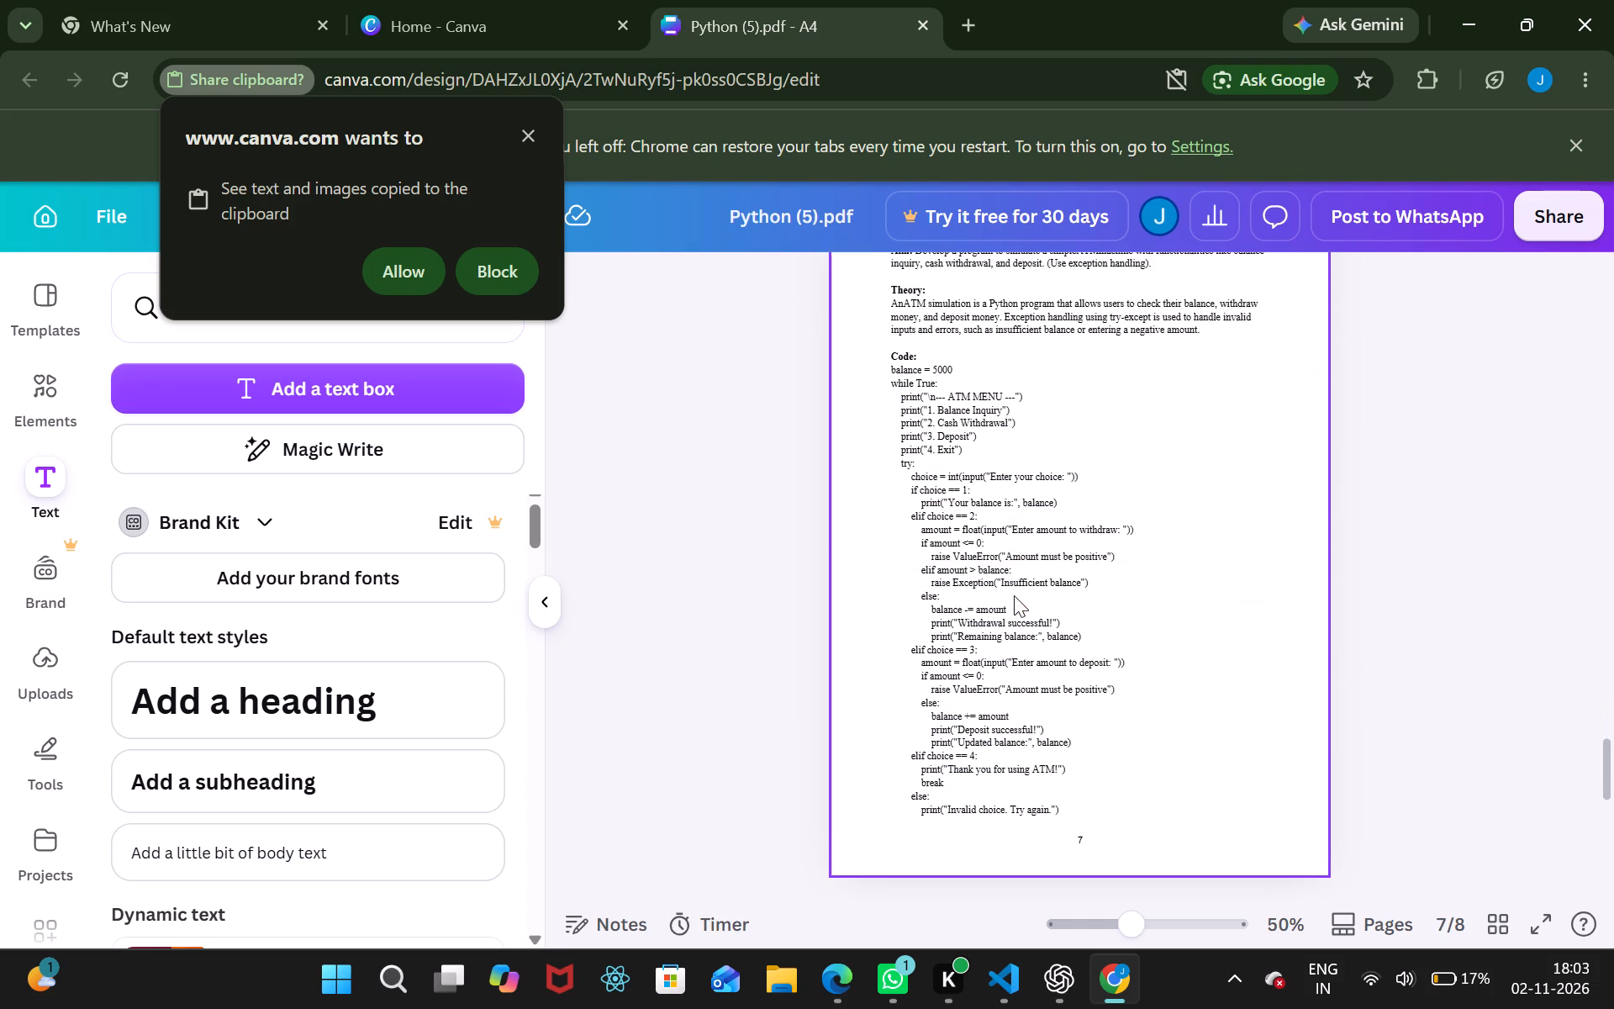
scroll(1014, 595, down, 9)
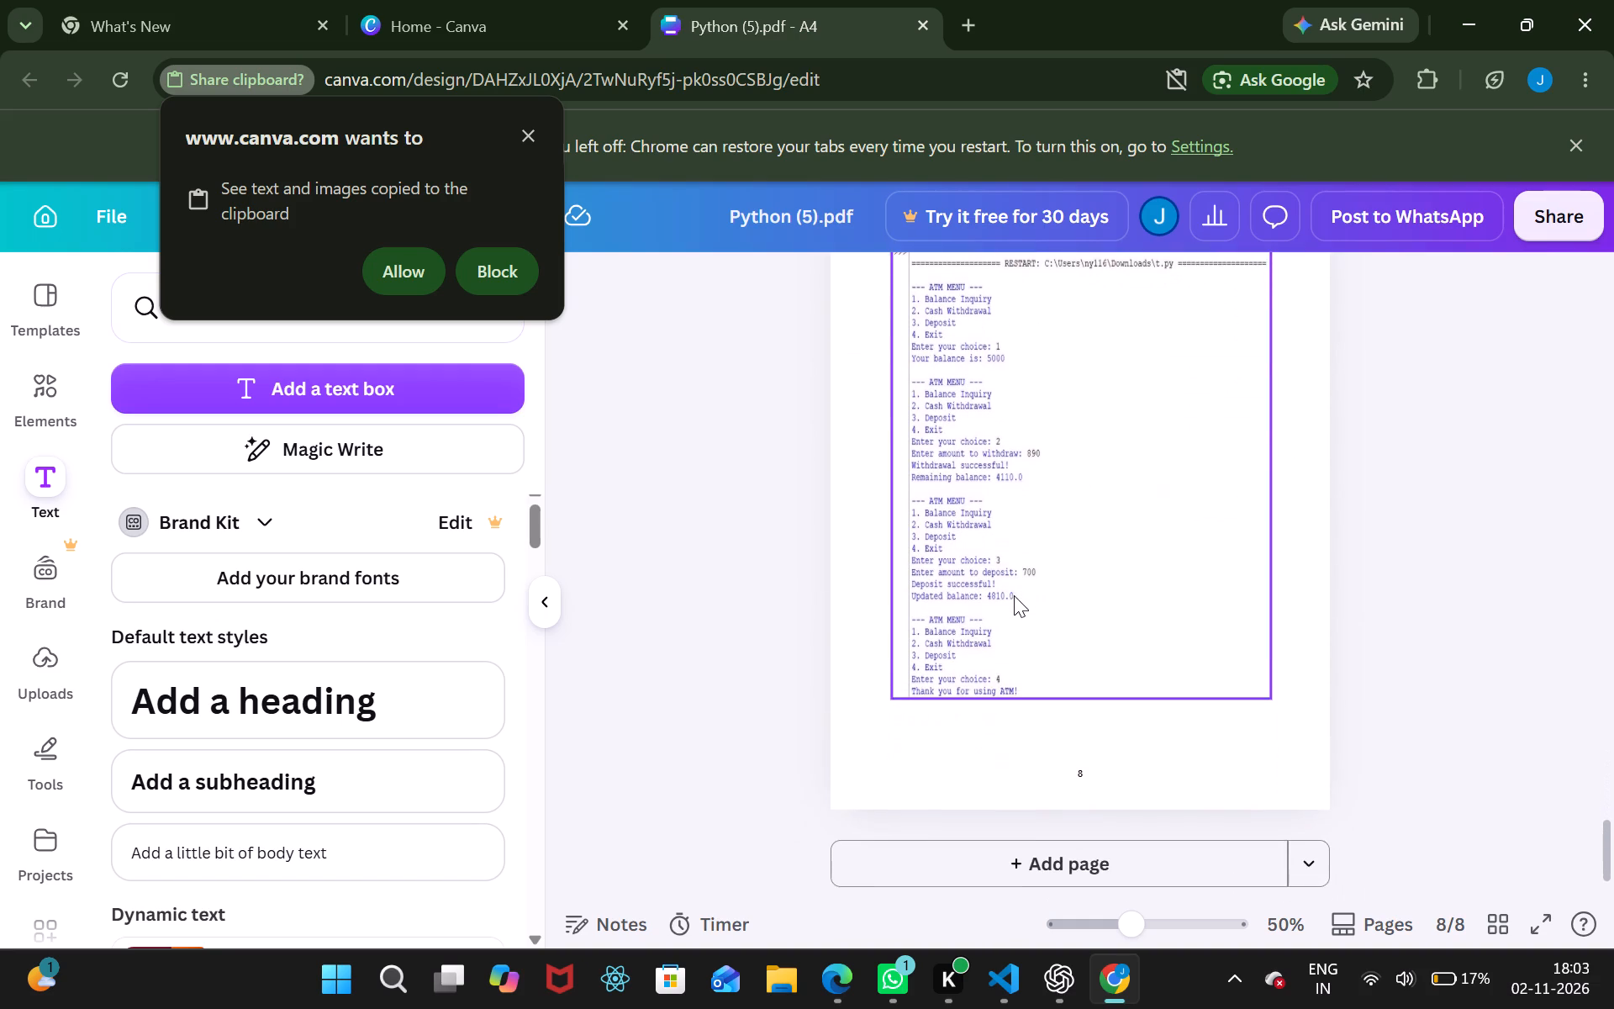
scroll(1014, 595, down, 1)
scroll(1014, 595, up, 6)
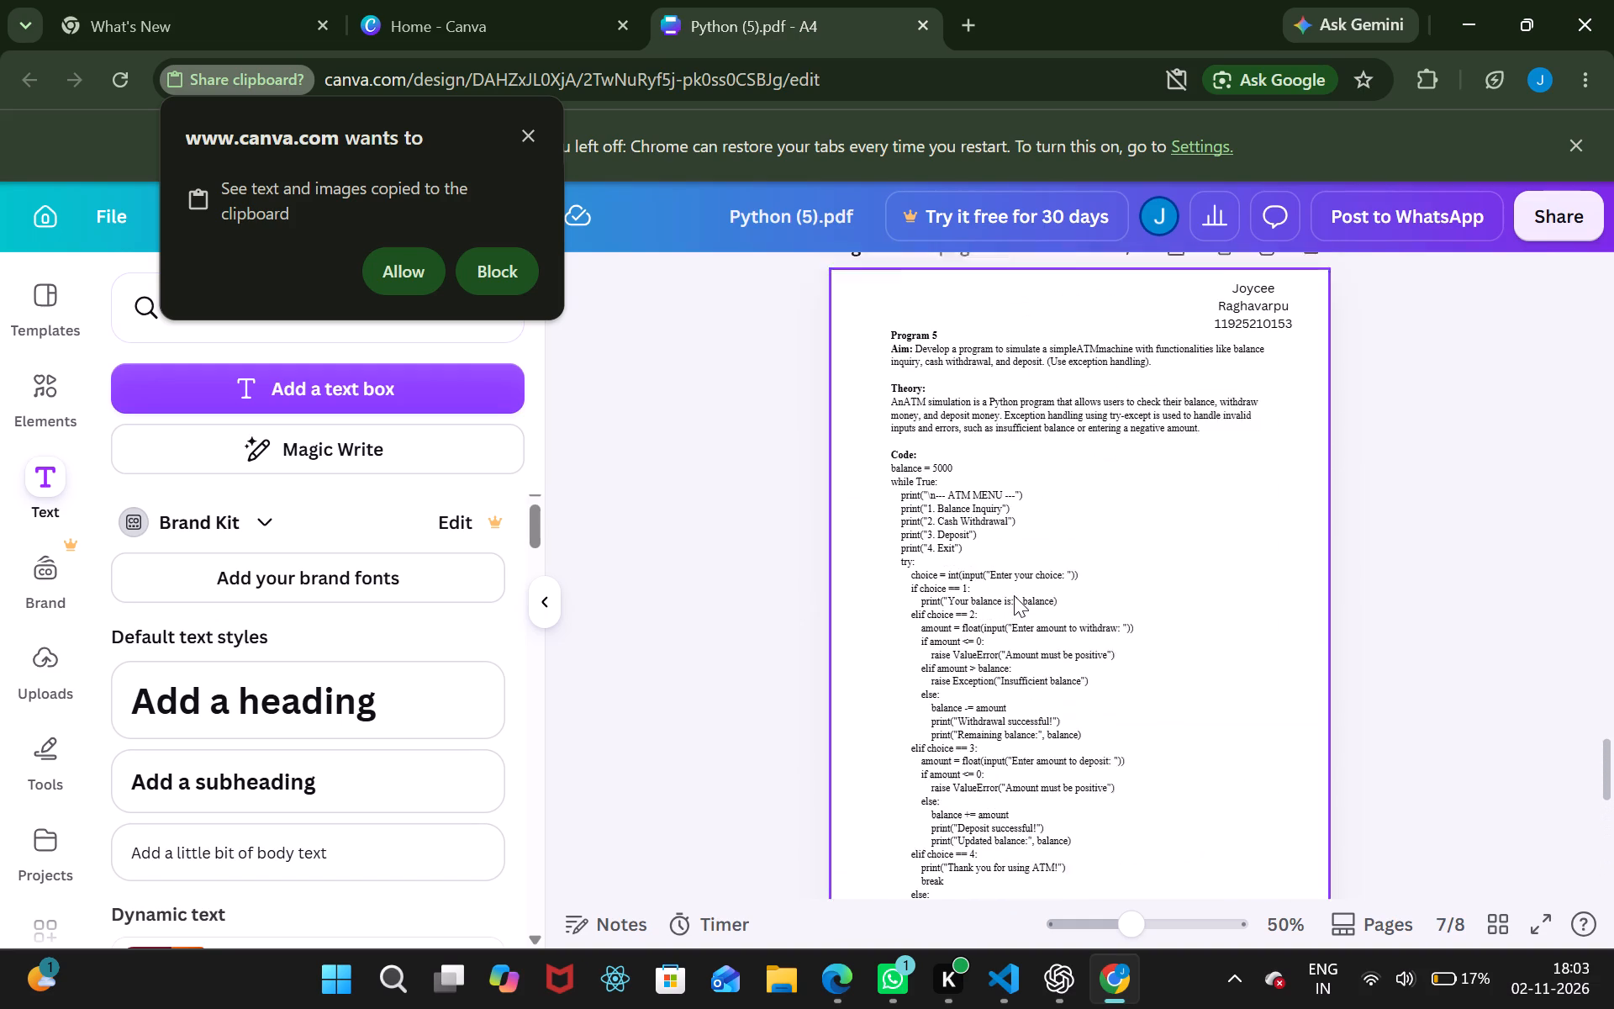
scroll(1014, 595, up, 7)
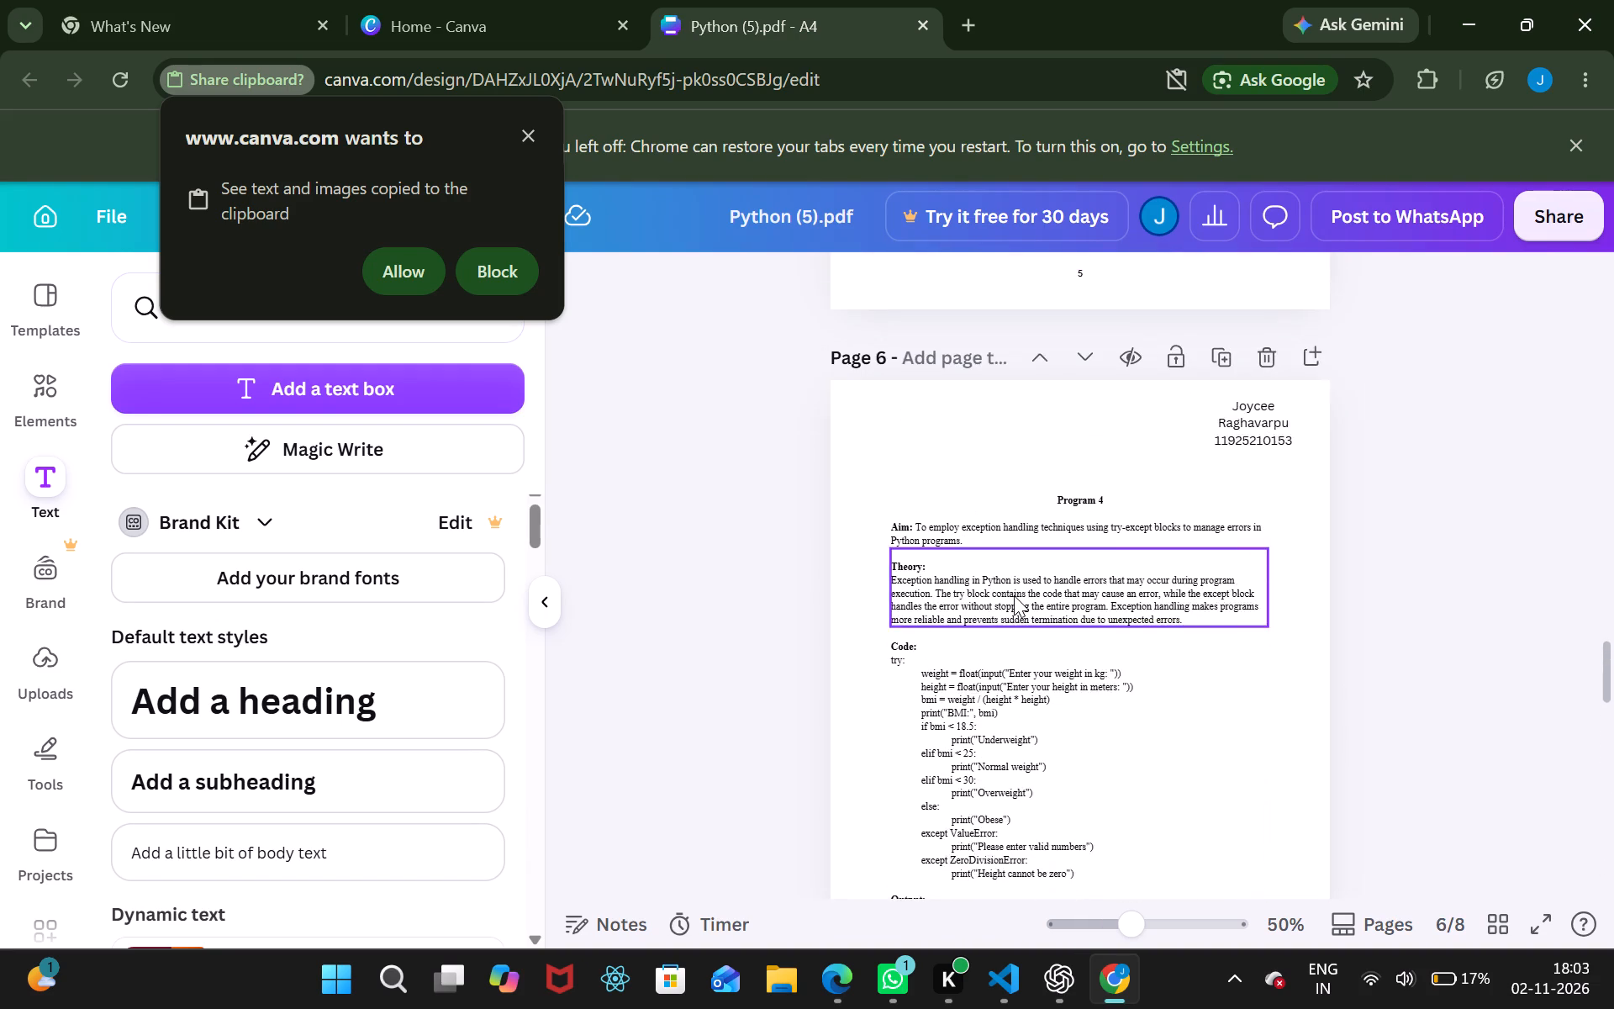
scroll(1014, 595, up, 7)
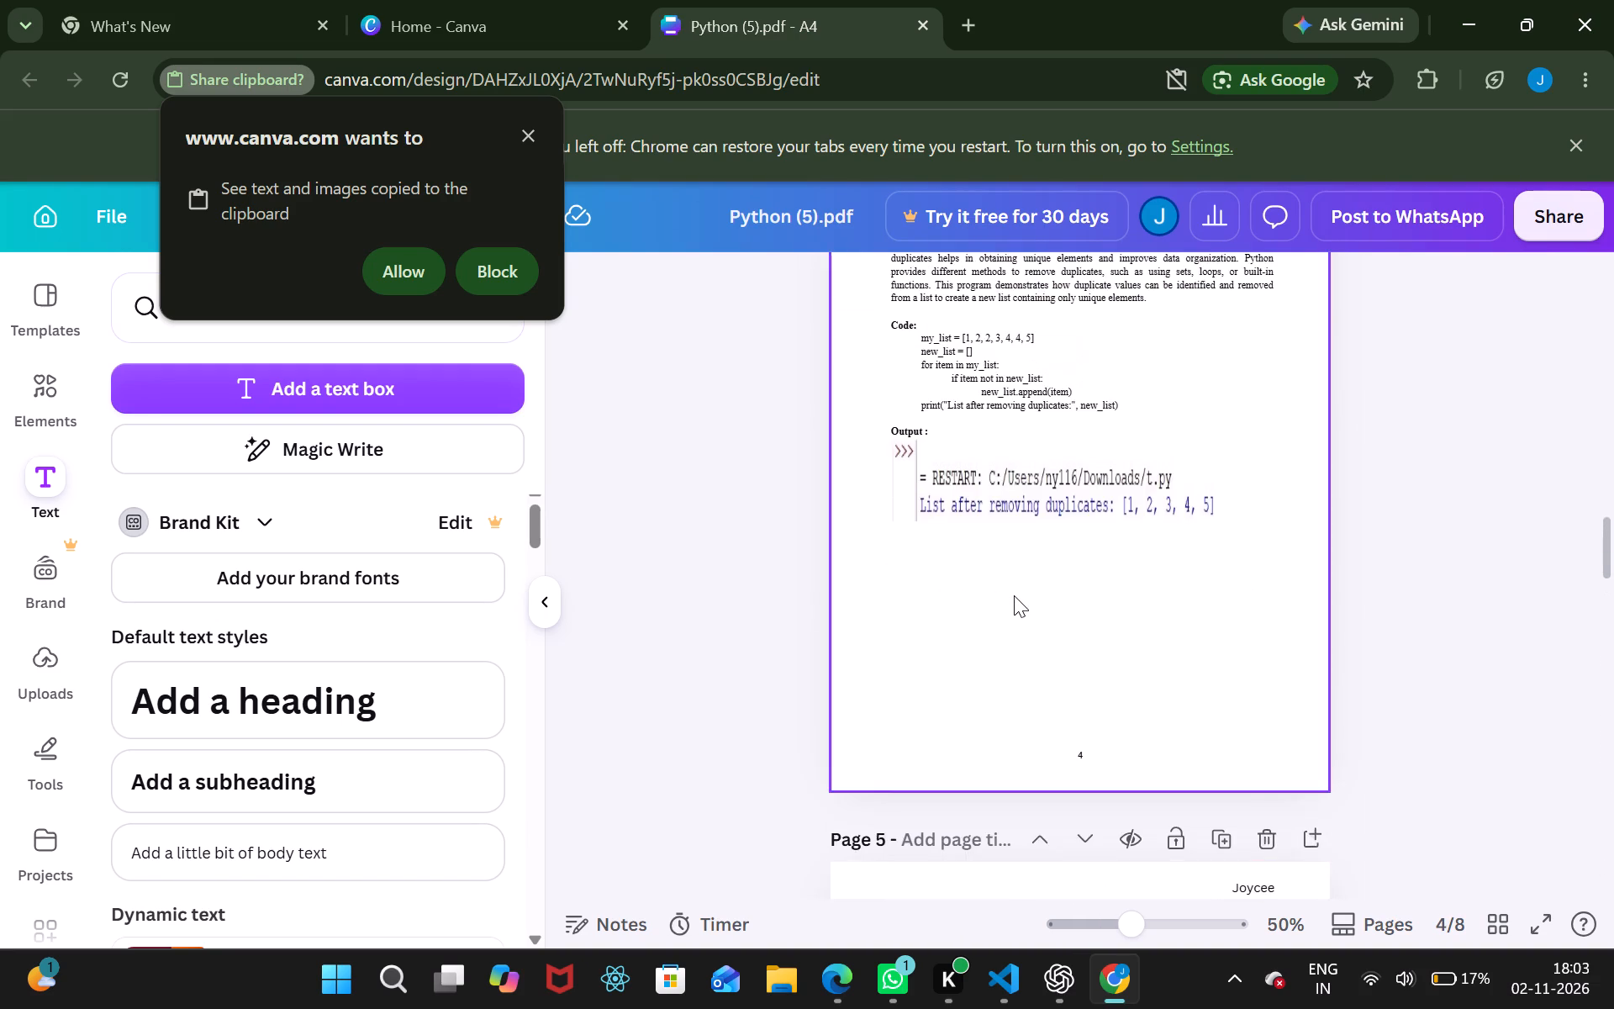
scroll(1014, 595, up, 7)
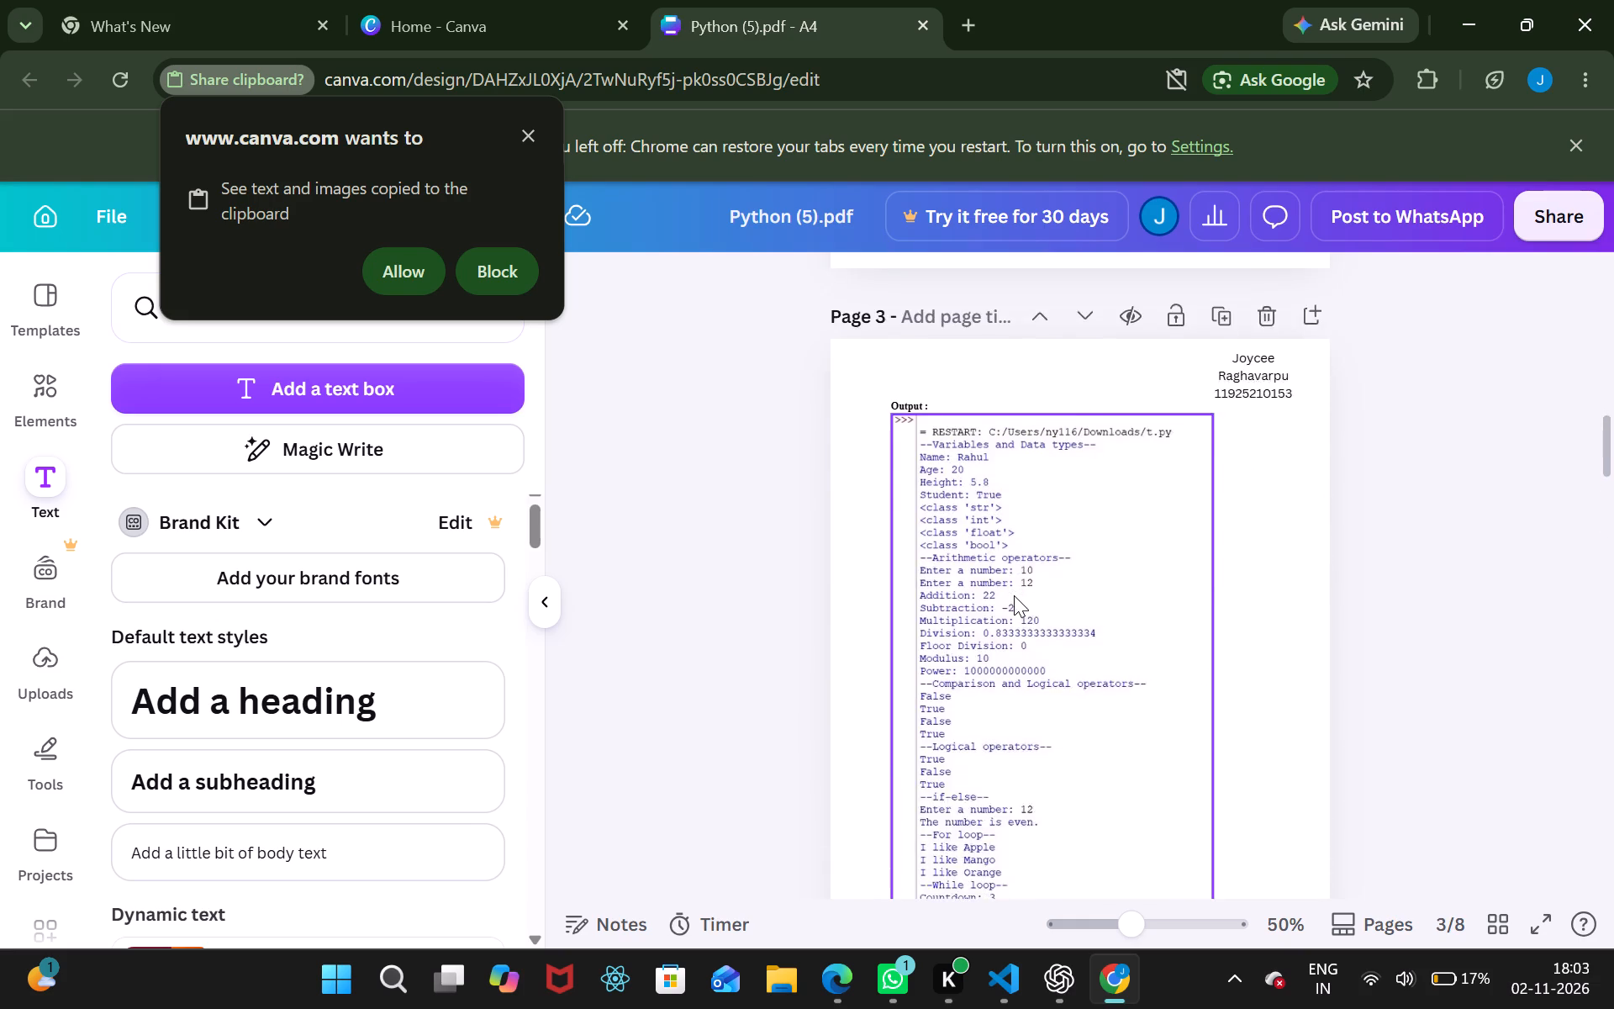
Move page 2's name-and-ID text box slightly down, away from the page's top edge, and deselect it.
scroll(1014, 595, up, 7)
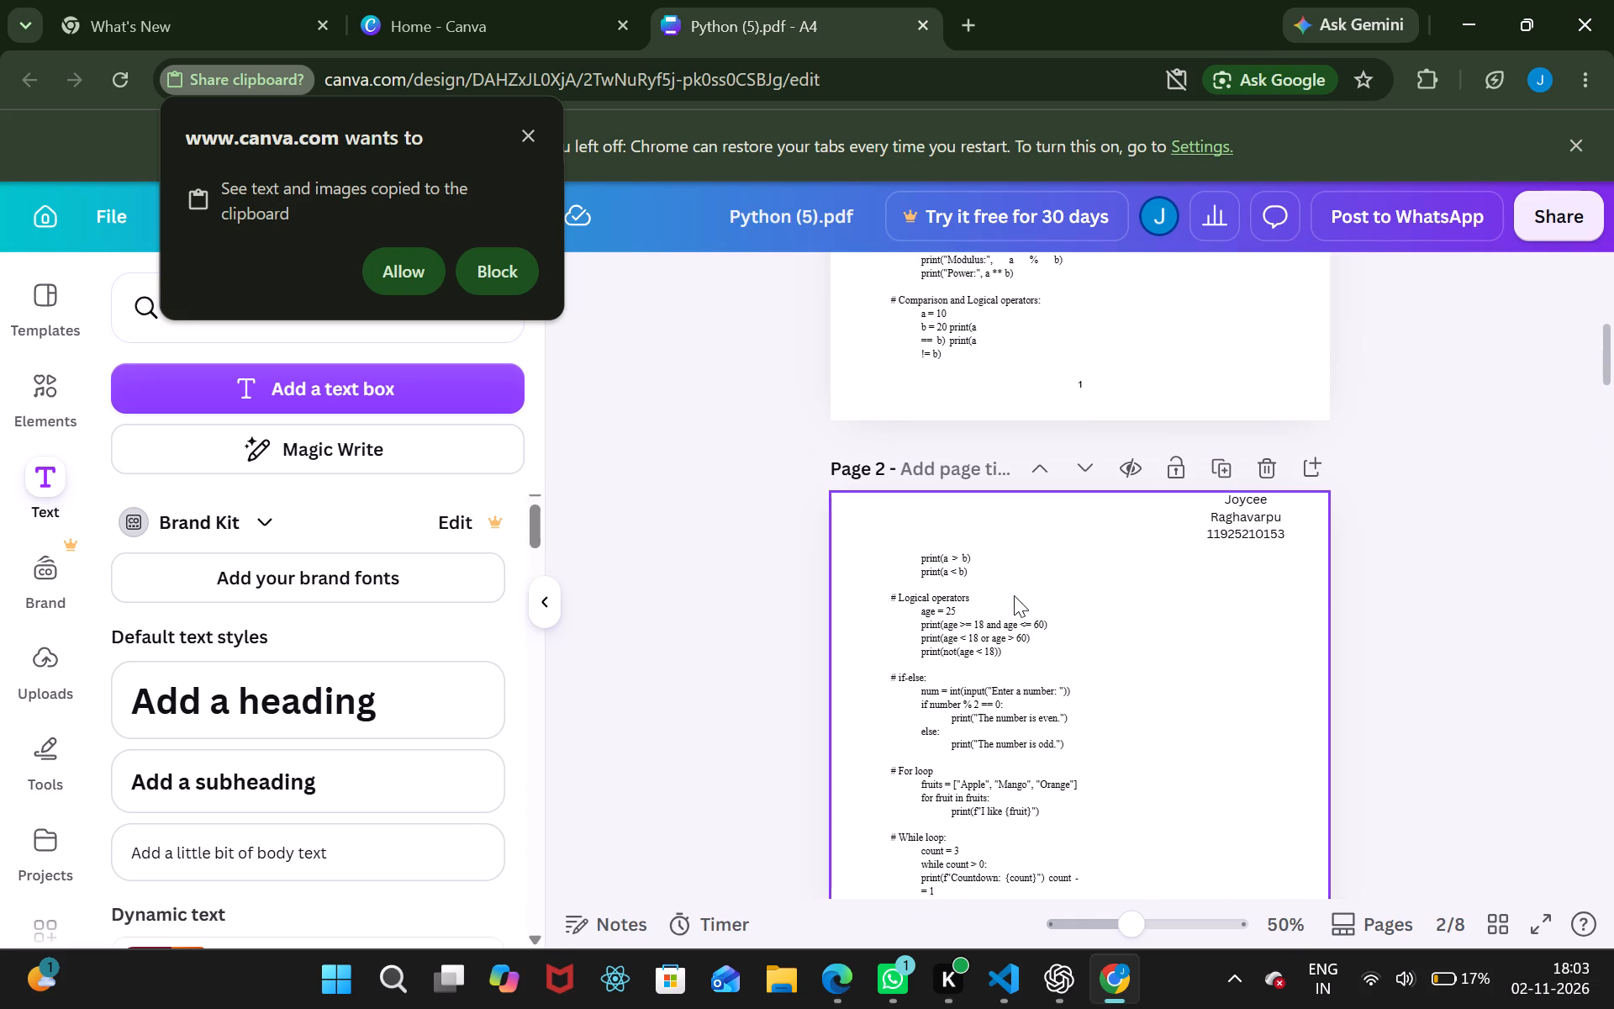
drag(1233, 520, 1232, 537)
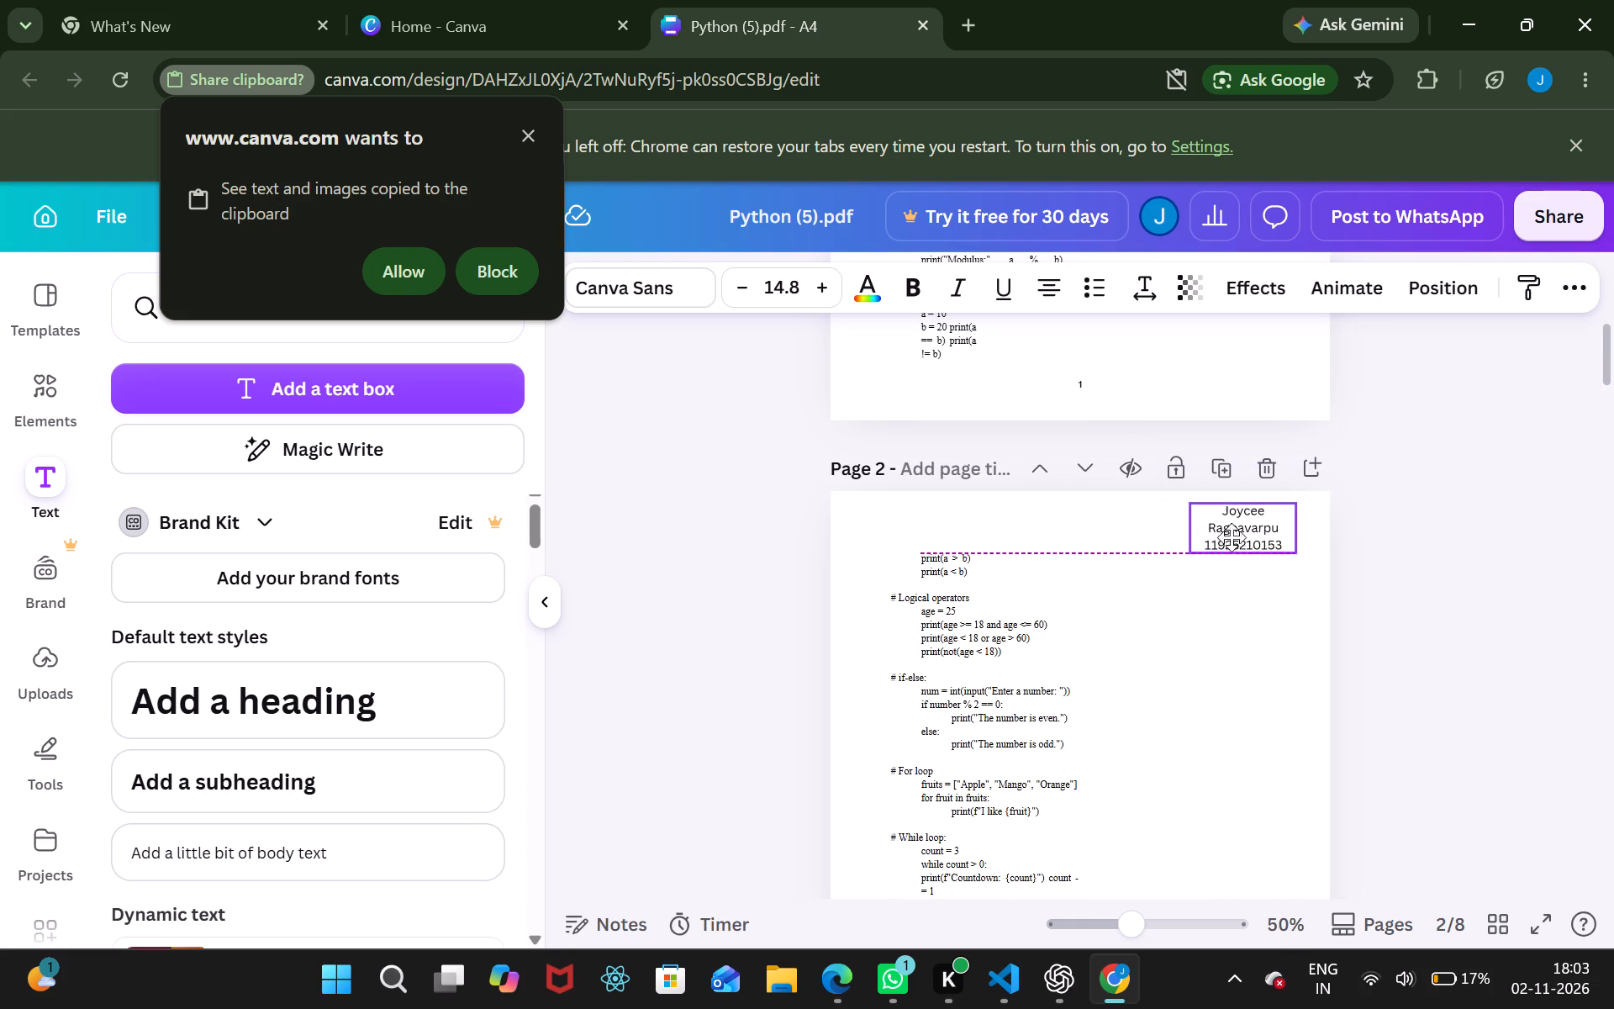
drag(1232, 537, 1237, 542)
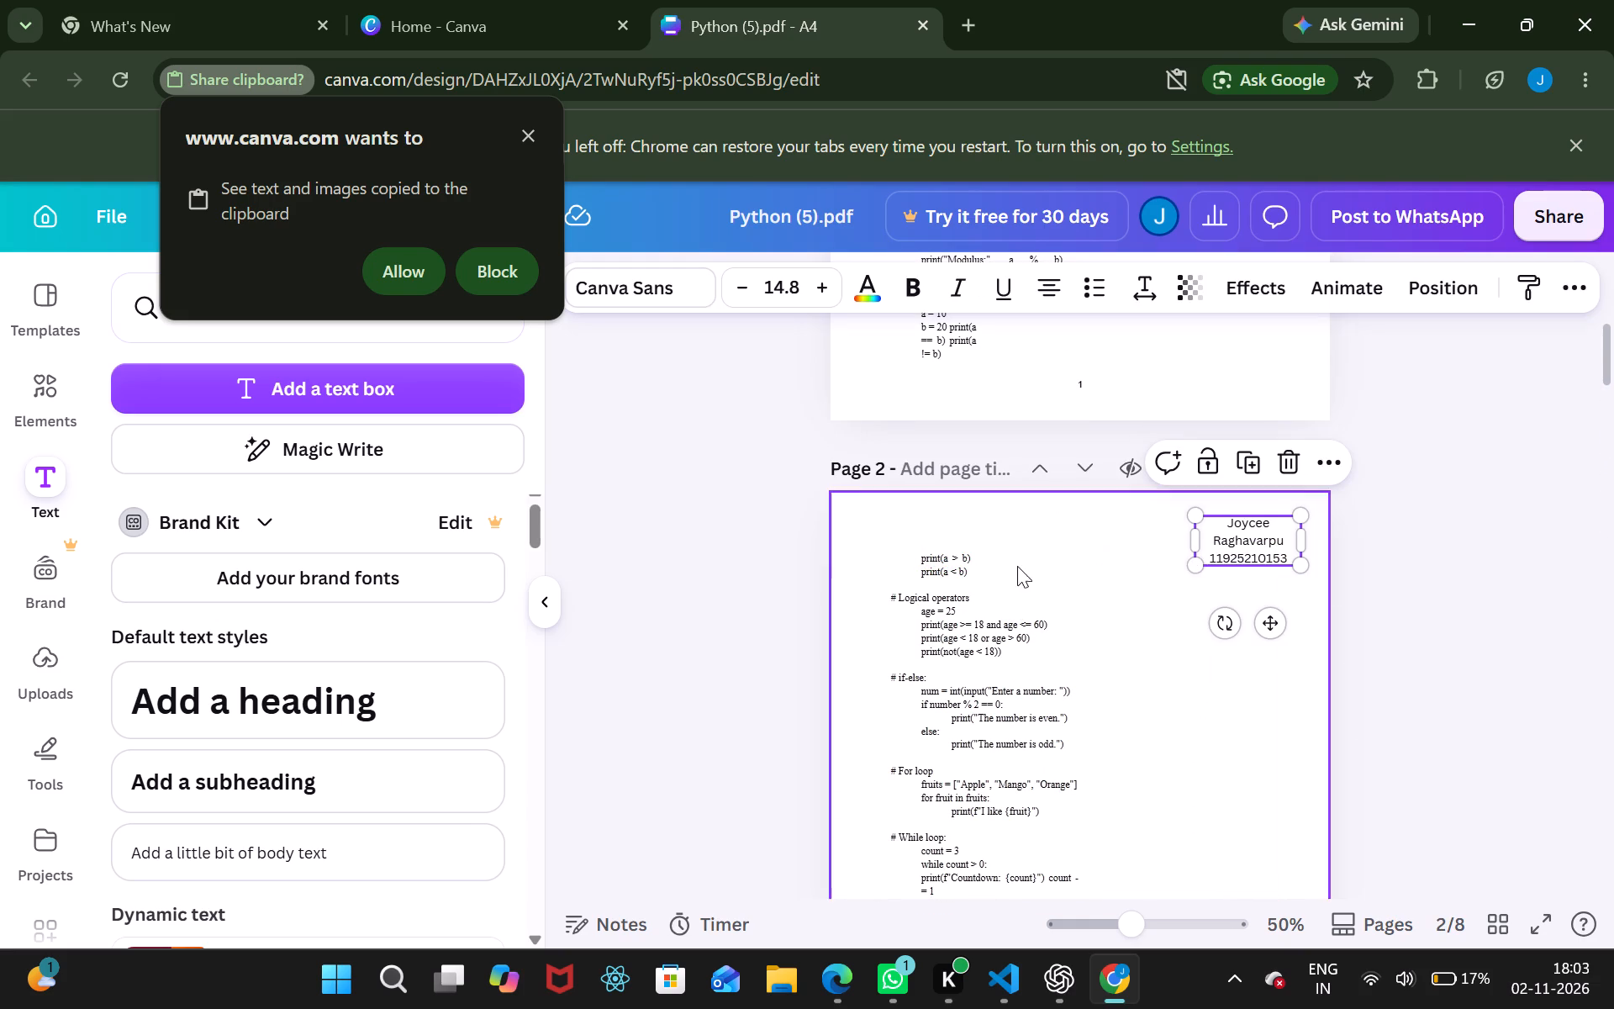
click(790, 564)
Allow canva.com to see text and images copied to the clipboard.
scroll(974, 541, up, 2)
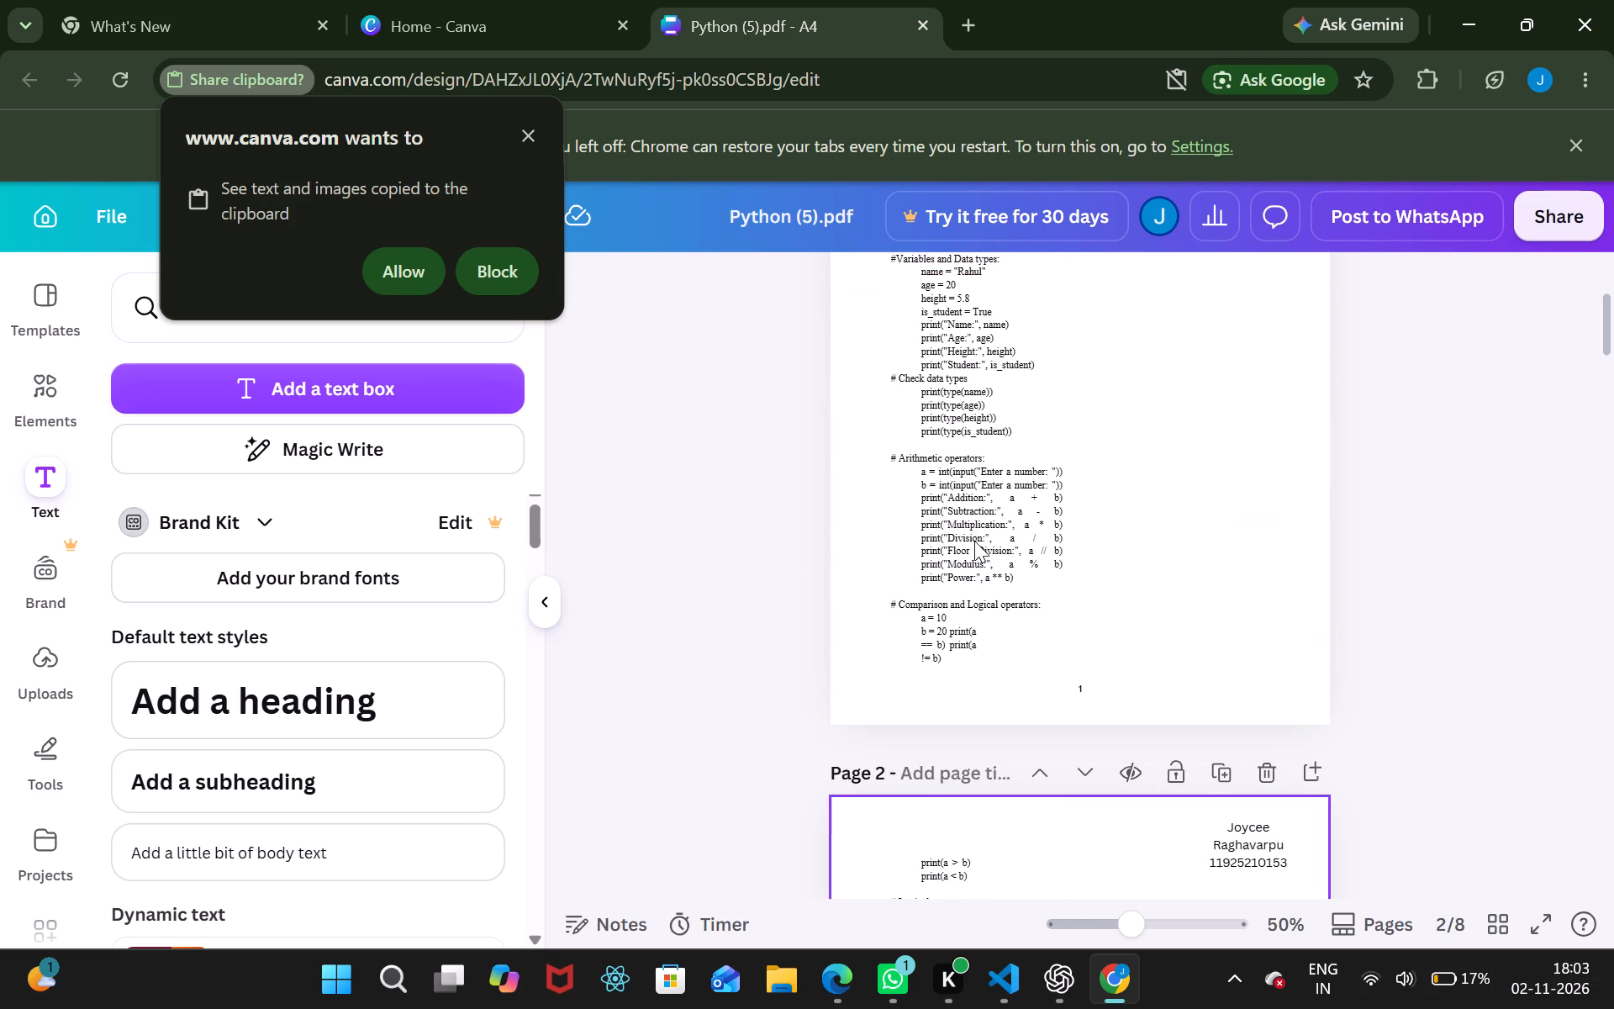
scroll(974, 541, up, 3)
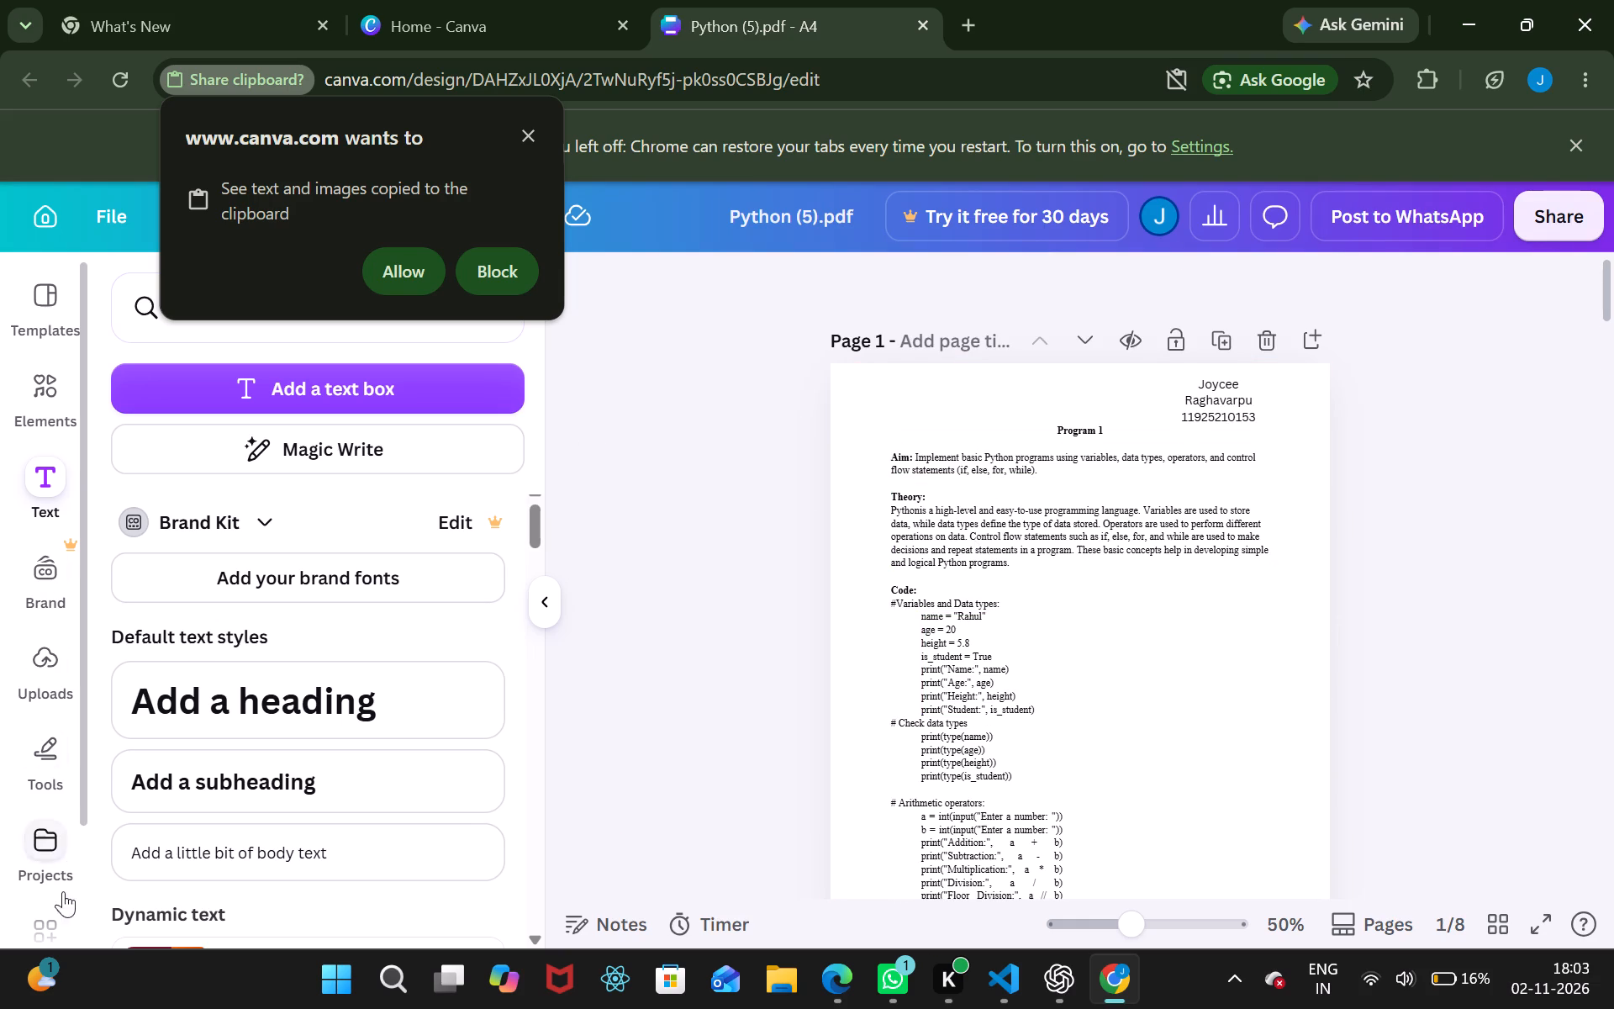
click(398, 277)
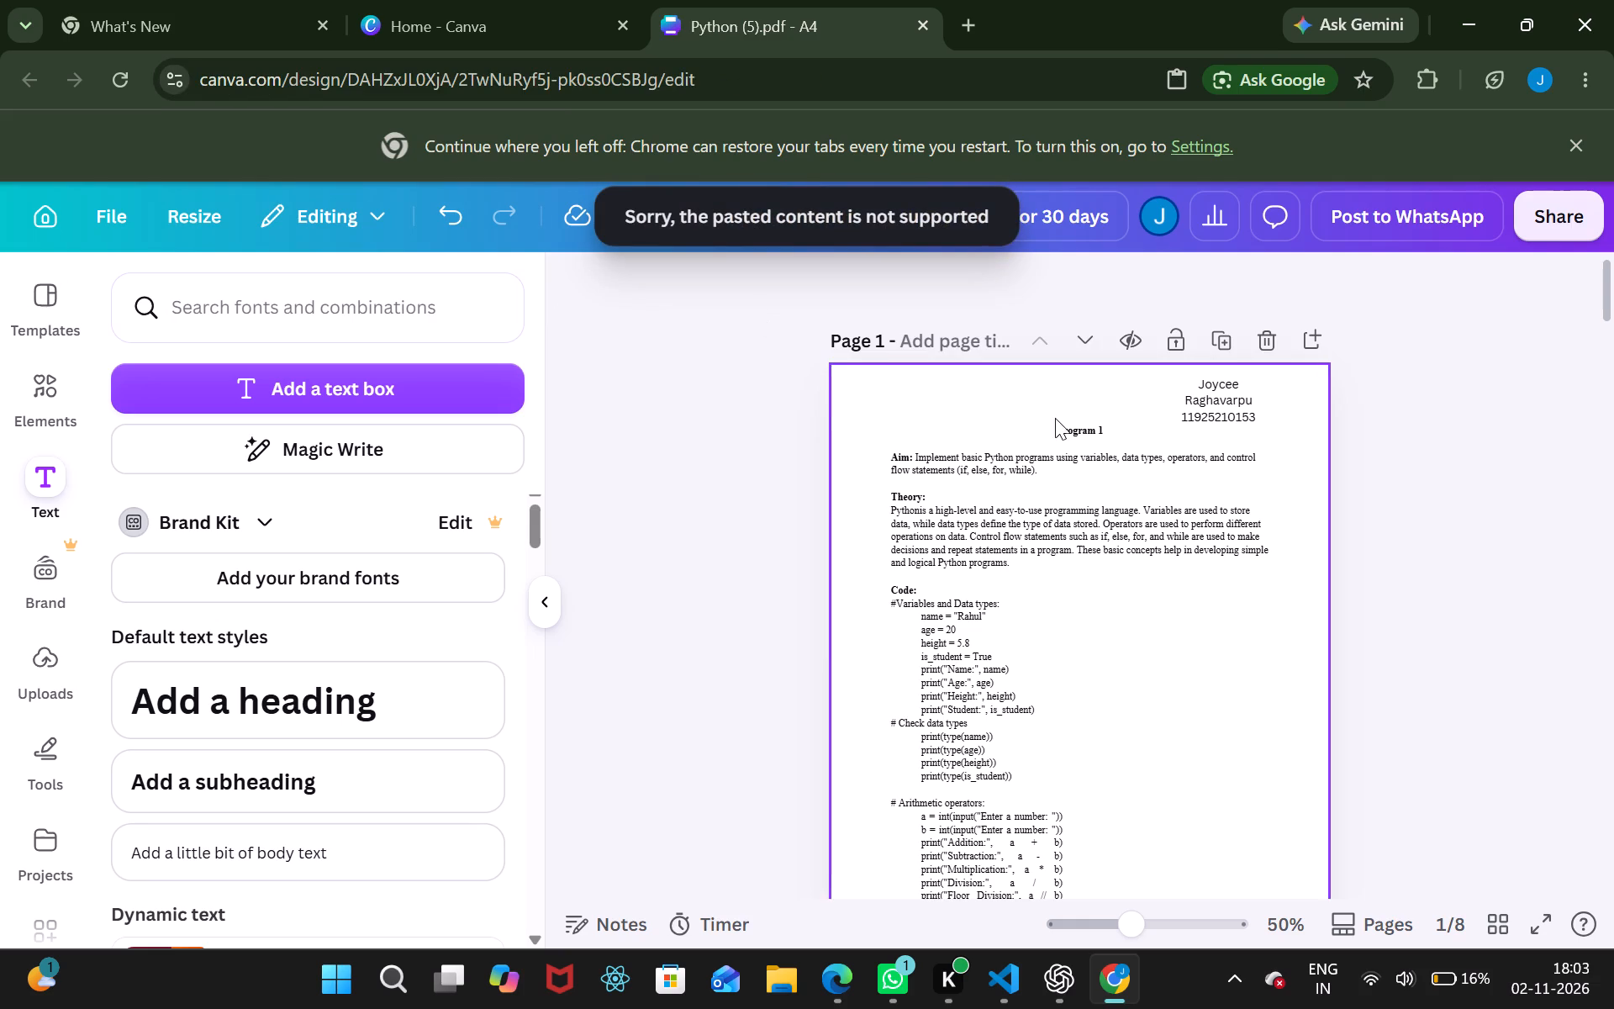
Download all pages of the design as a PDF with the Digital preset.
scroll(1055, 418, down, 8)
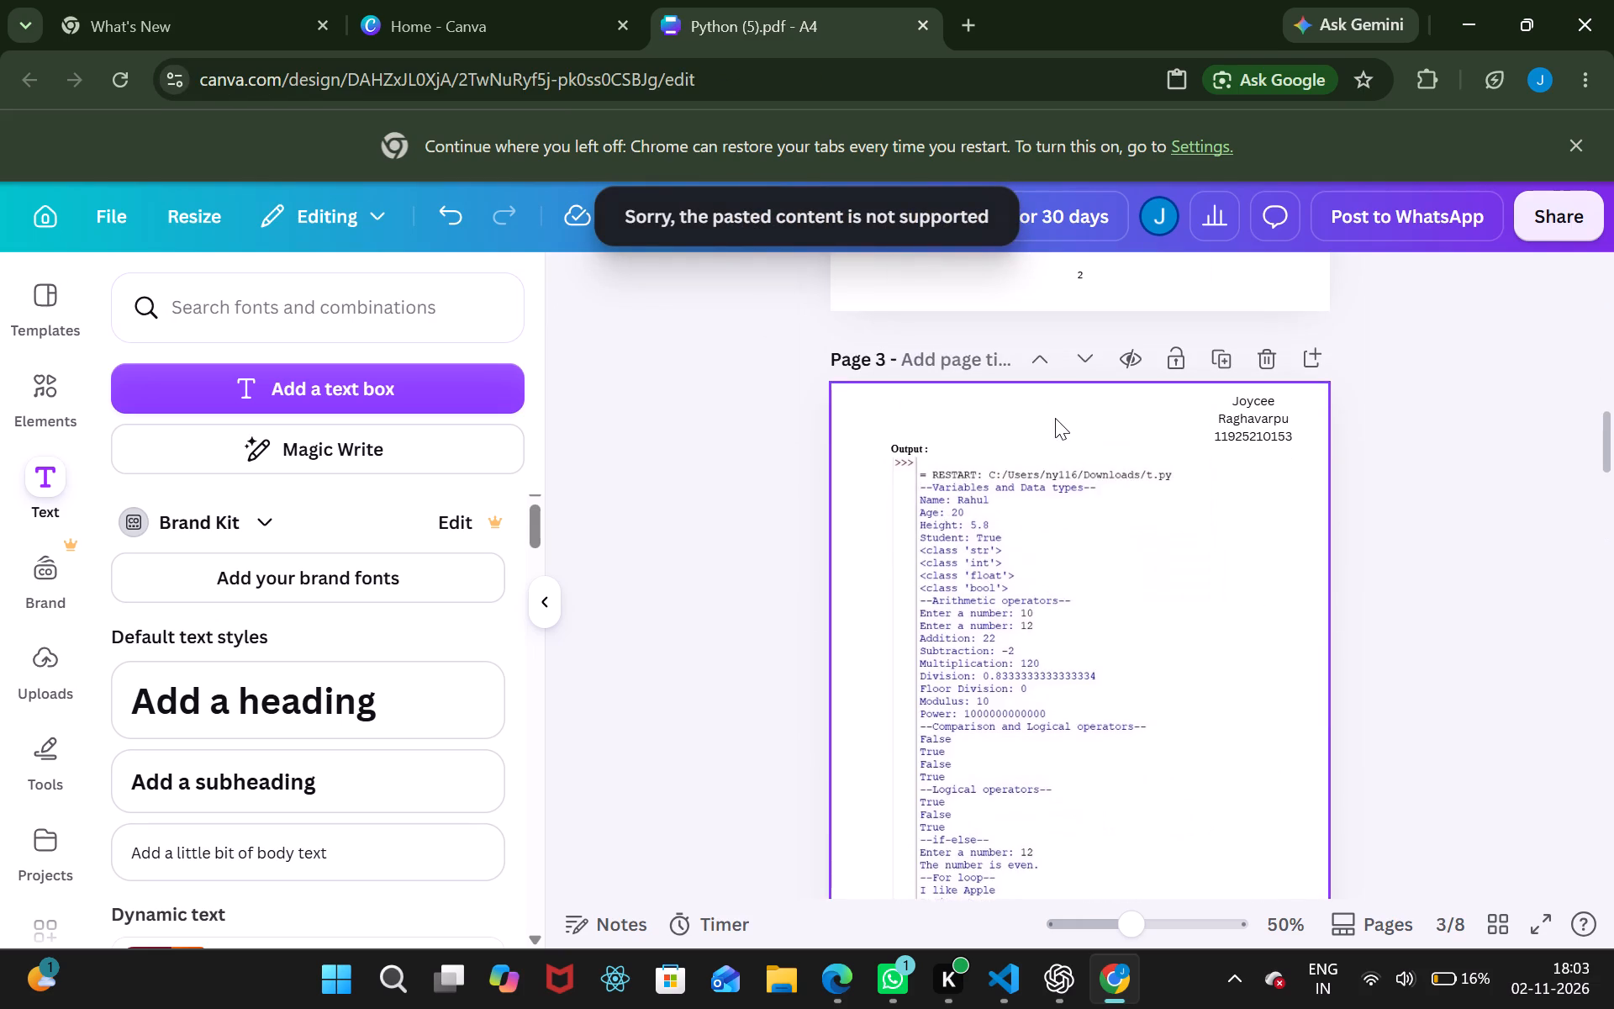
scroll(1055, 418, up, 13)
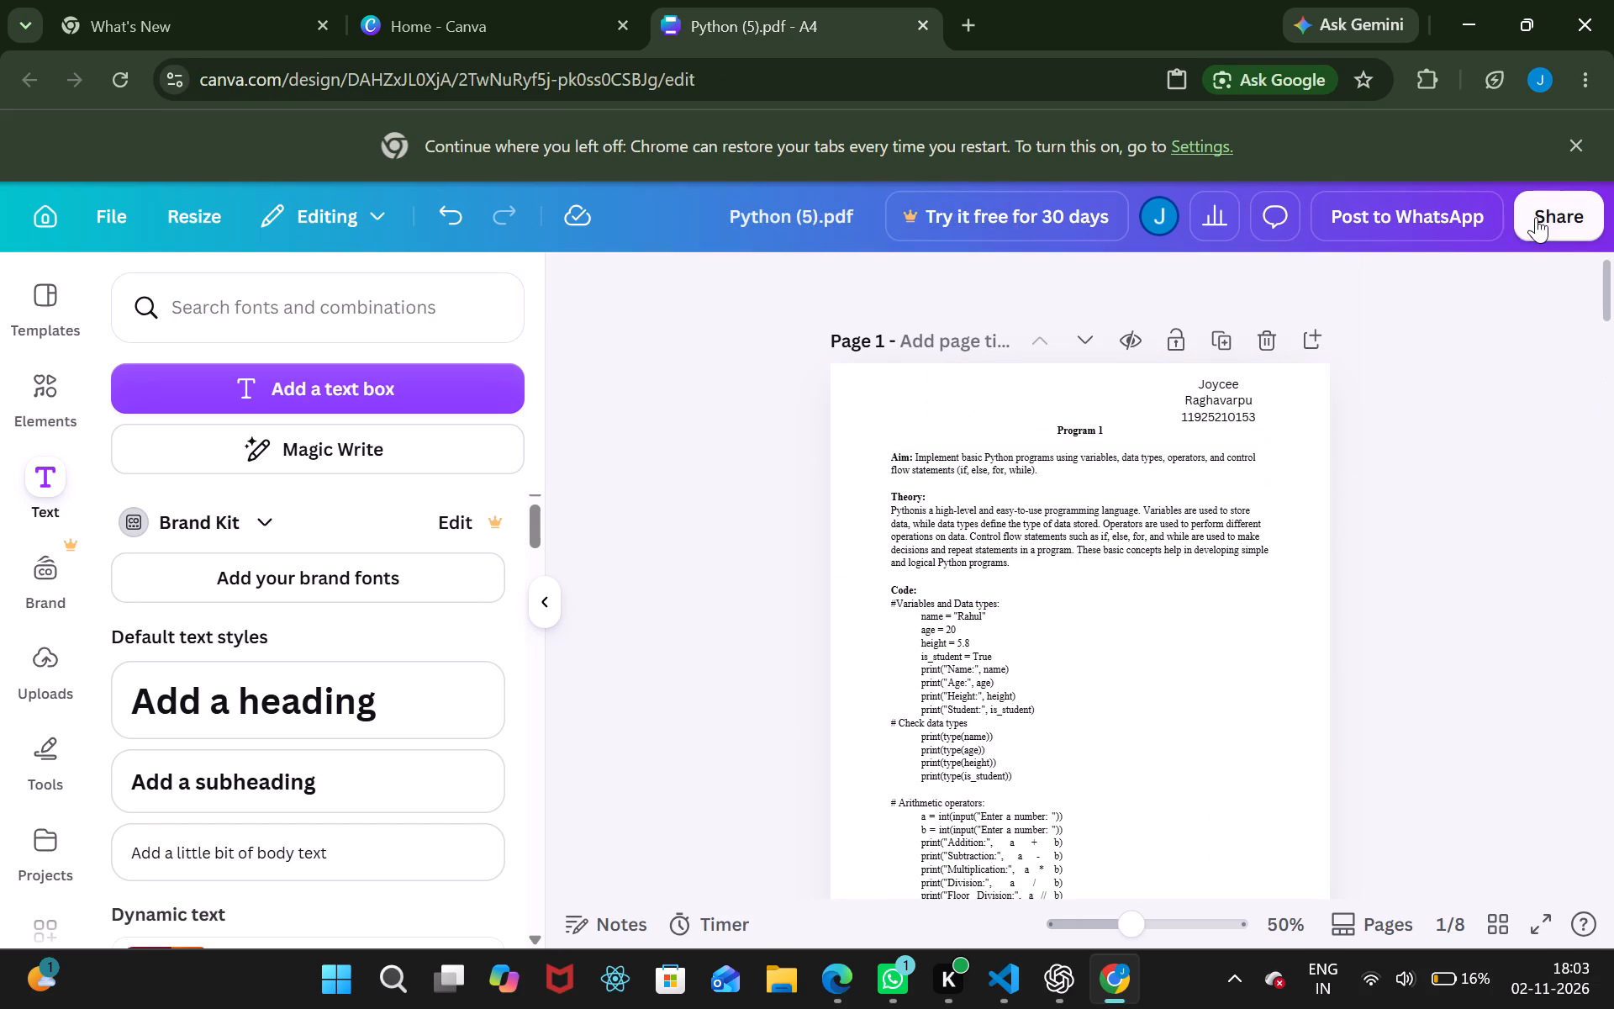
click(1548, 223)
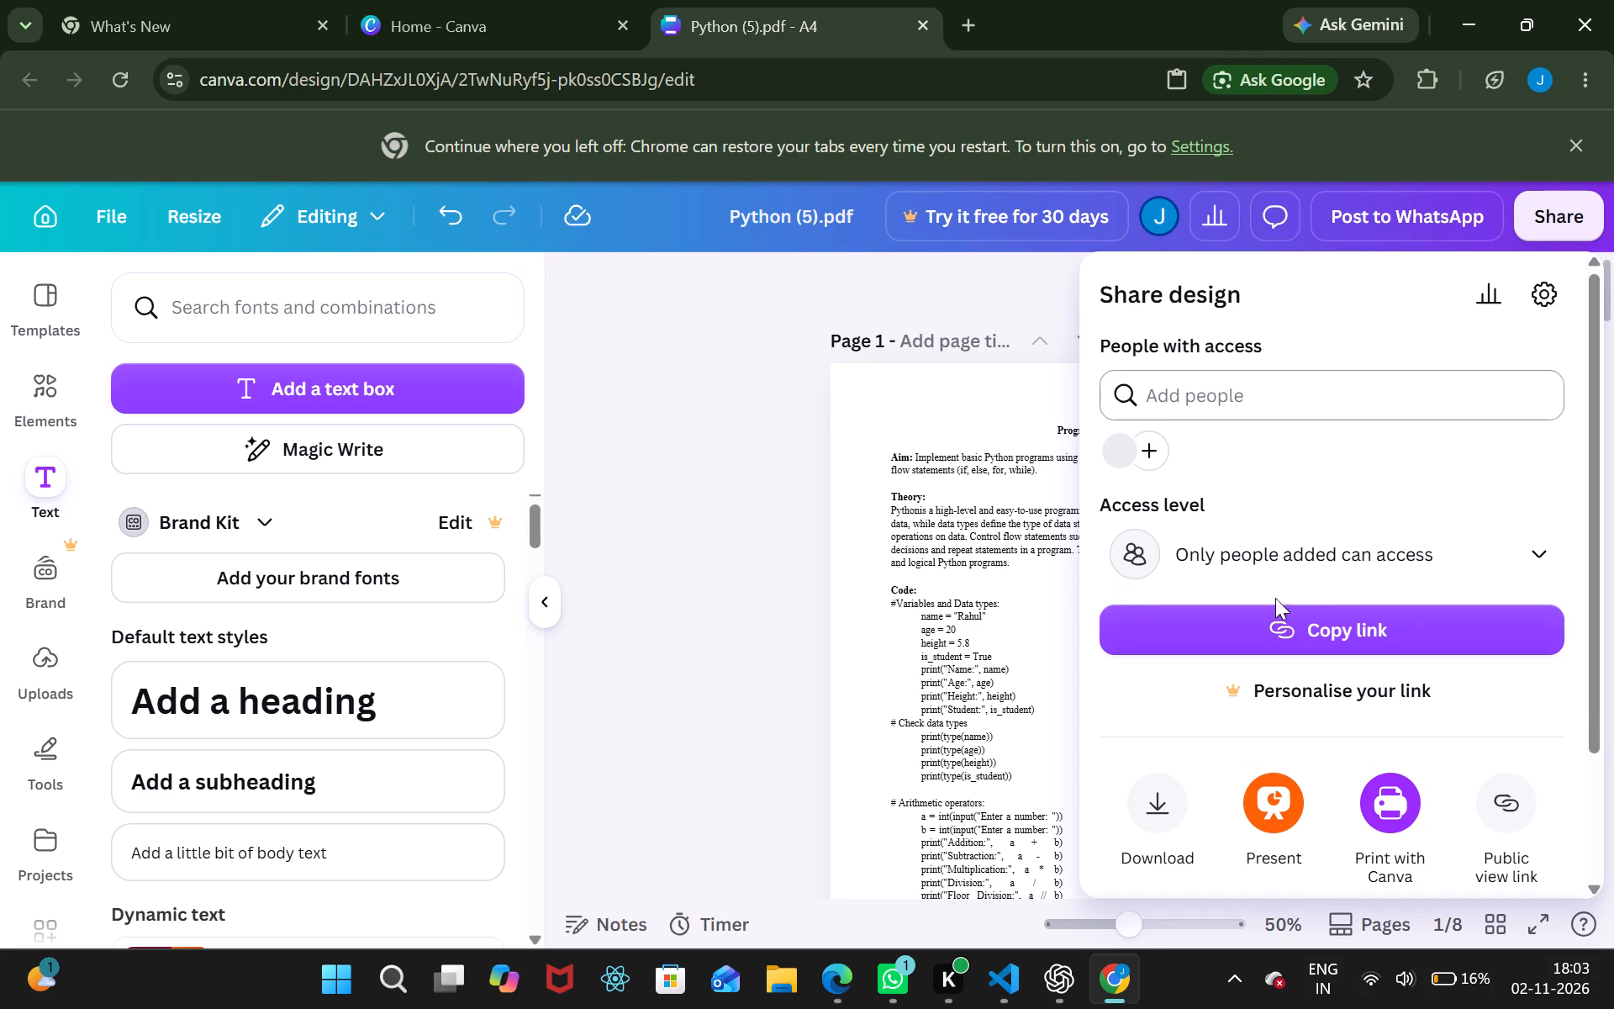
click(1132, 820)
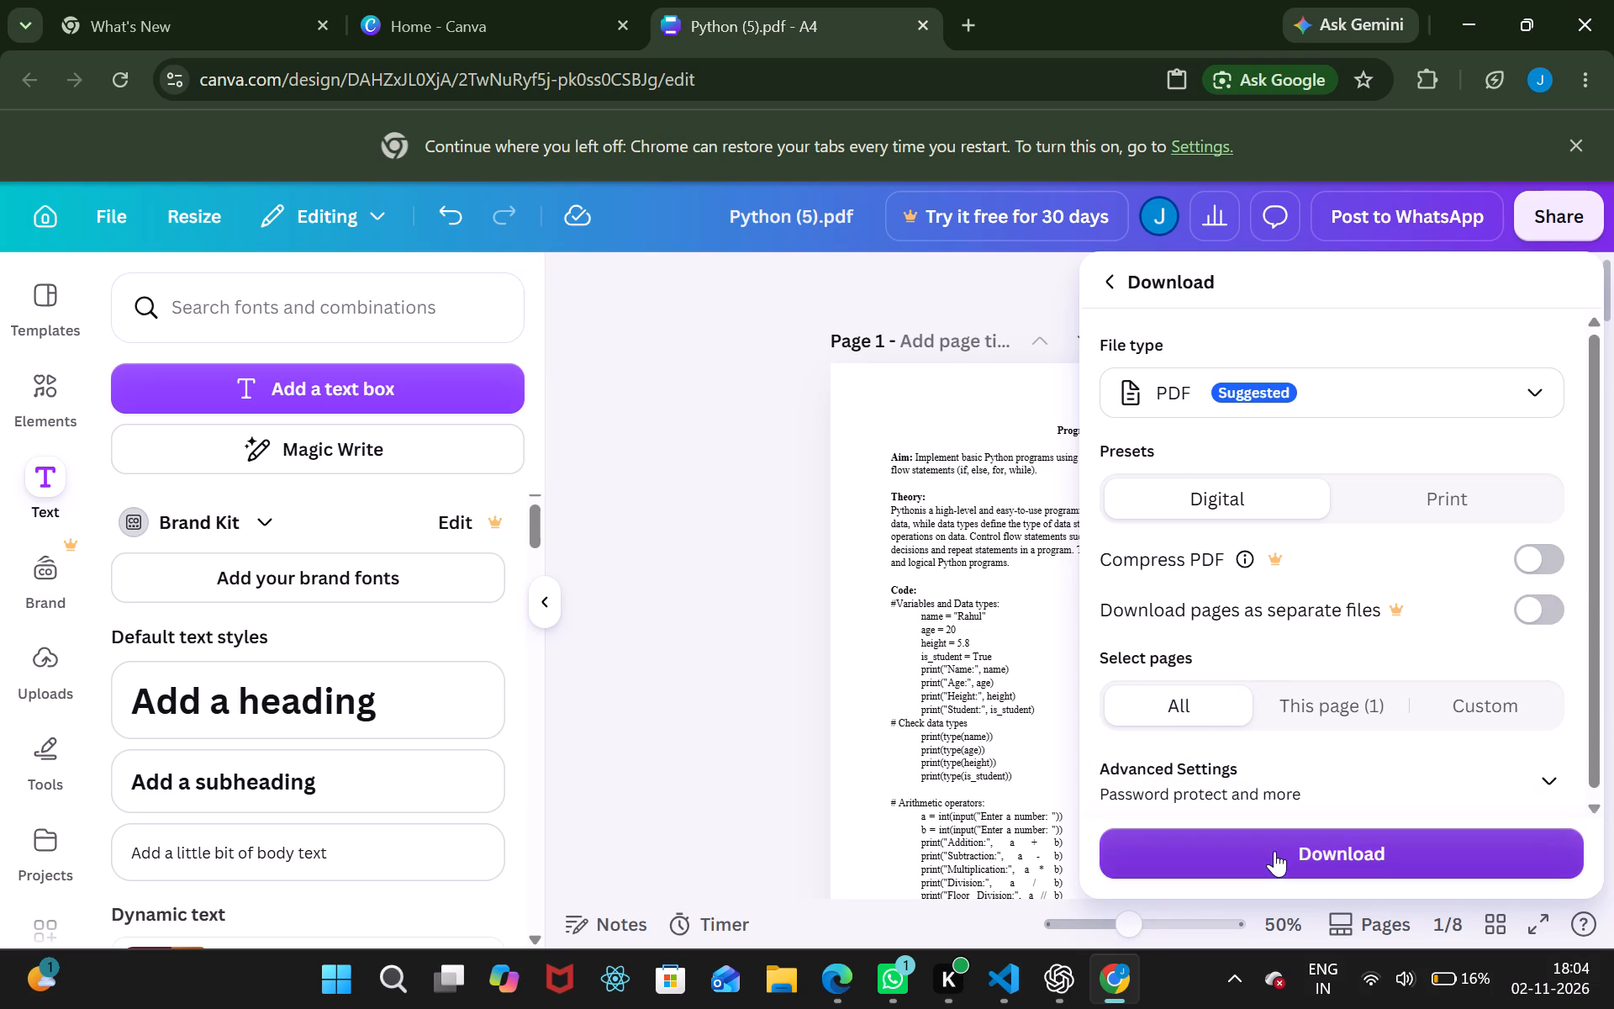
click(1274, 851)
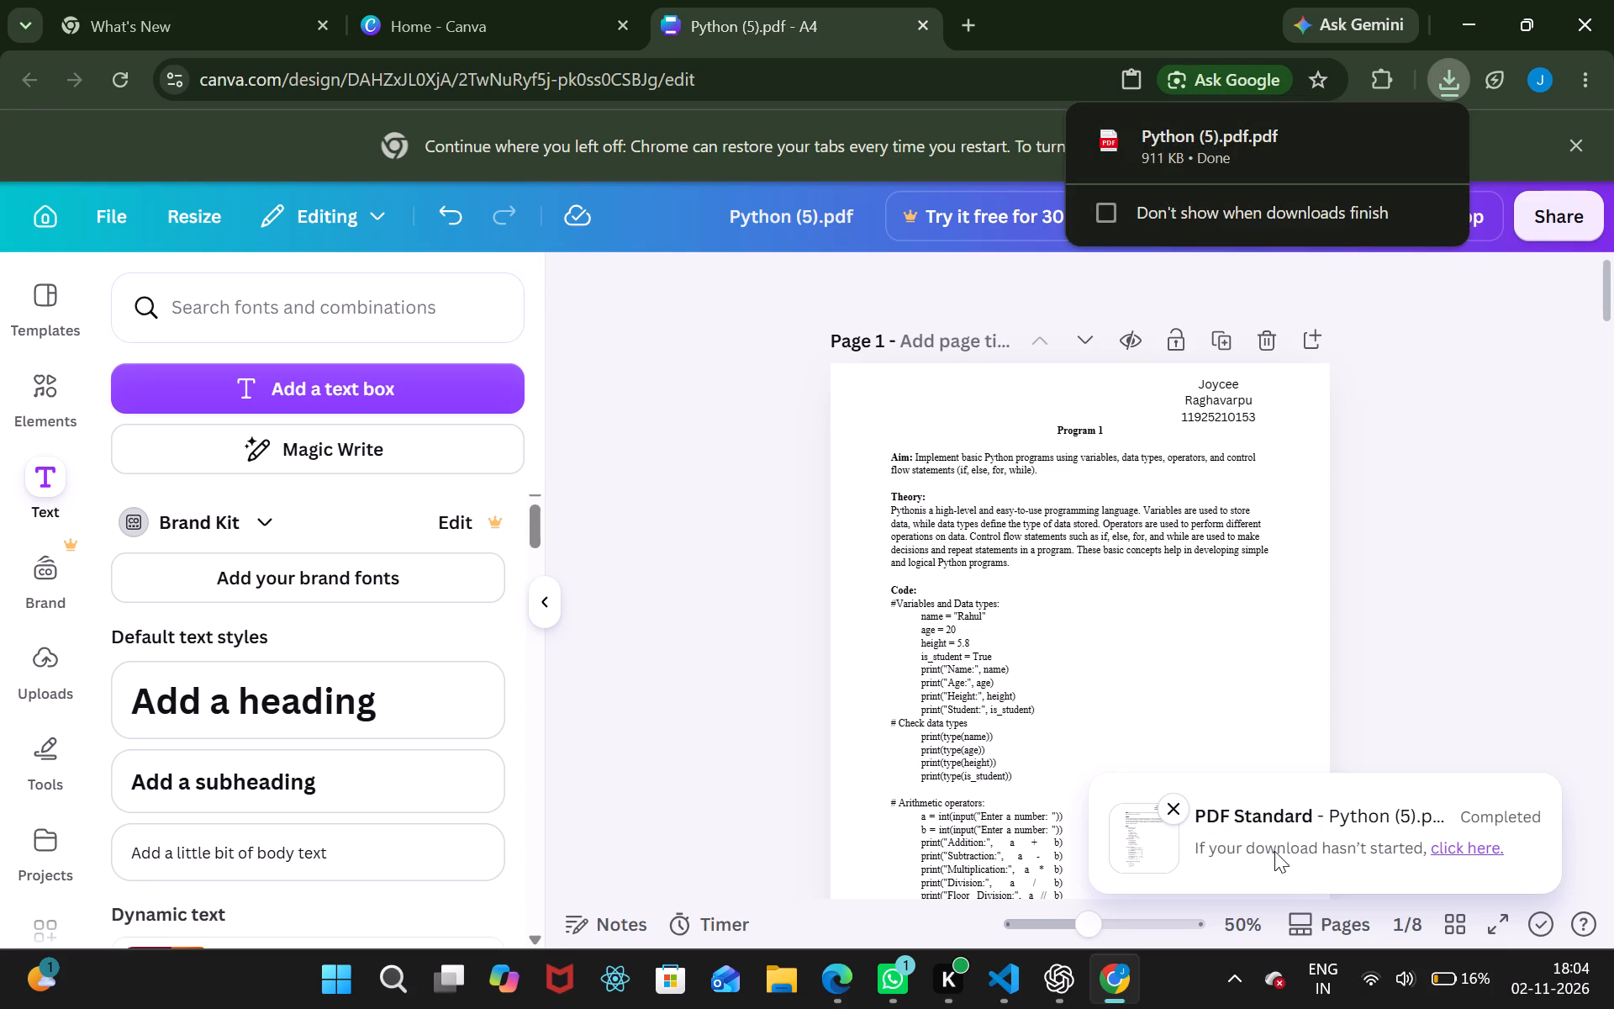
Open the downloaded Python (5).pdf.pdf and check the name-and-ID text on each of its pages.
click(1338, 159)
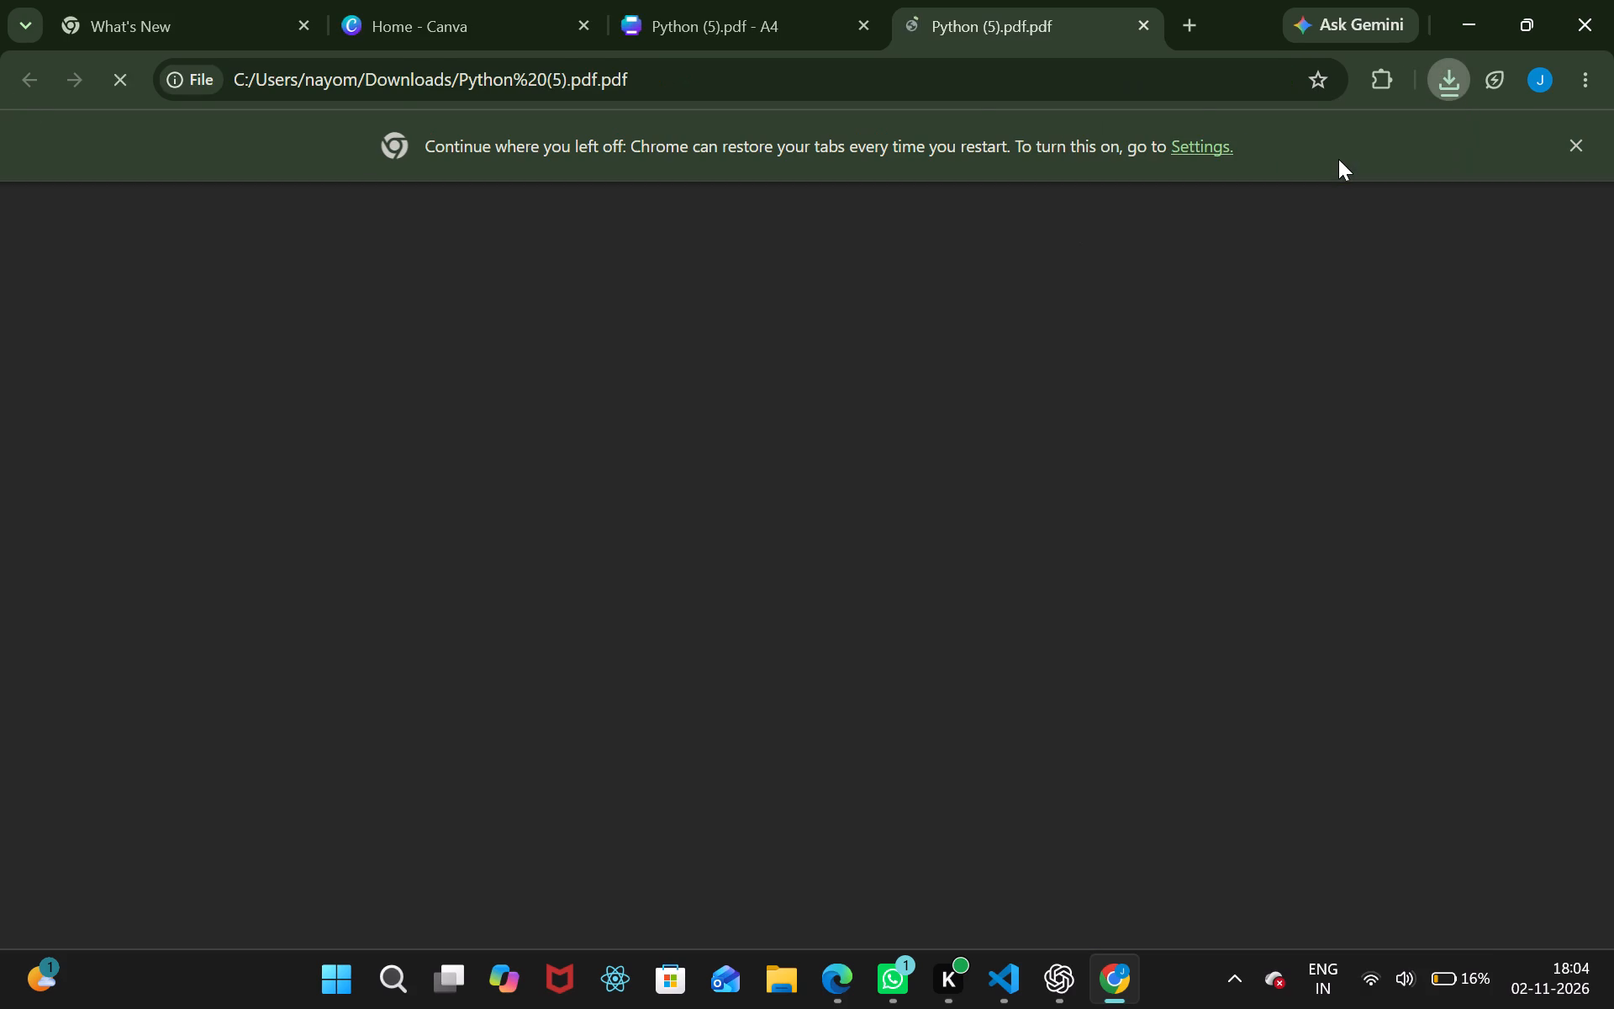
scroll(968, 684, down, 4)
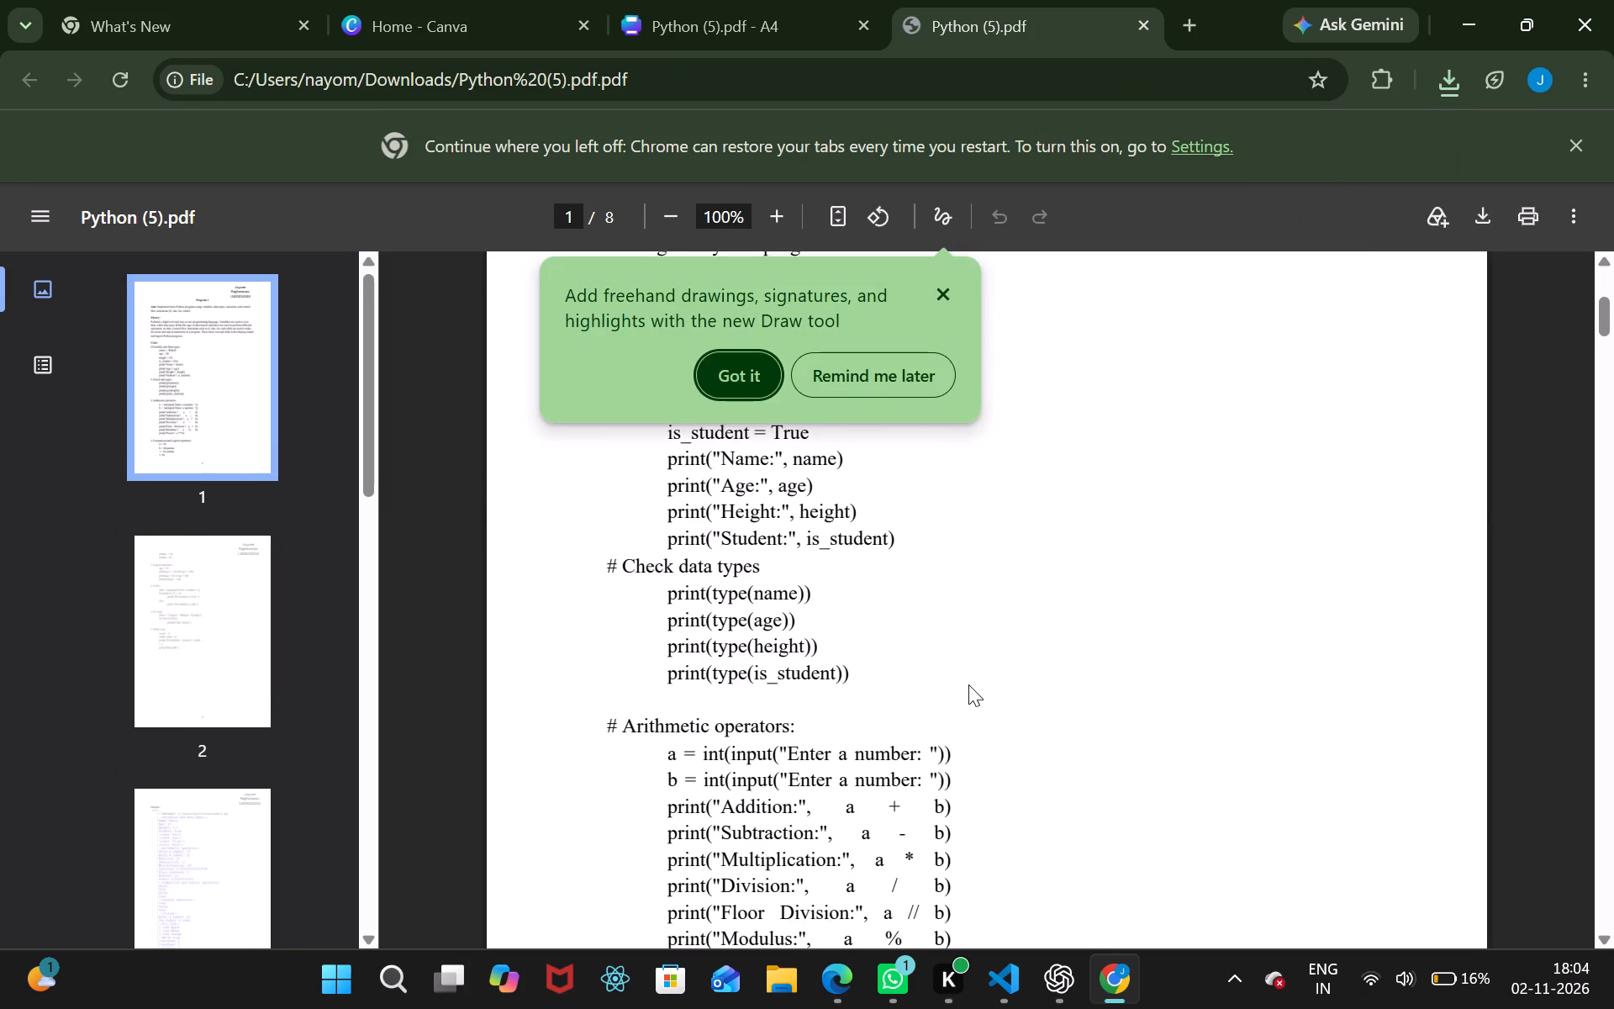
scroll(968, 684, down, 12)
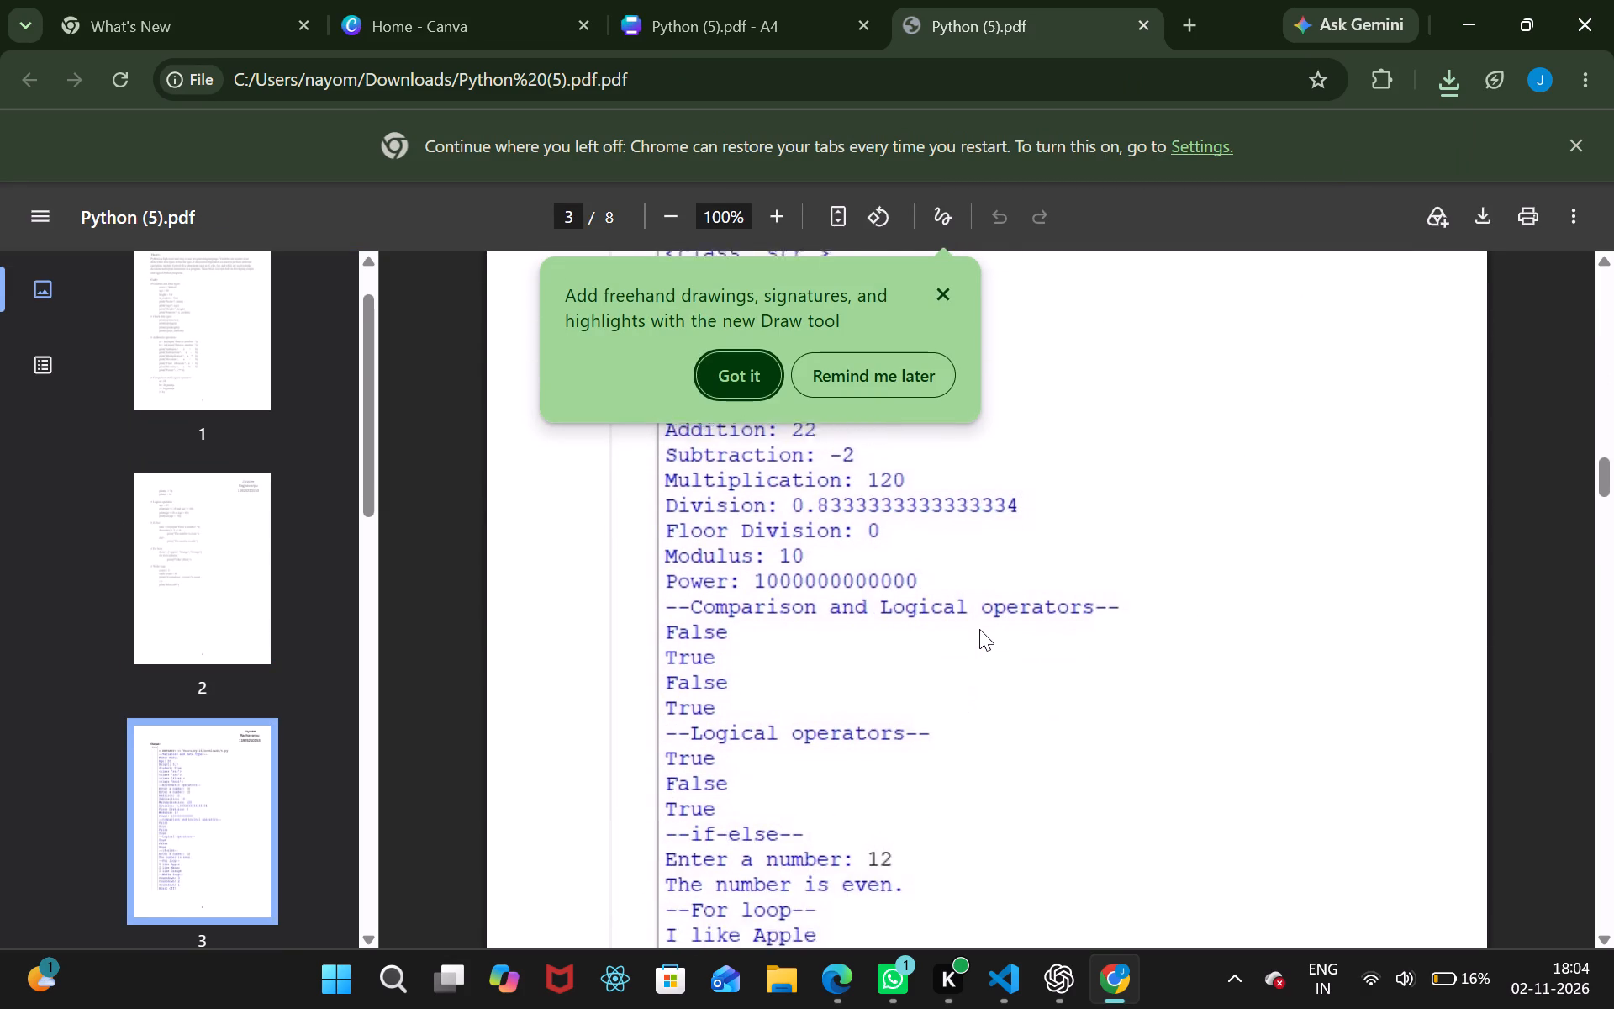
scroll(979, 629, down, 20)
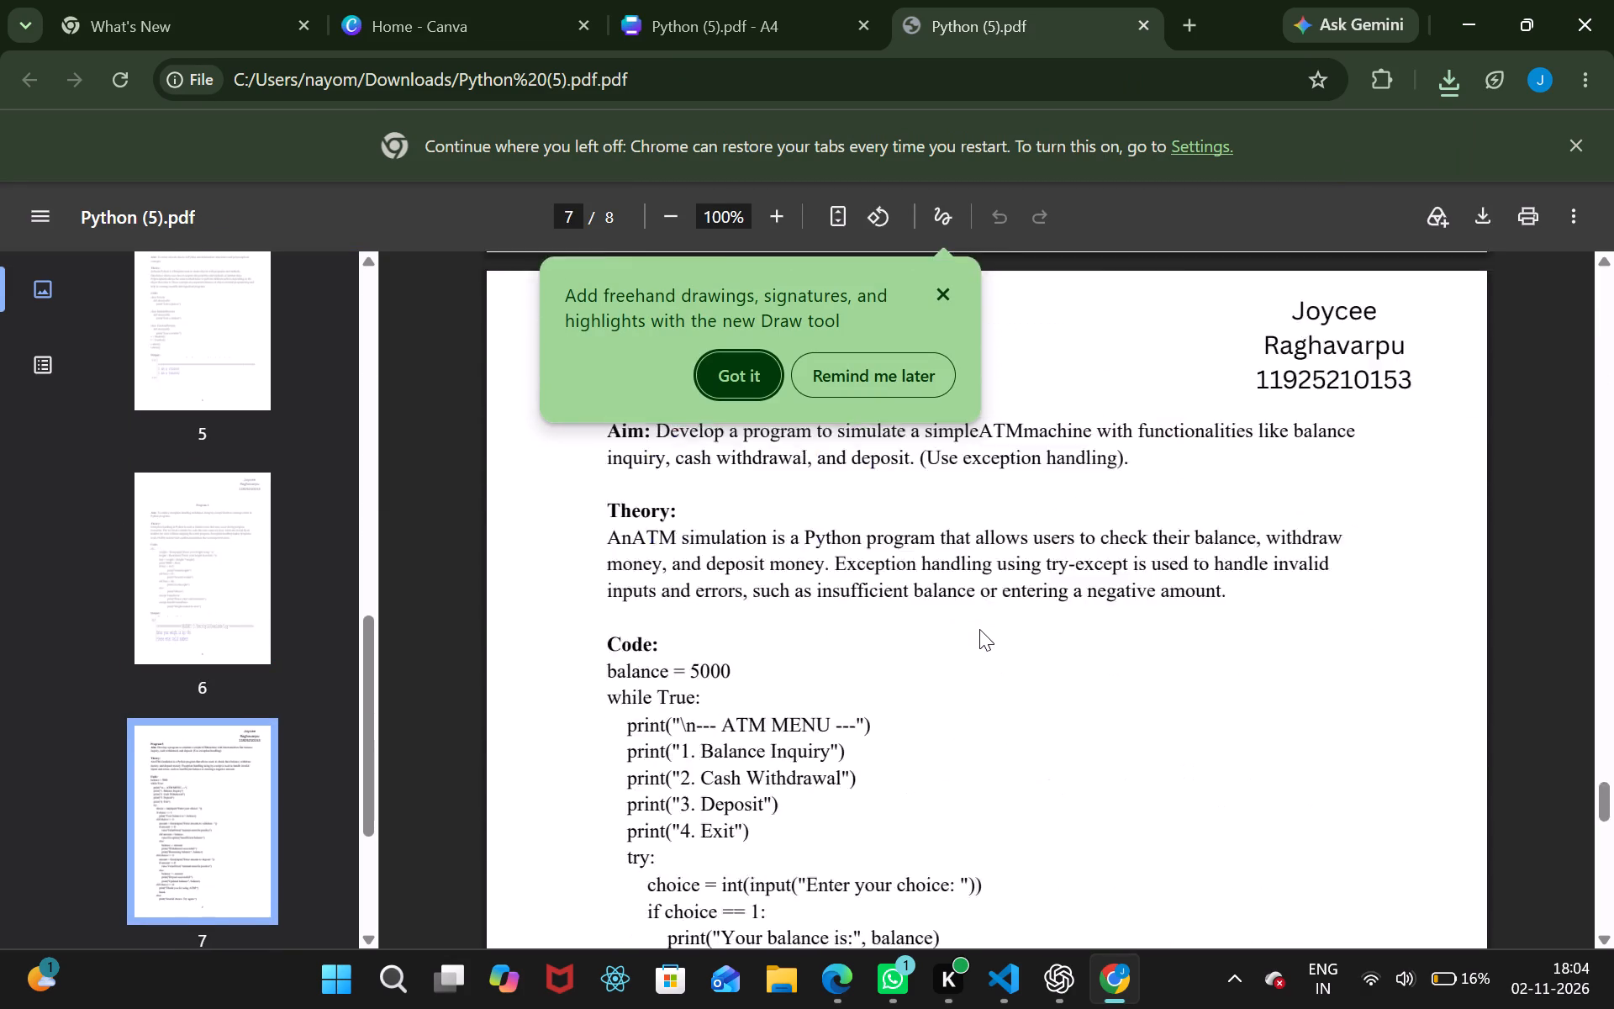
scroll(979, 629, down, 8)
scroll(979, 629, up, 2)
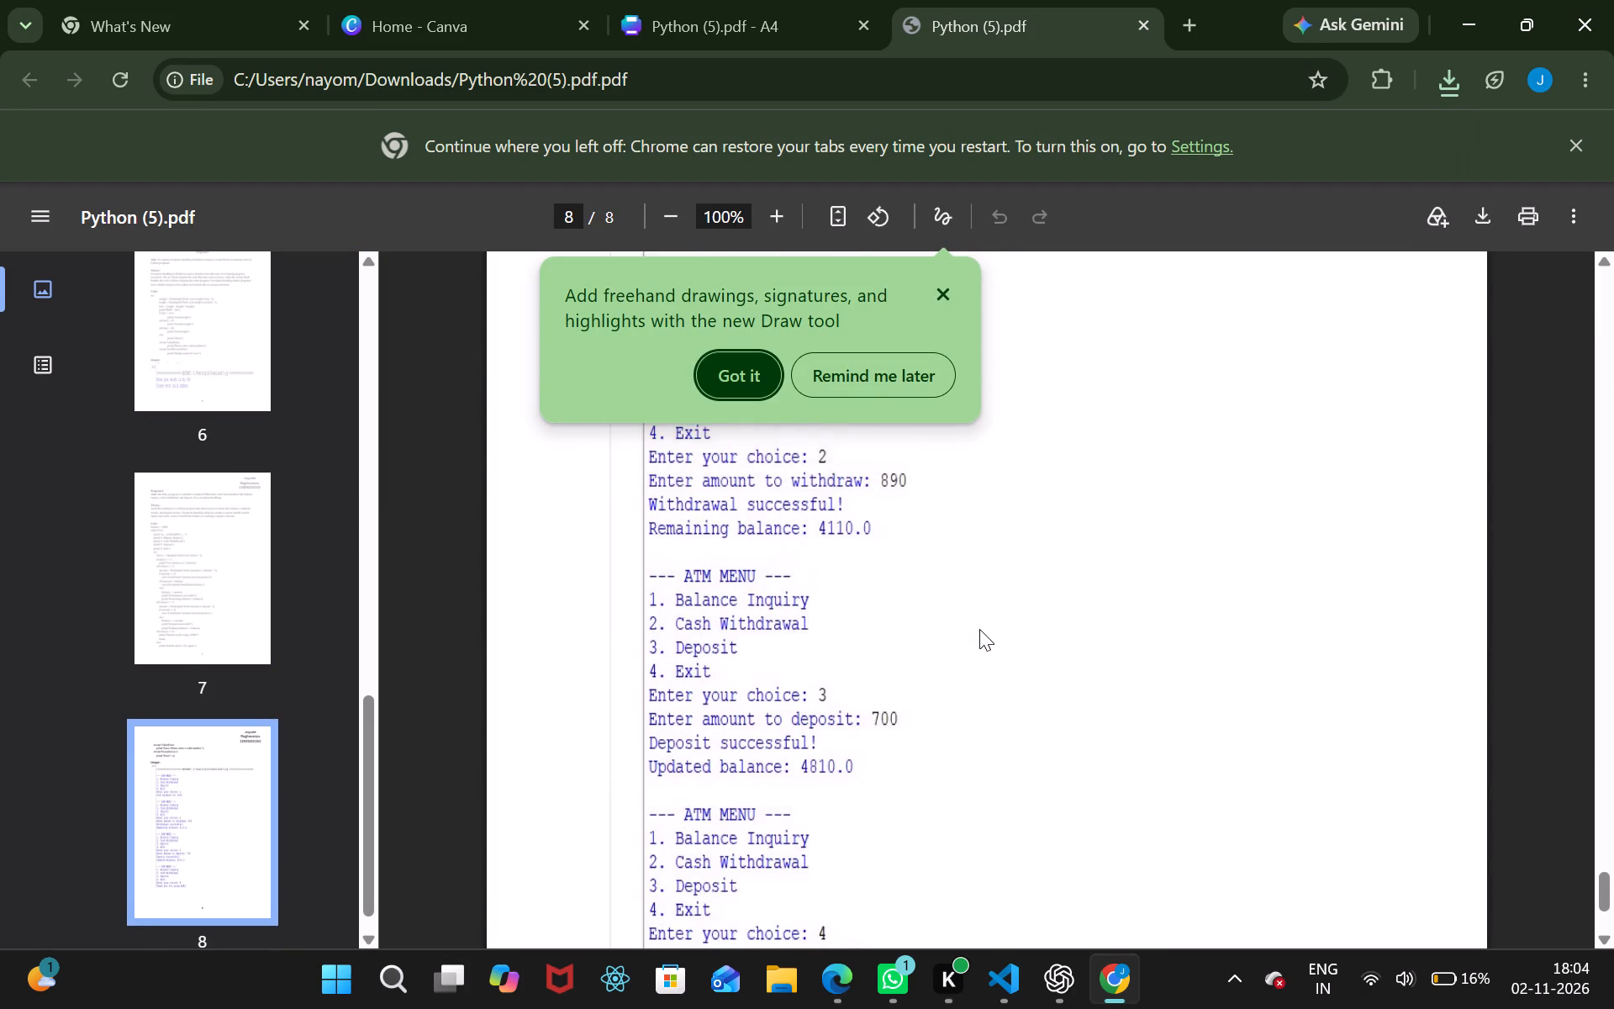
scroll(979, 629, up, 6)
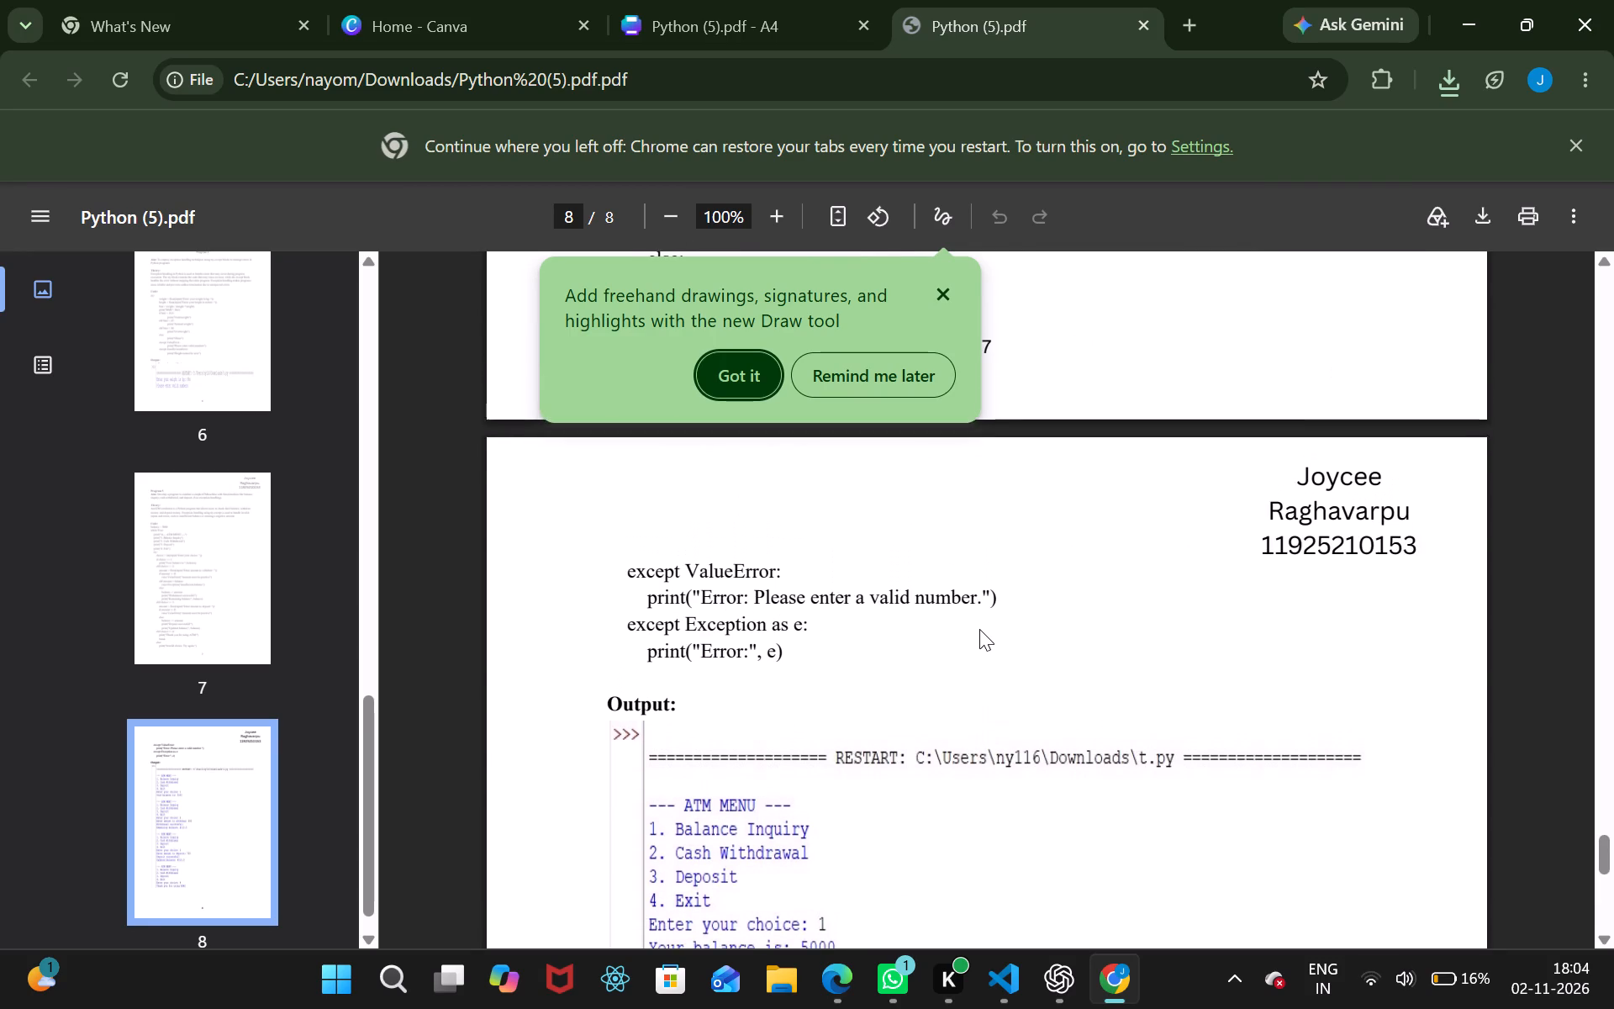
scroll(979, 629, up, 11)
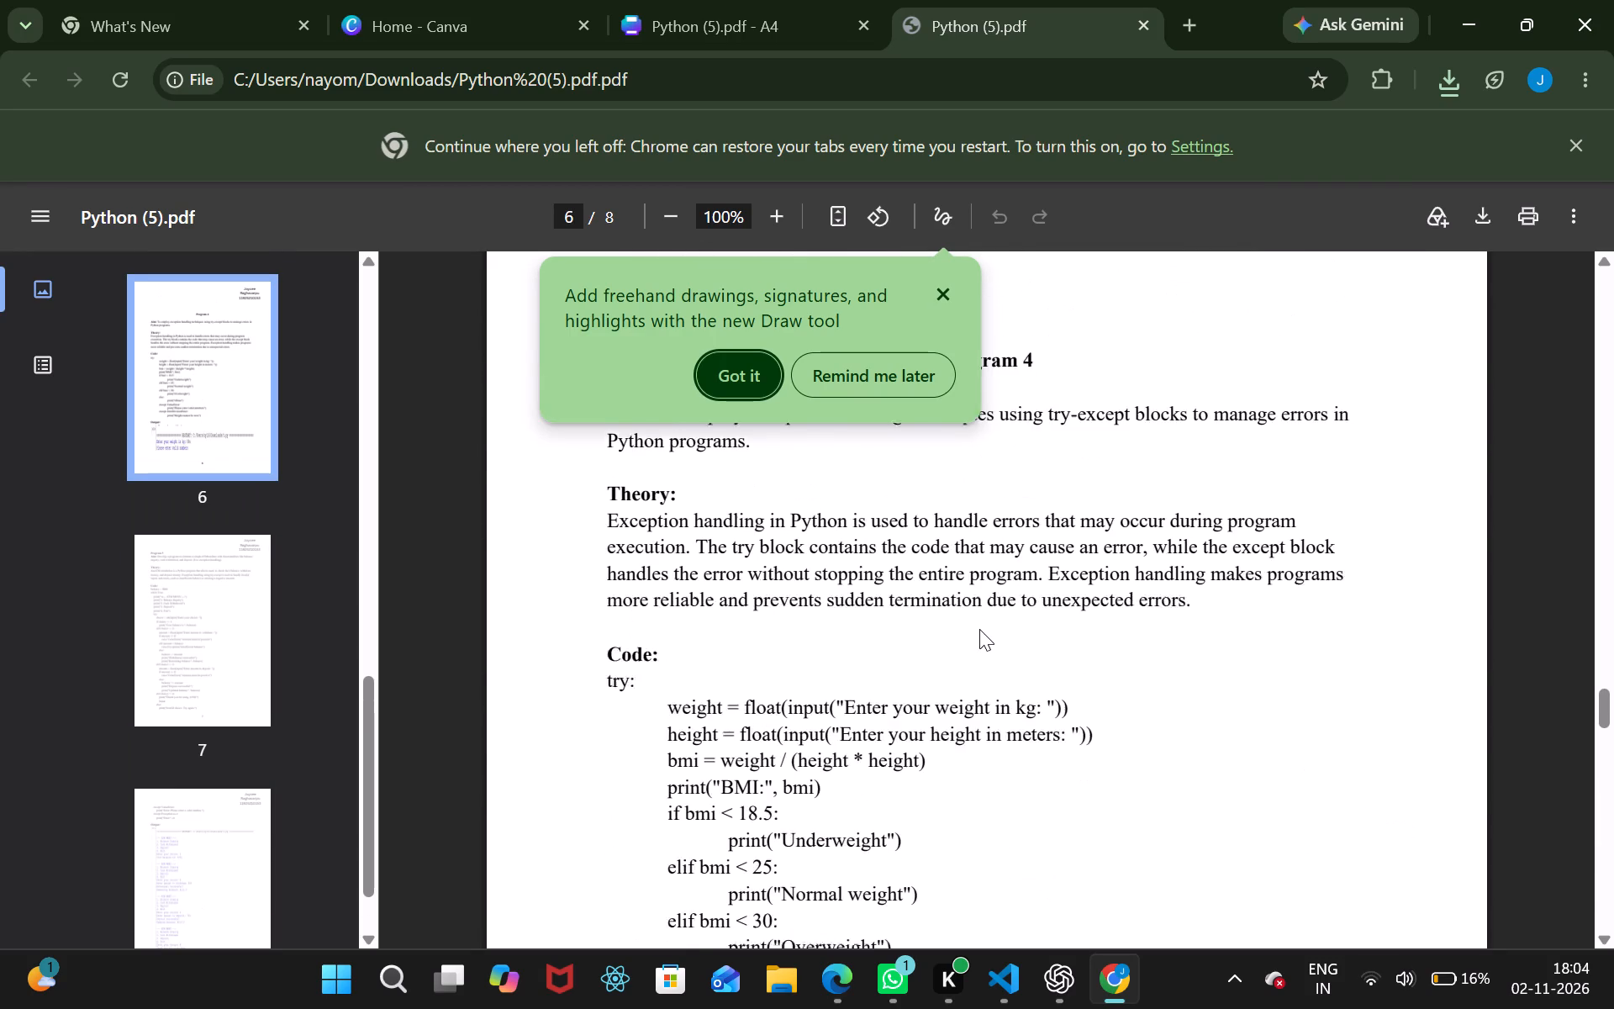
scroll(979, 629, up, 13)
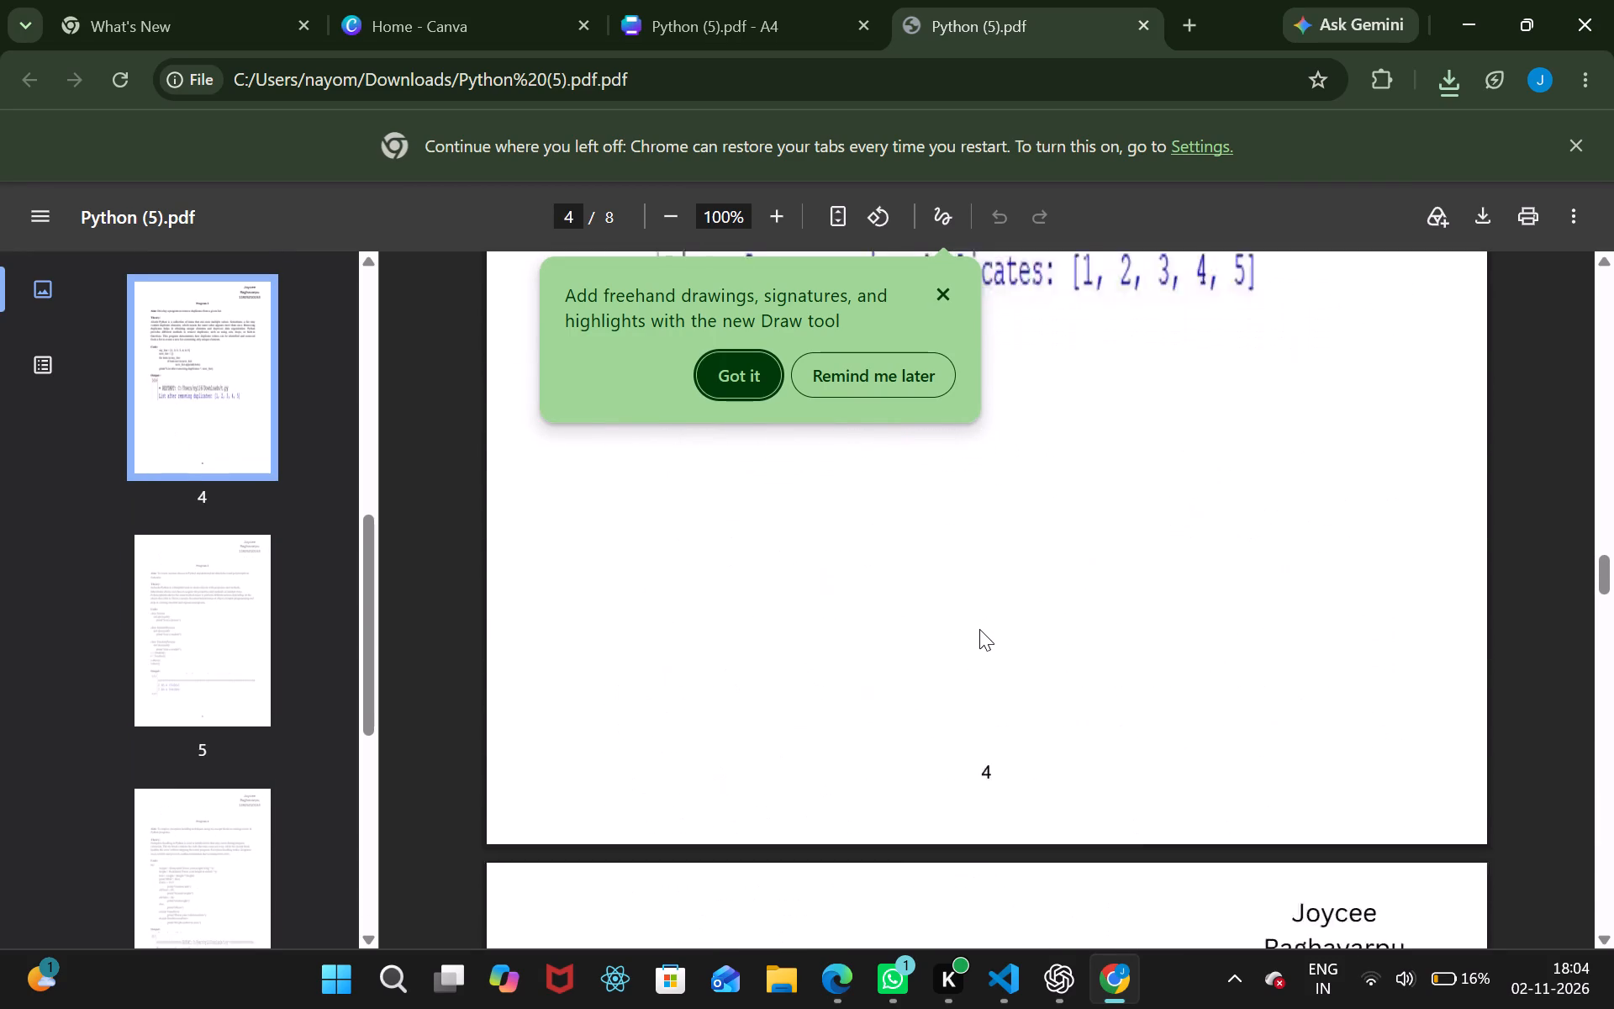
scroll(979, 629, up, 13)
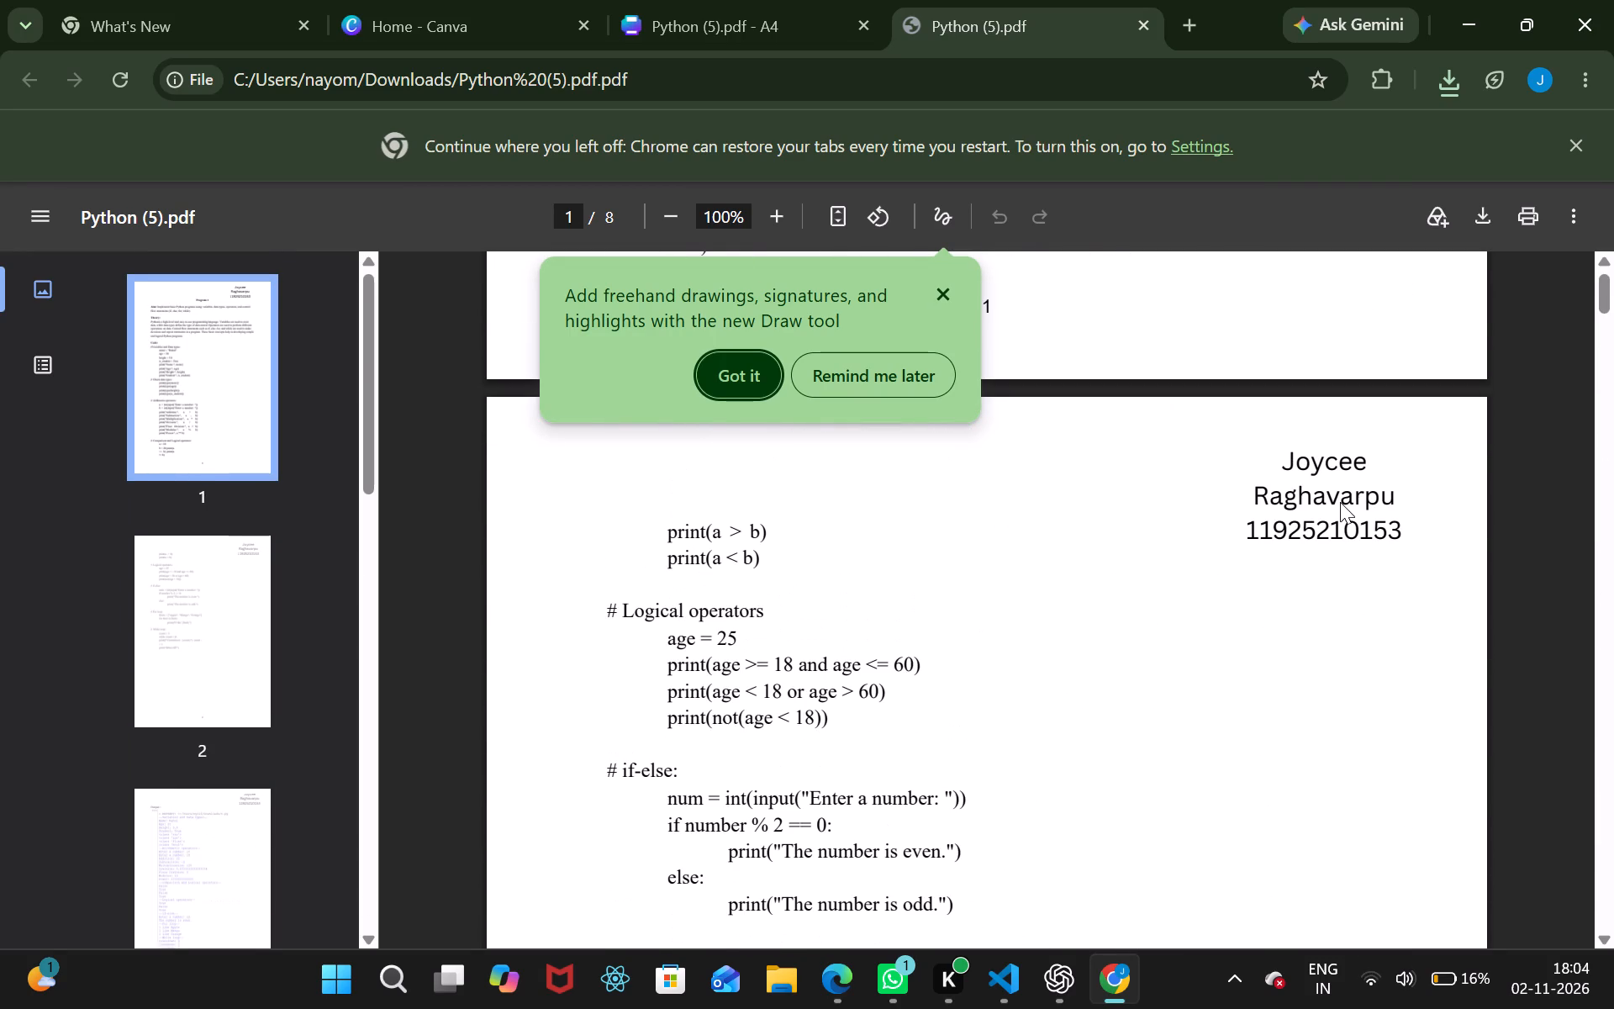
Dismiss the Draw tool tip and look through the downloaded PDF's pages again.
scroll(1340, 502, down, 1)
click(939, 291)
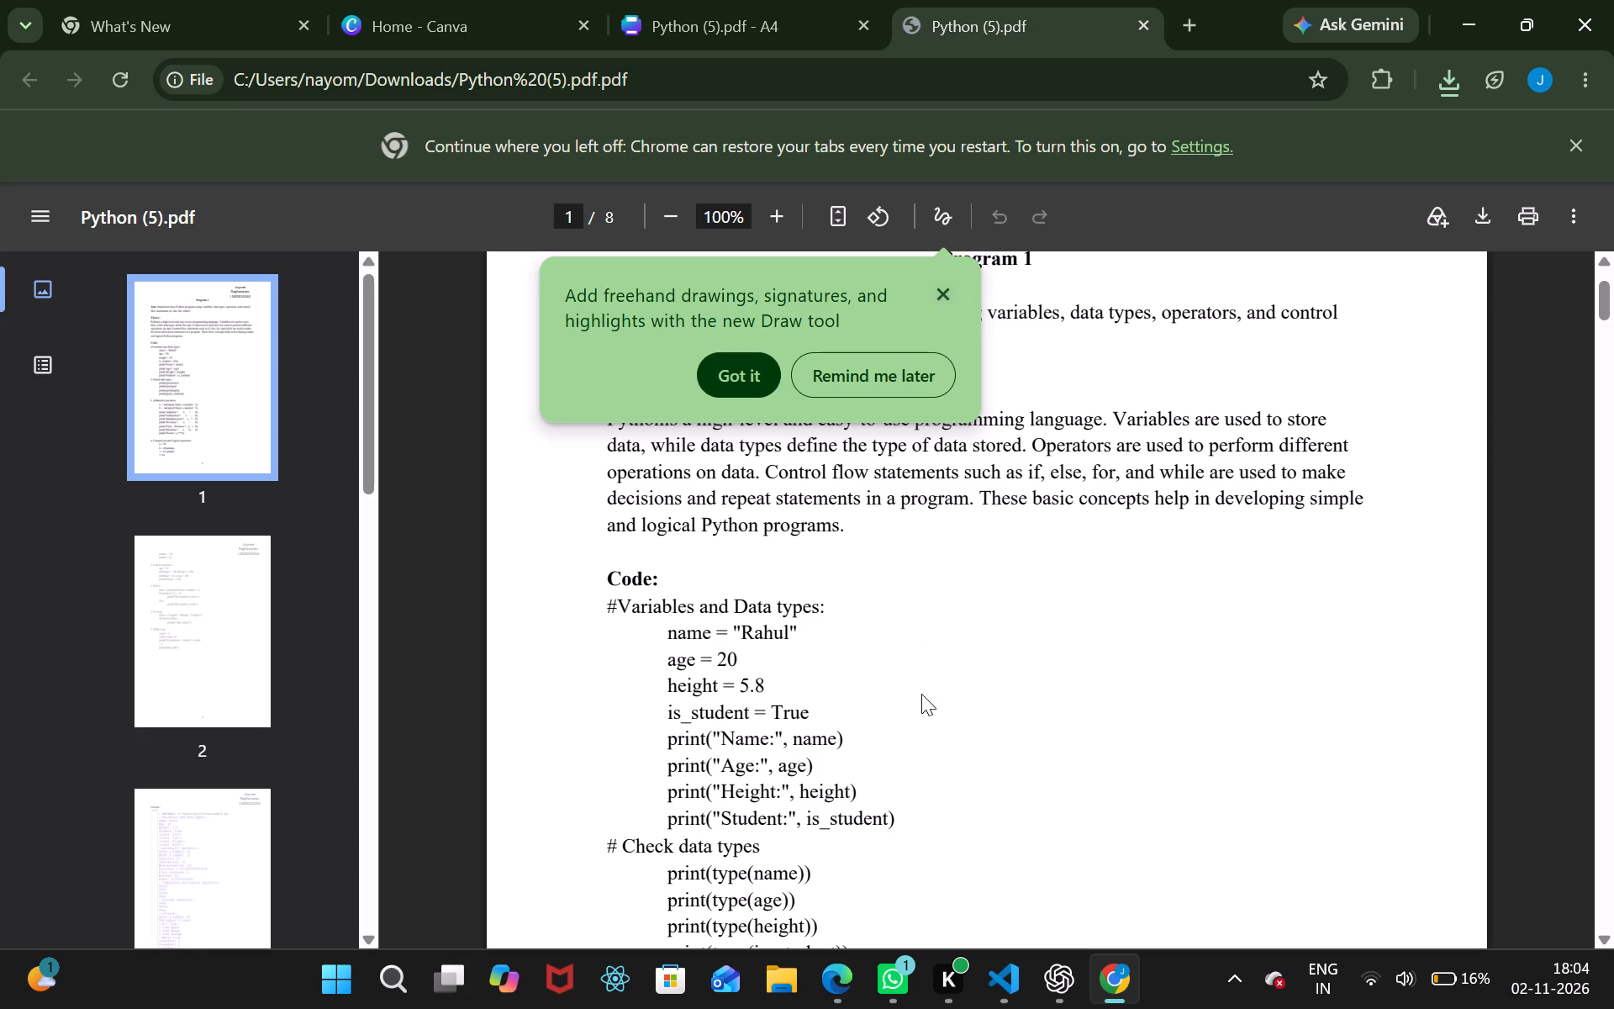
scroll(920, 698, down, 20)
scroll(920, 698, down, 19)
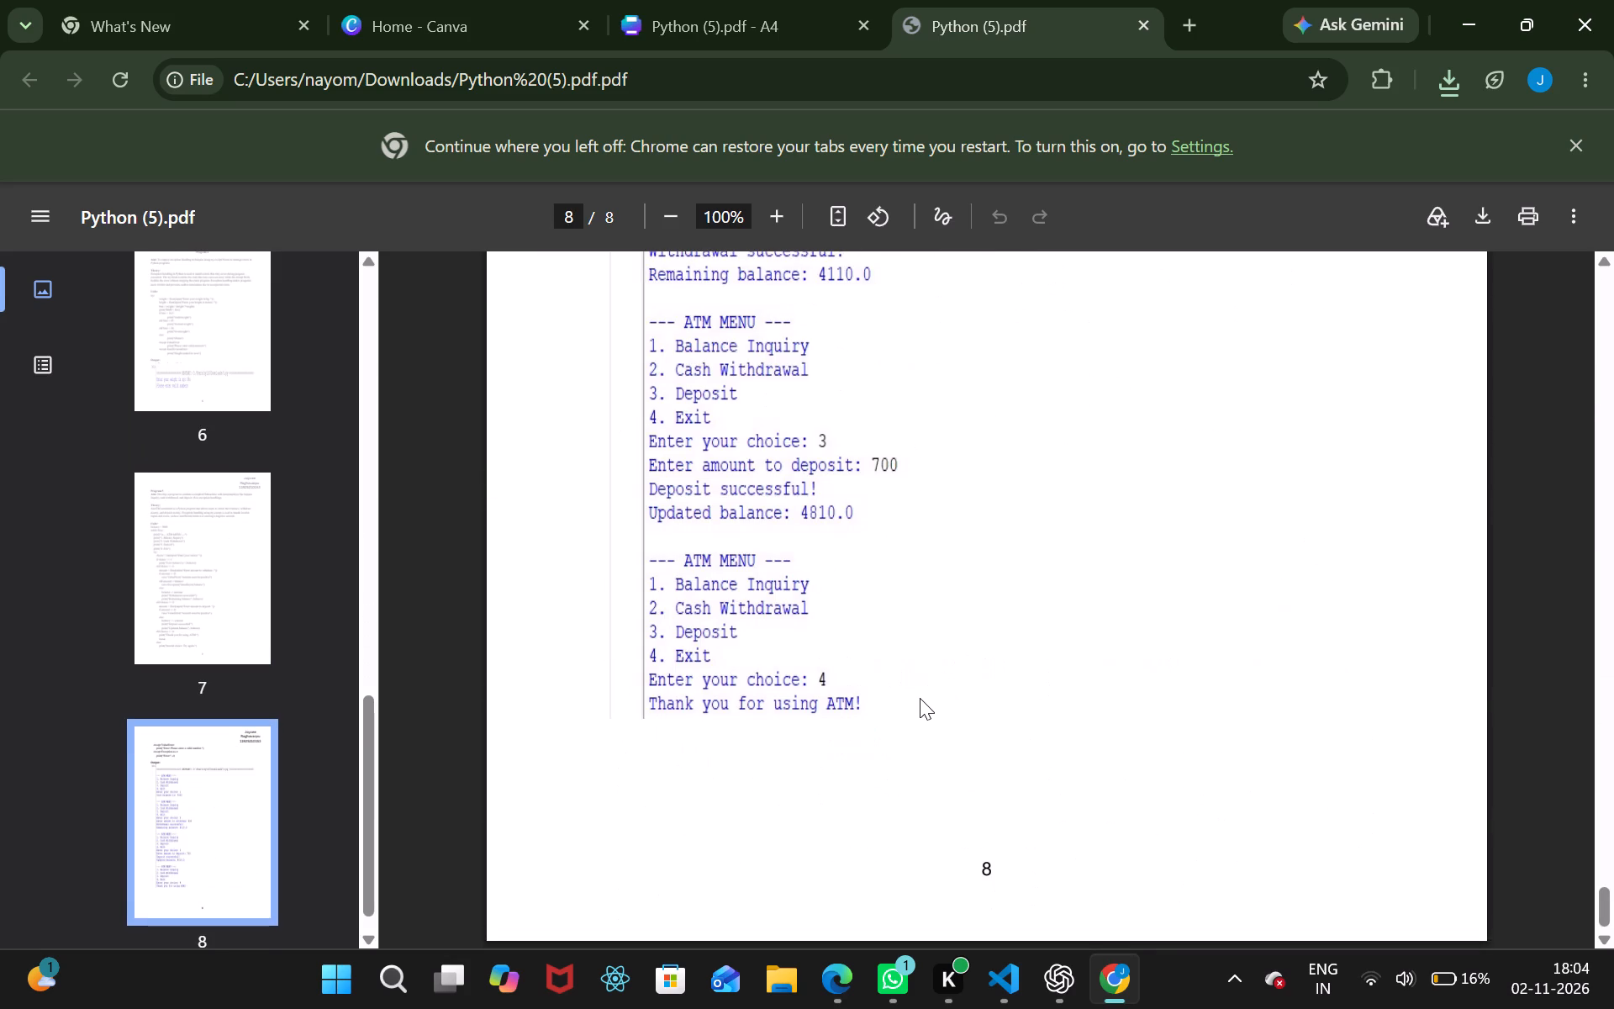
scroll(920, 698, up, 17)
scroll(920, 698, up, 16)
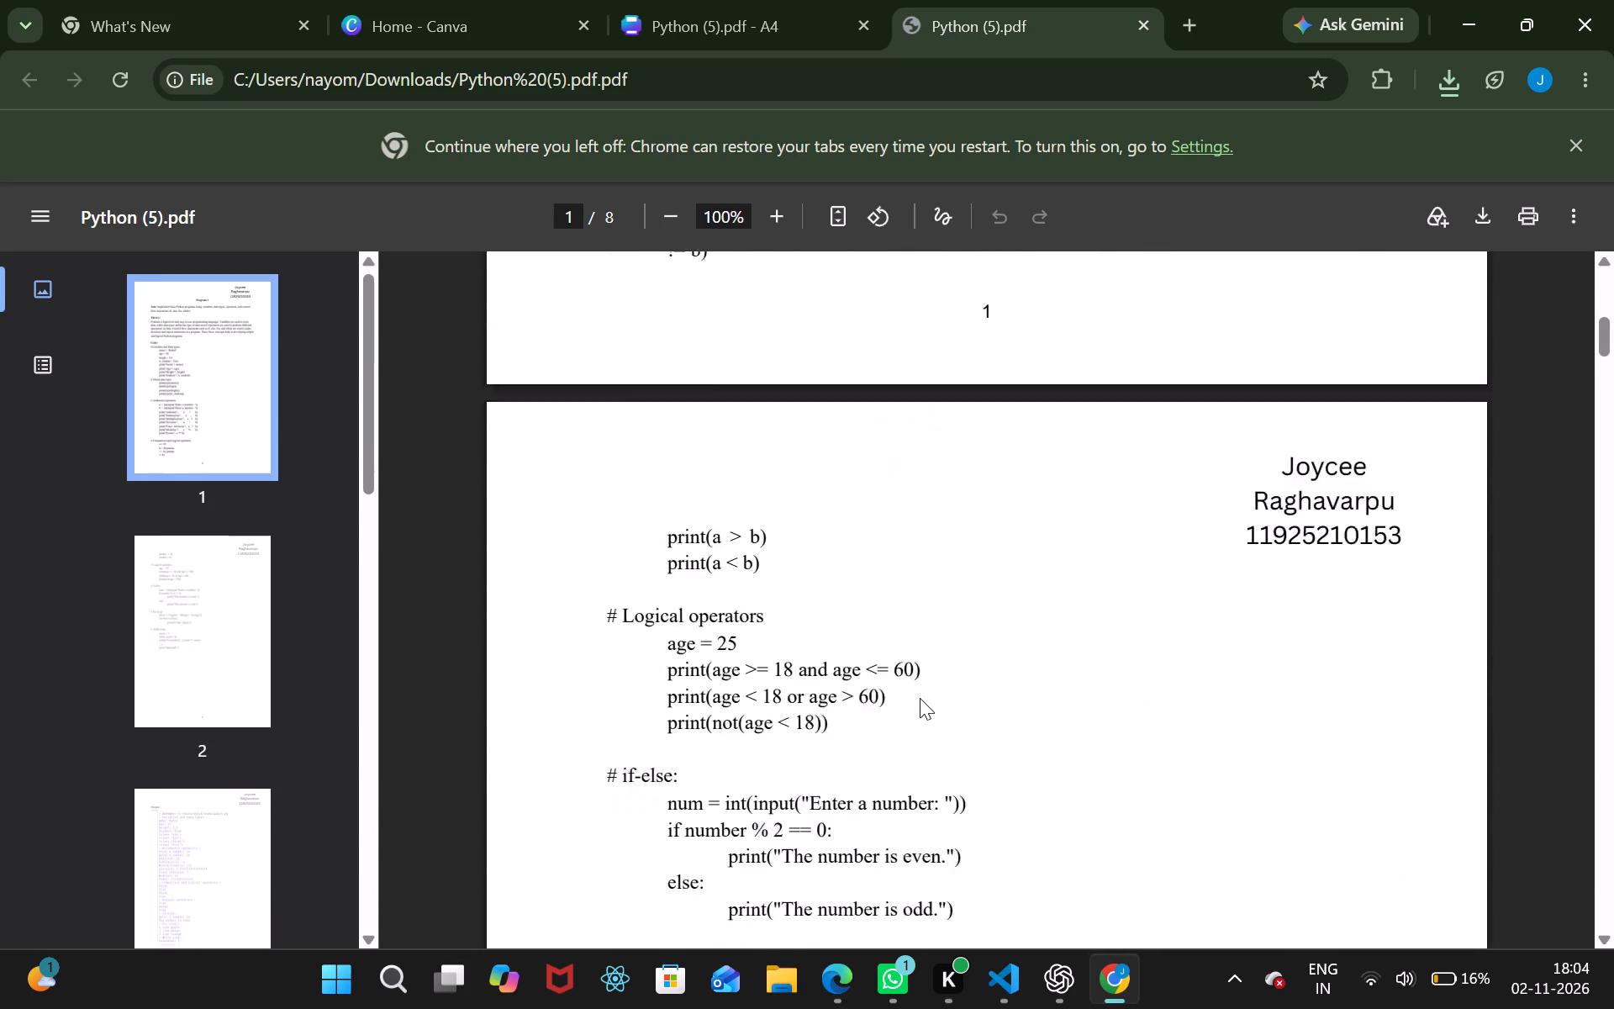
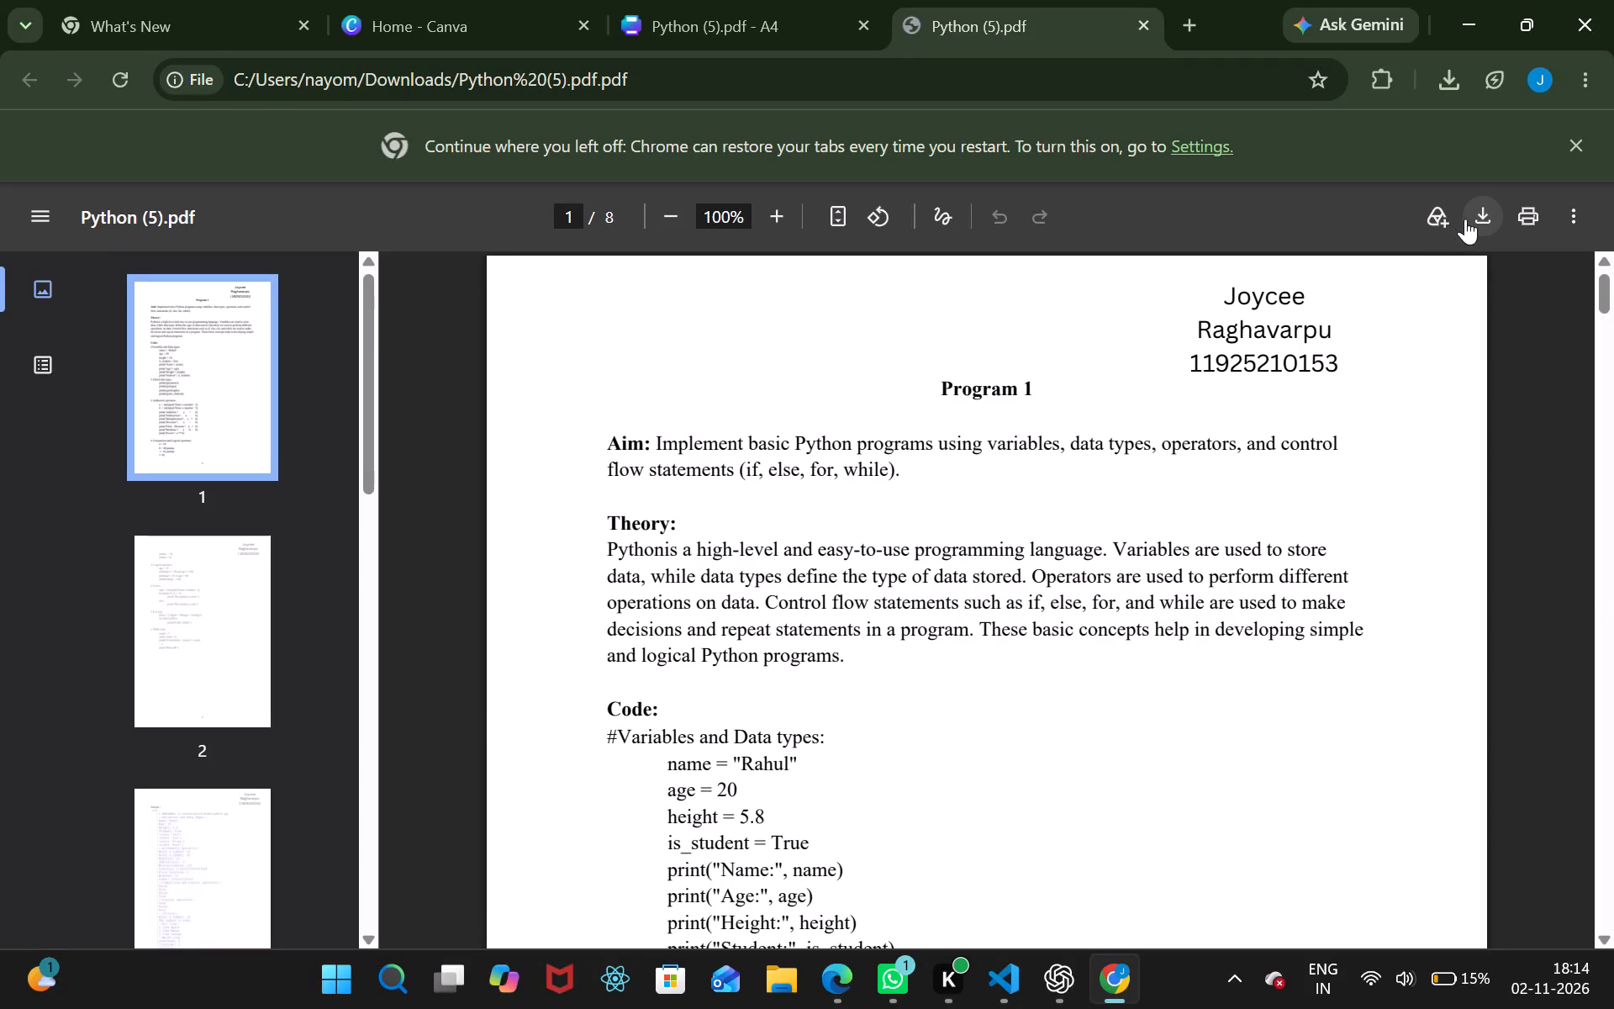
Download a copy of the open Python (5).pdf from the PDF viewer.
click(1473, 223)
Look through the PDF's pages again to check the name-and-ID text at the top of each one.
scroll(1086, 578, down, 15)
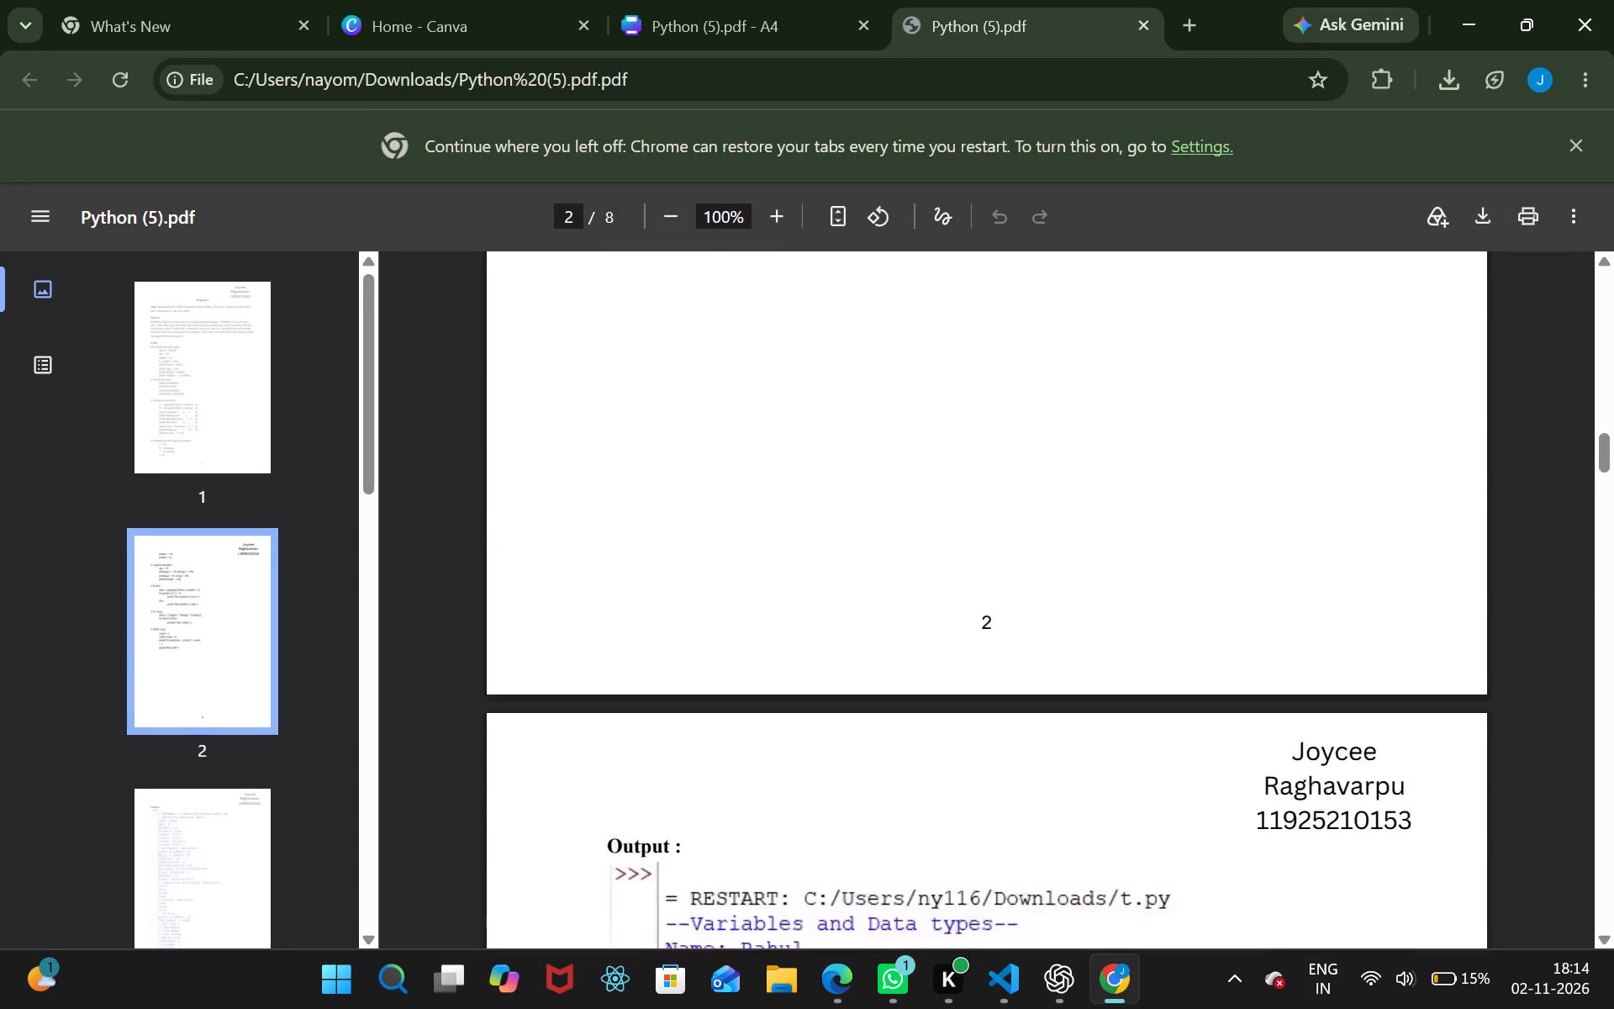
scroll(1086, 578, down, 13)
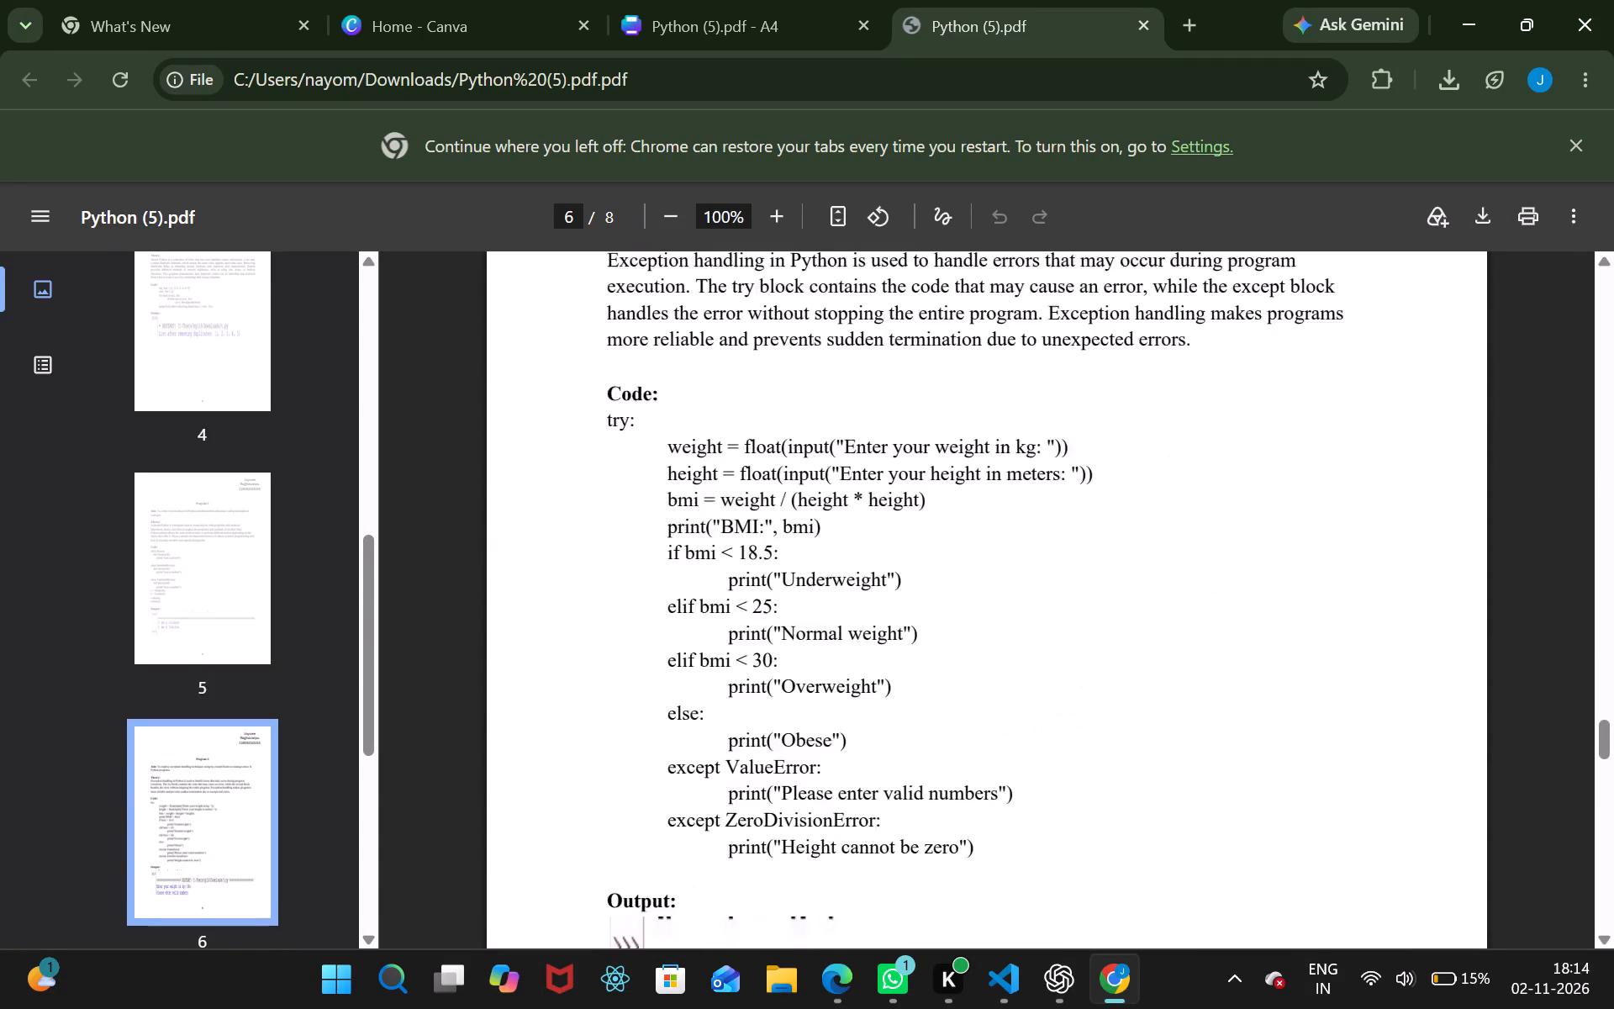
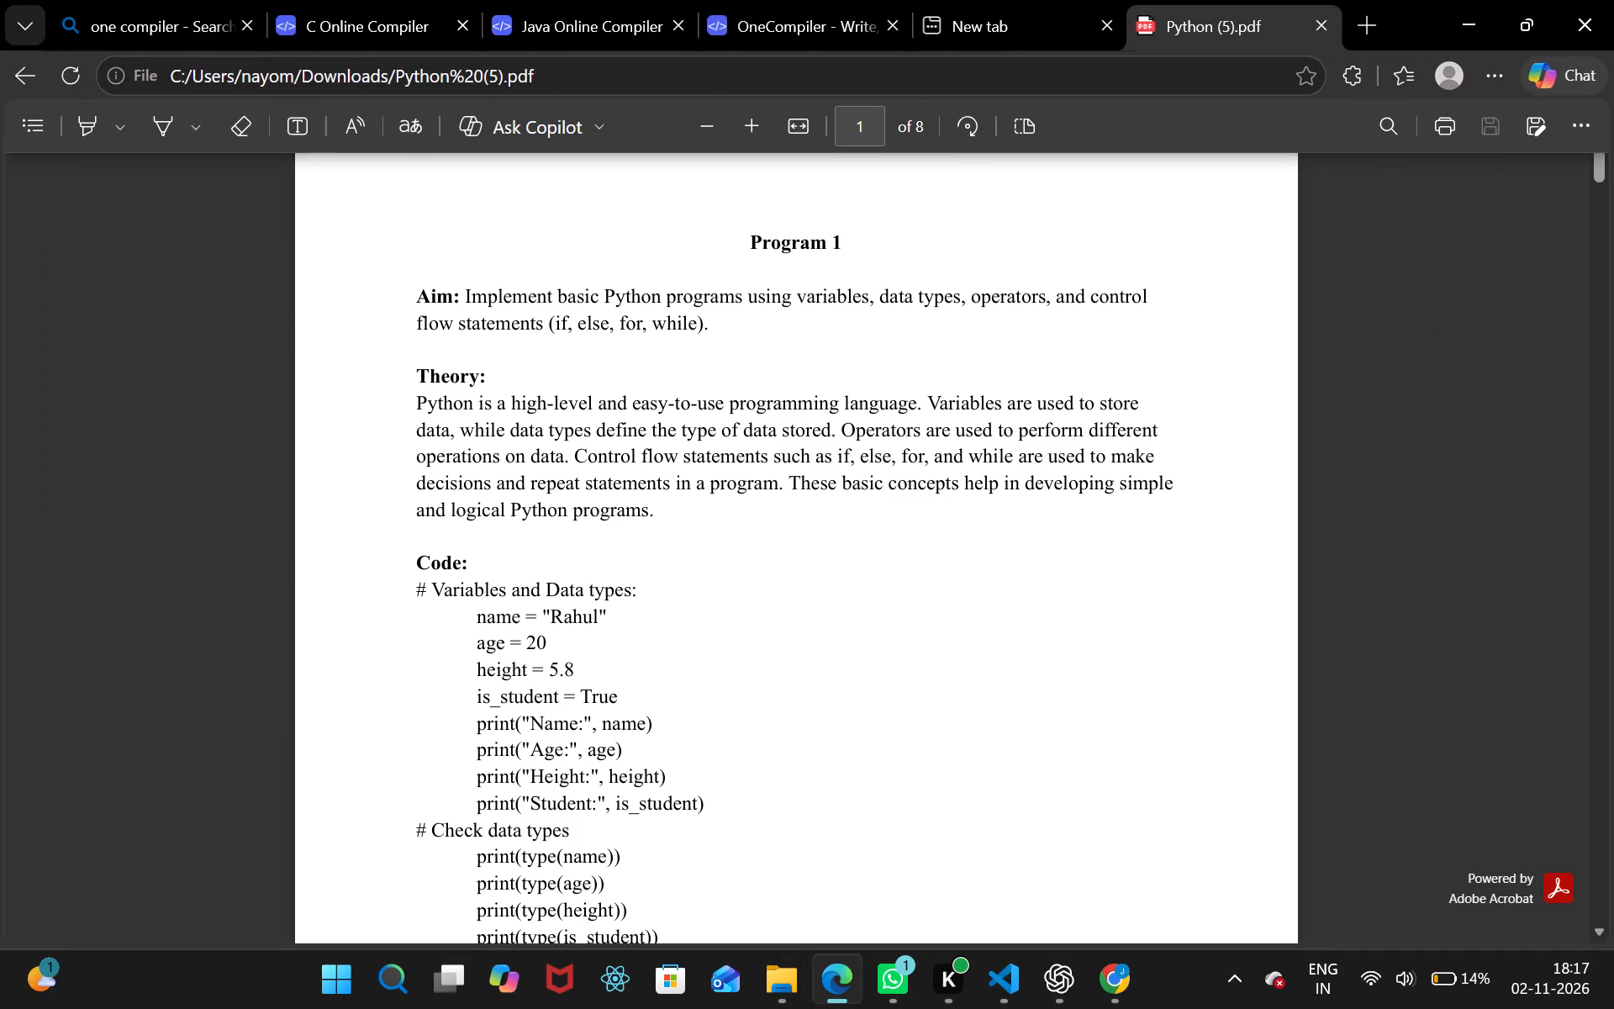
Close the Python (5).pdf tab in Edge and switch to the edited copy open in Chrome.
click(1312, 18)
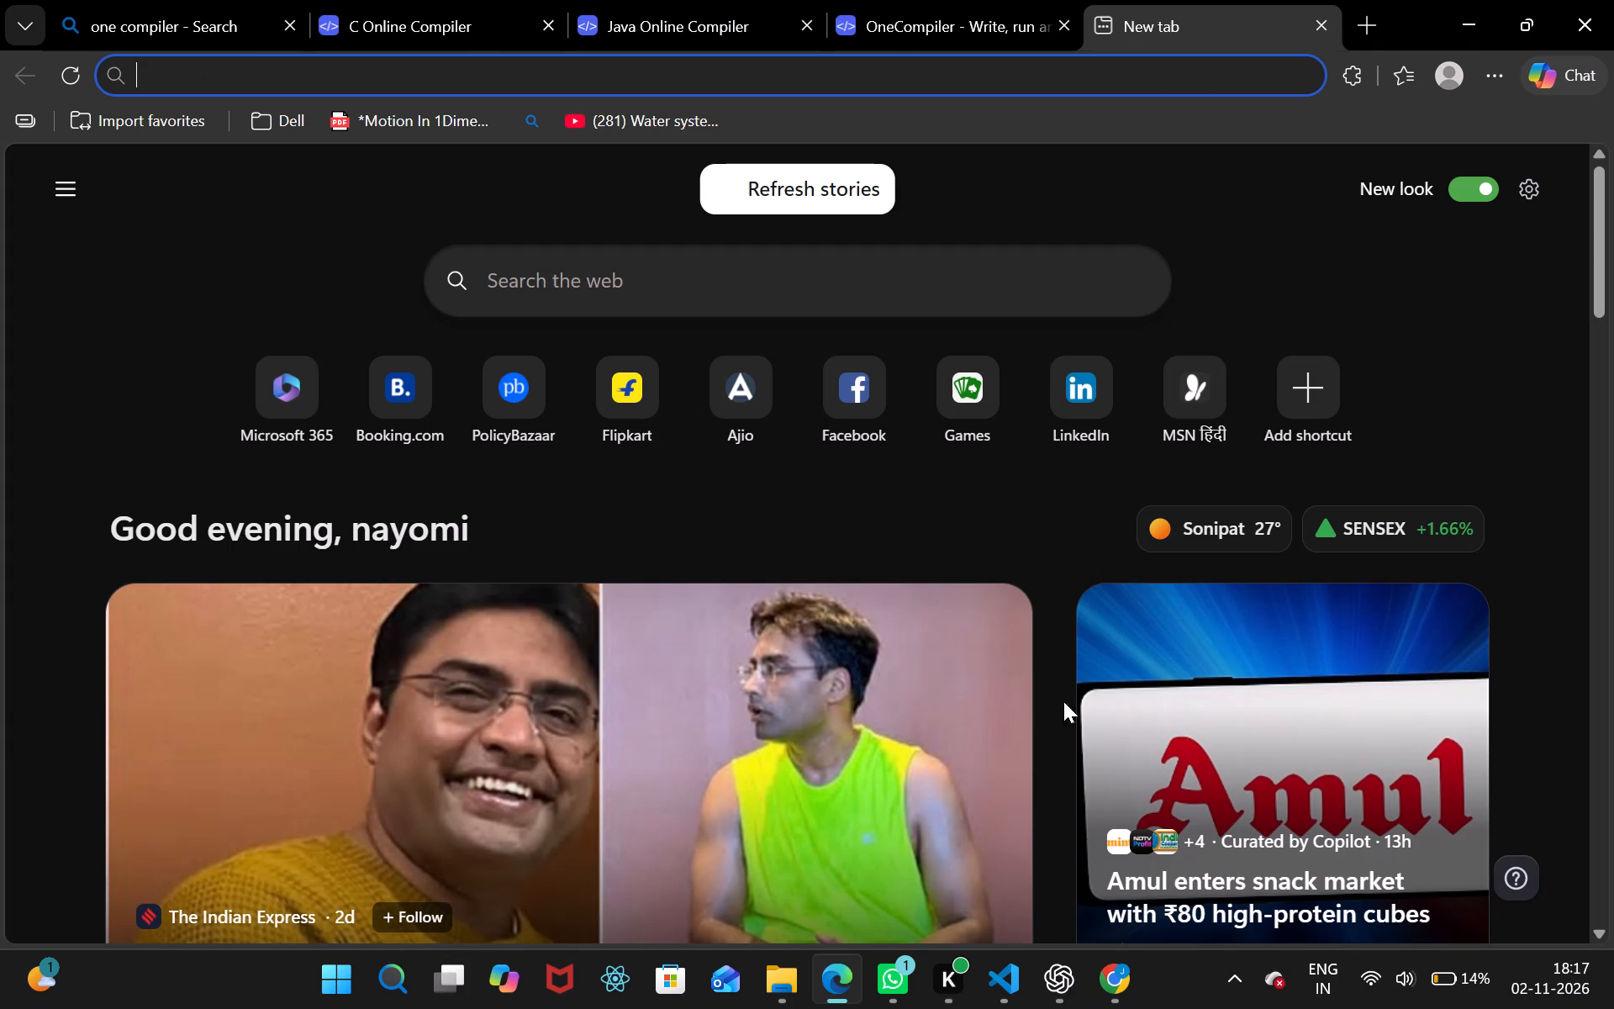
click(1110, 1008)
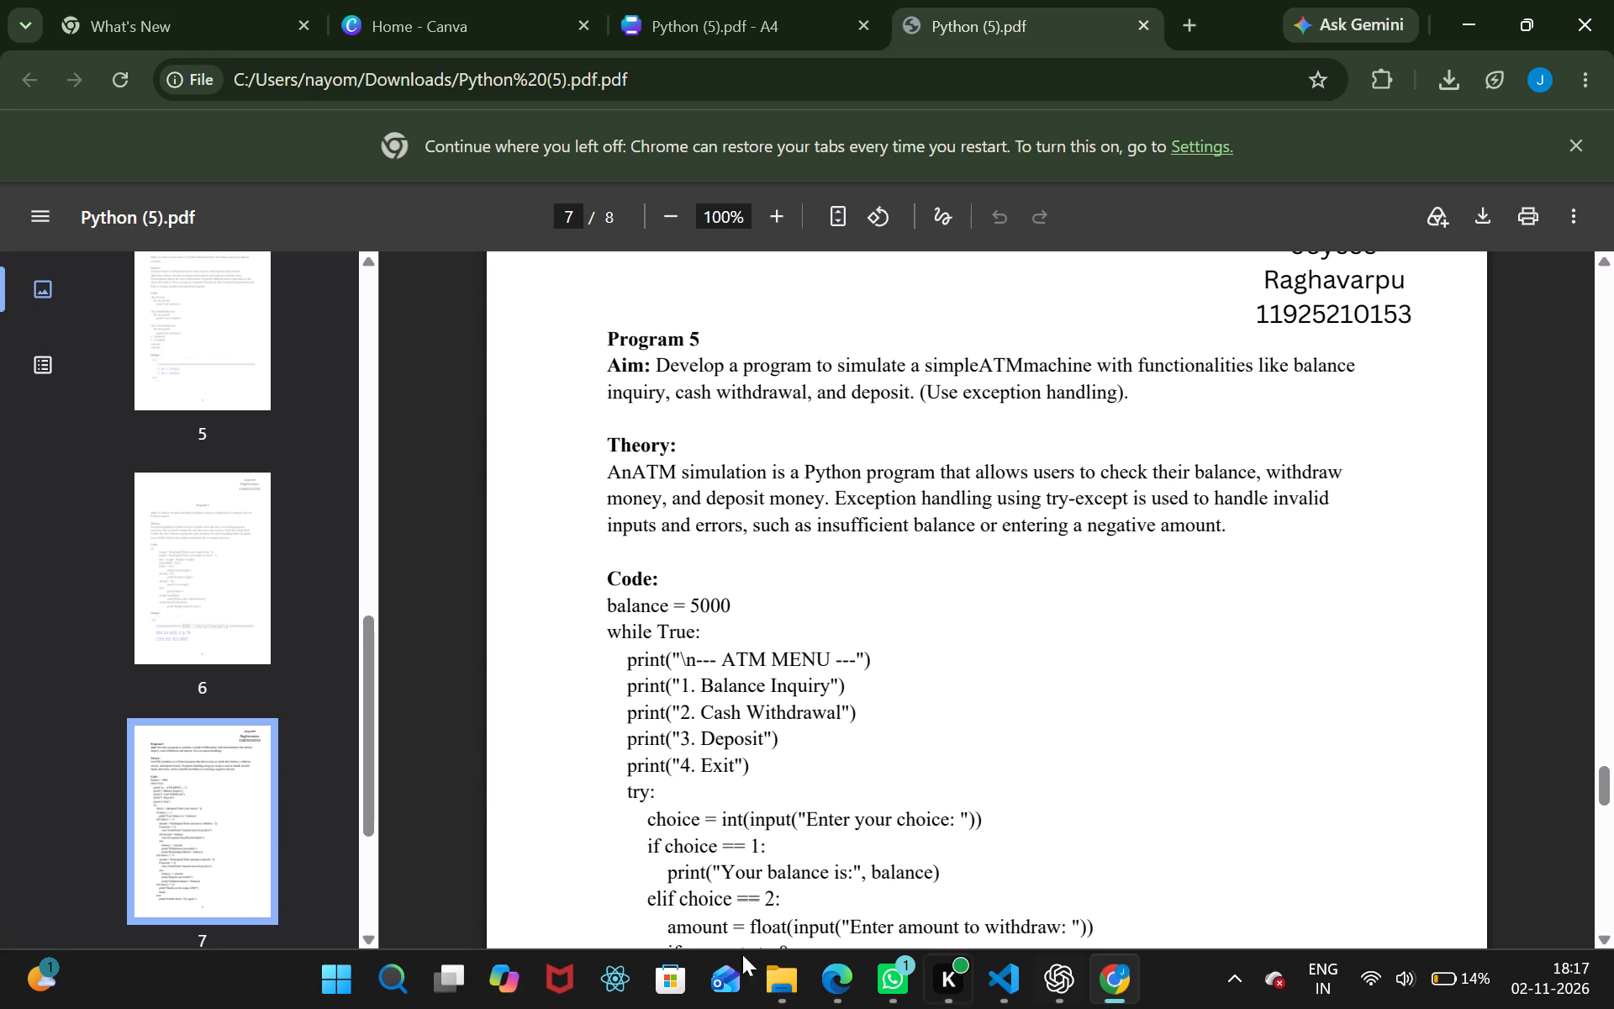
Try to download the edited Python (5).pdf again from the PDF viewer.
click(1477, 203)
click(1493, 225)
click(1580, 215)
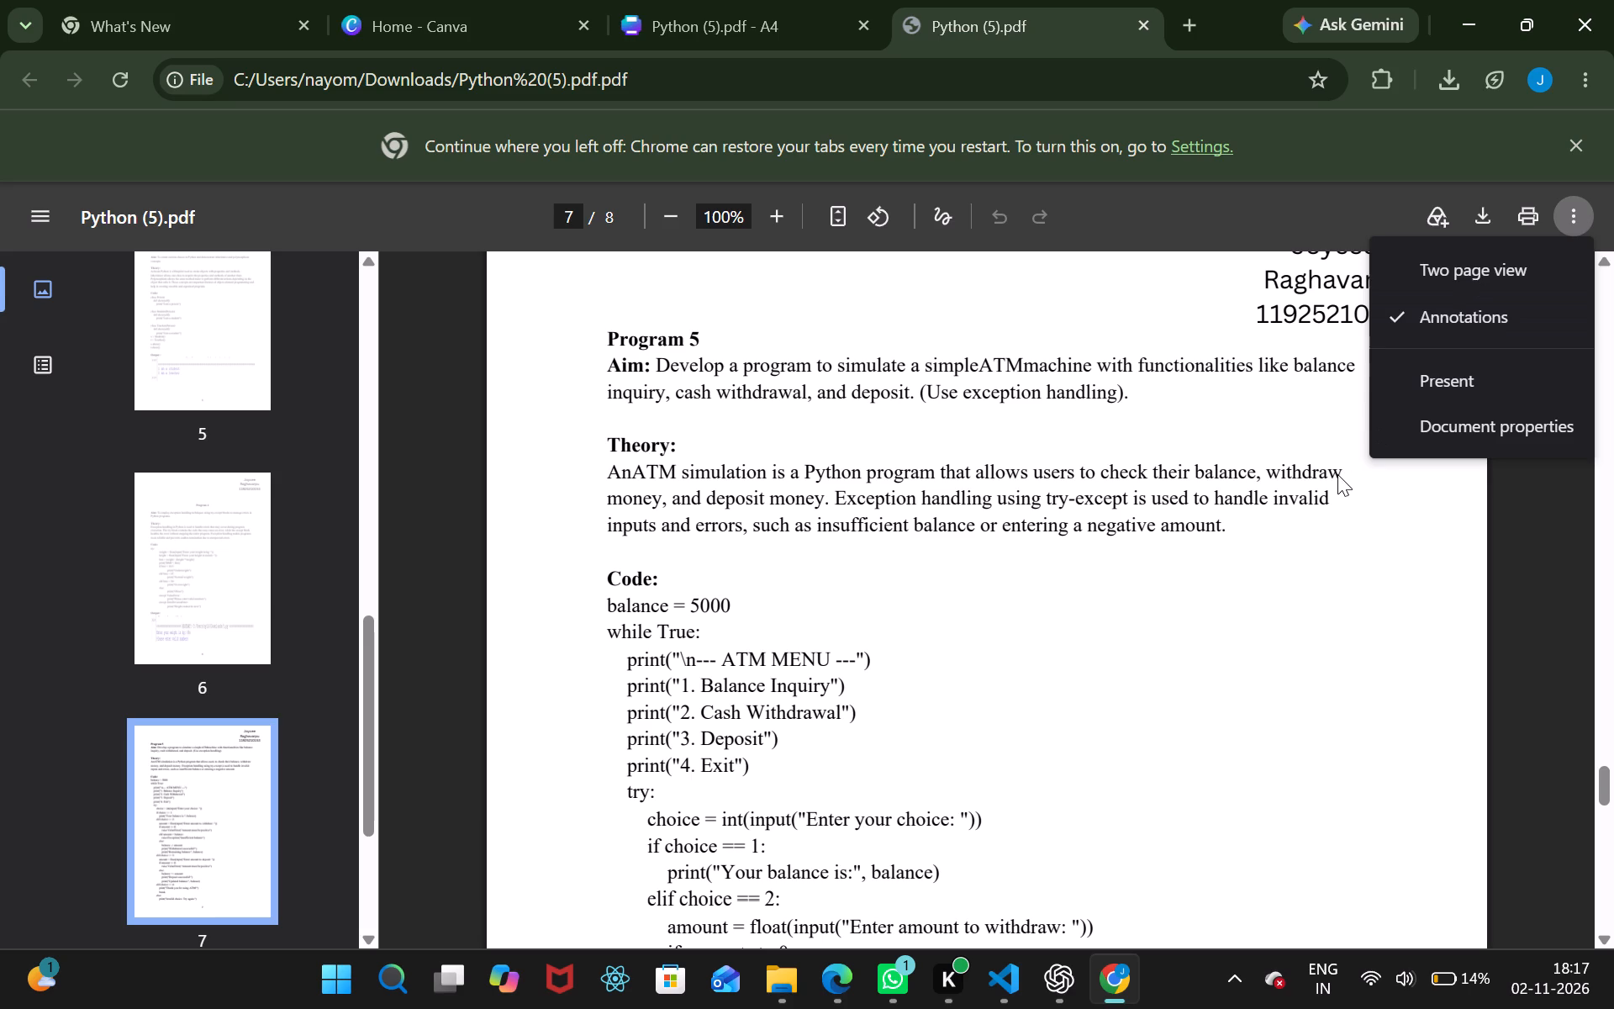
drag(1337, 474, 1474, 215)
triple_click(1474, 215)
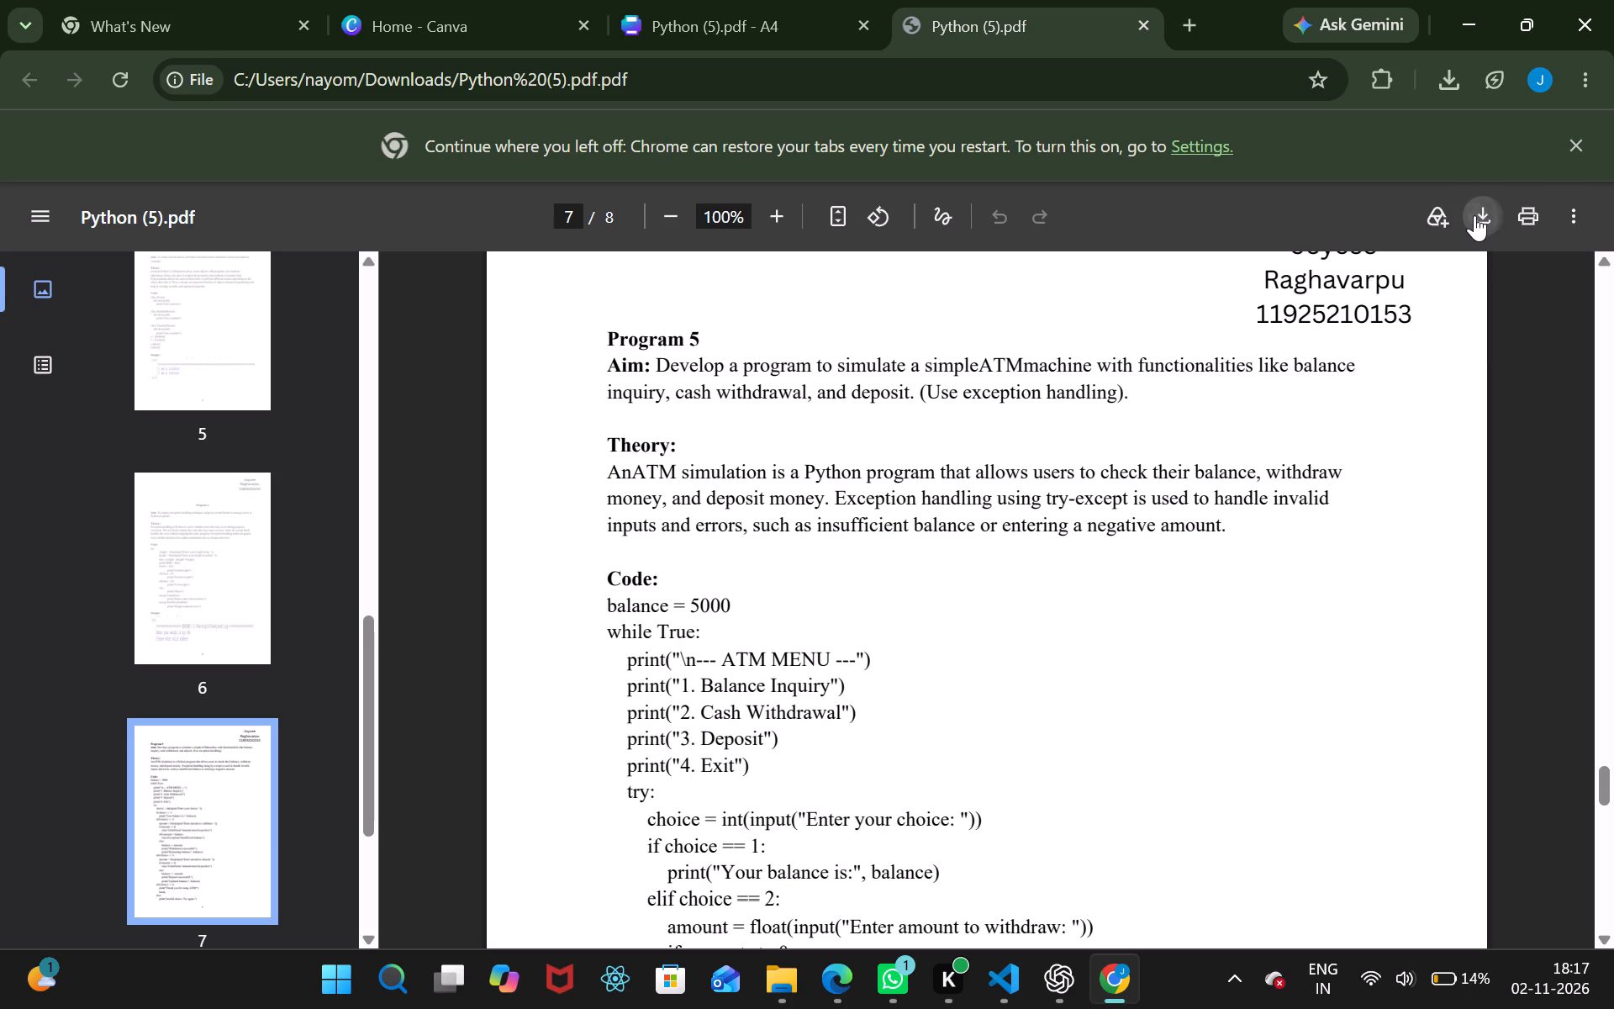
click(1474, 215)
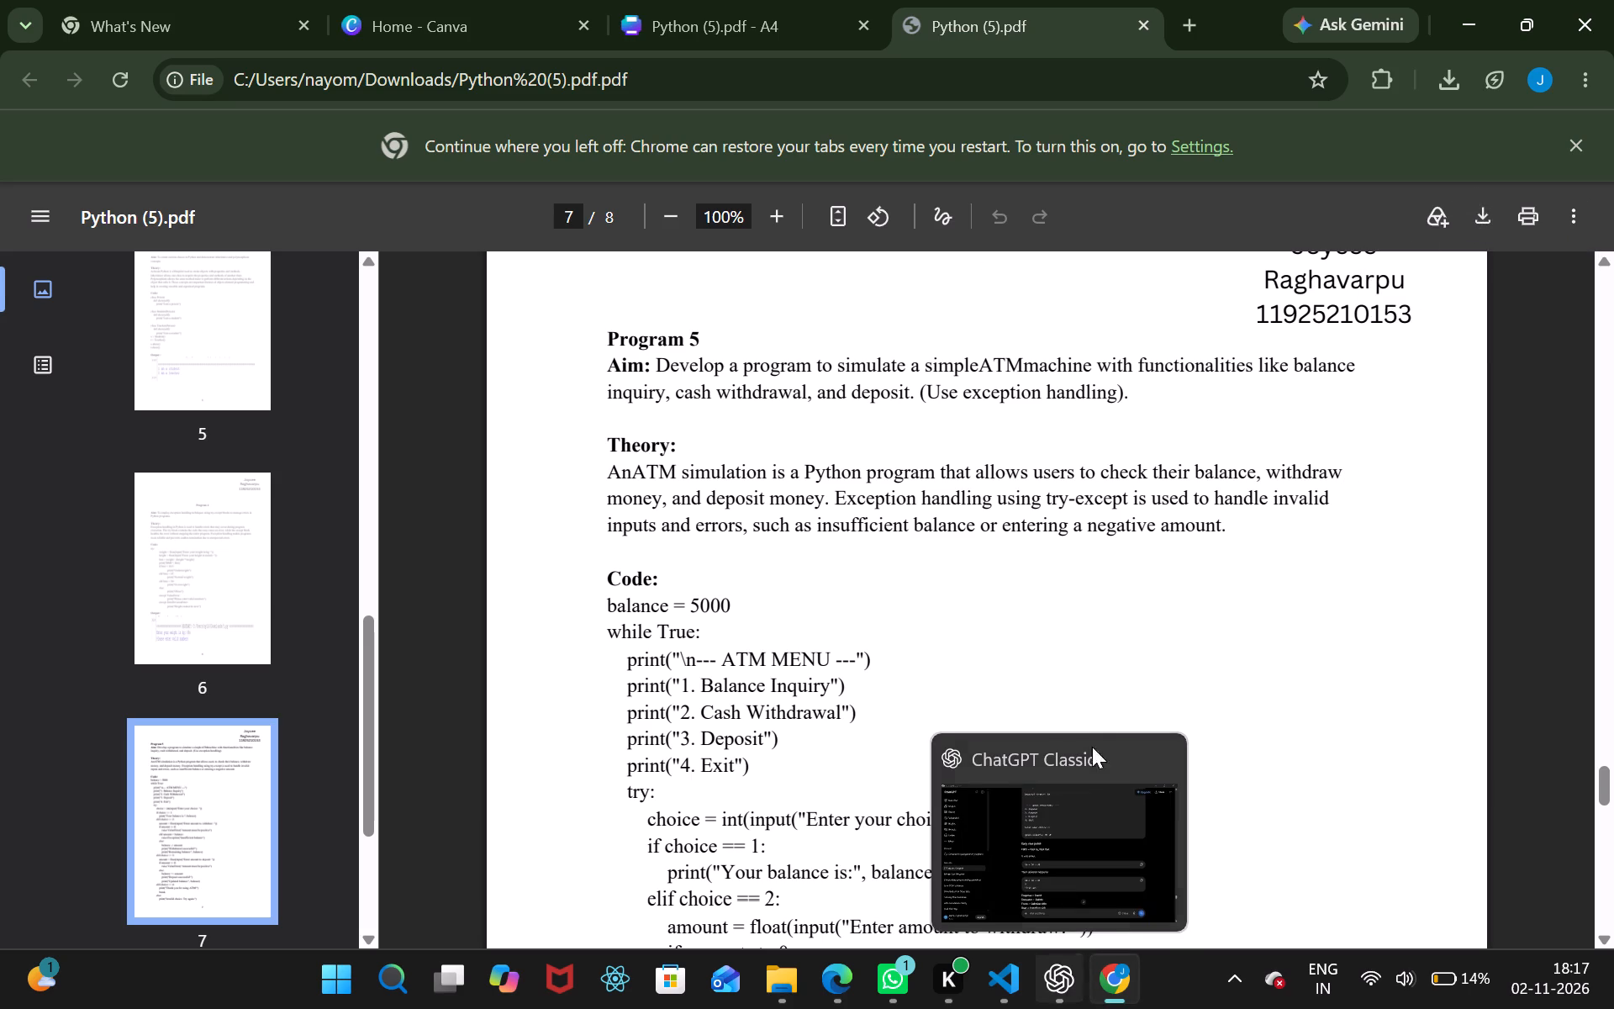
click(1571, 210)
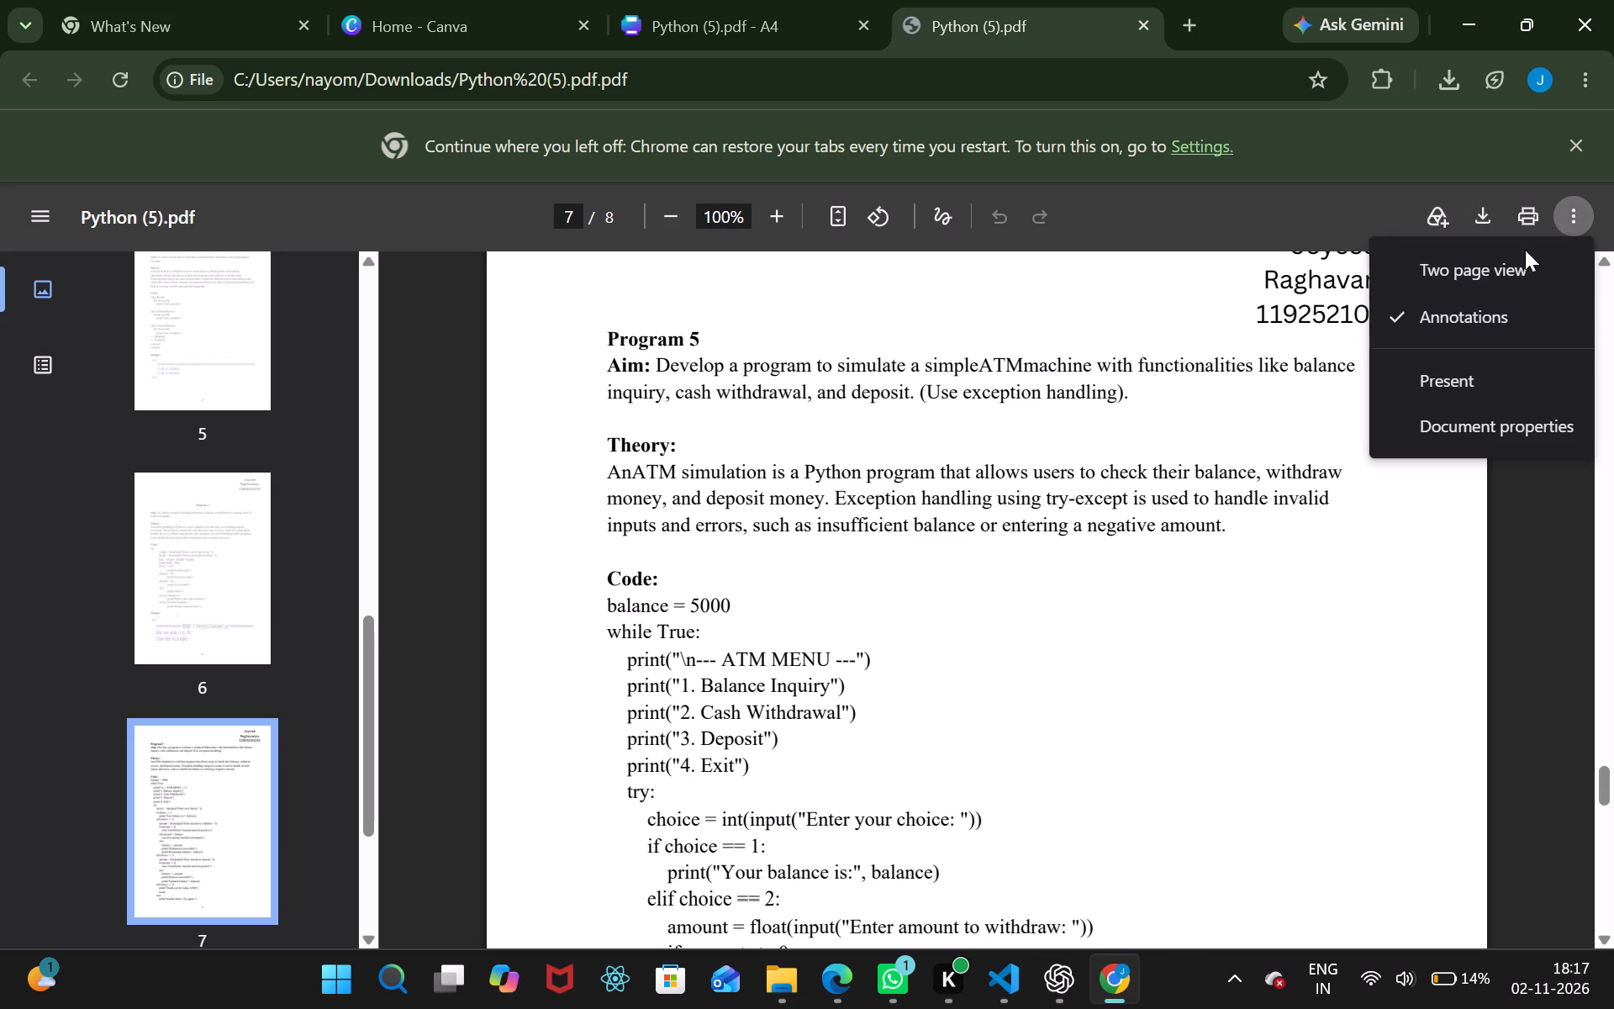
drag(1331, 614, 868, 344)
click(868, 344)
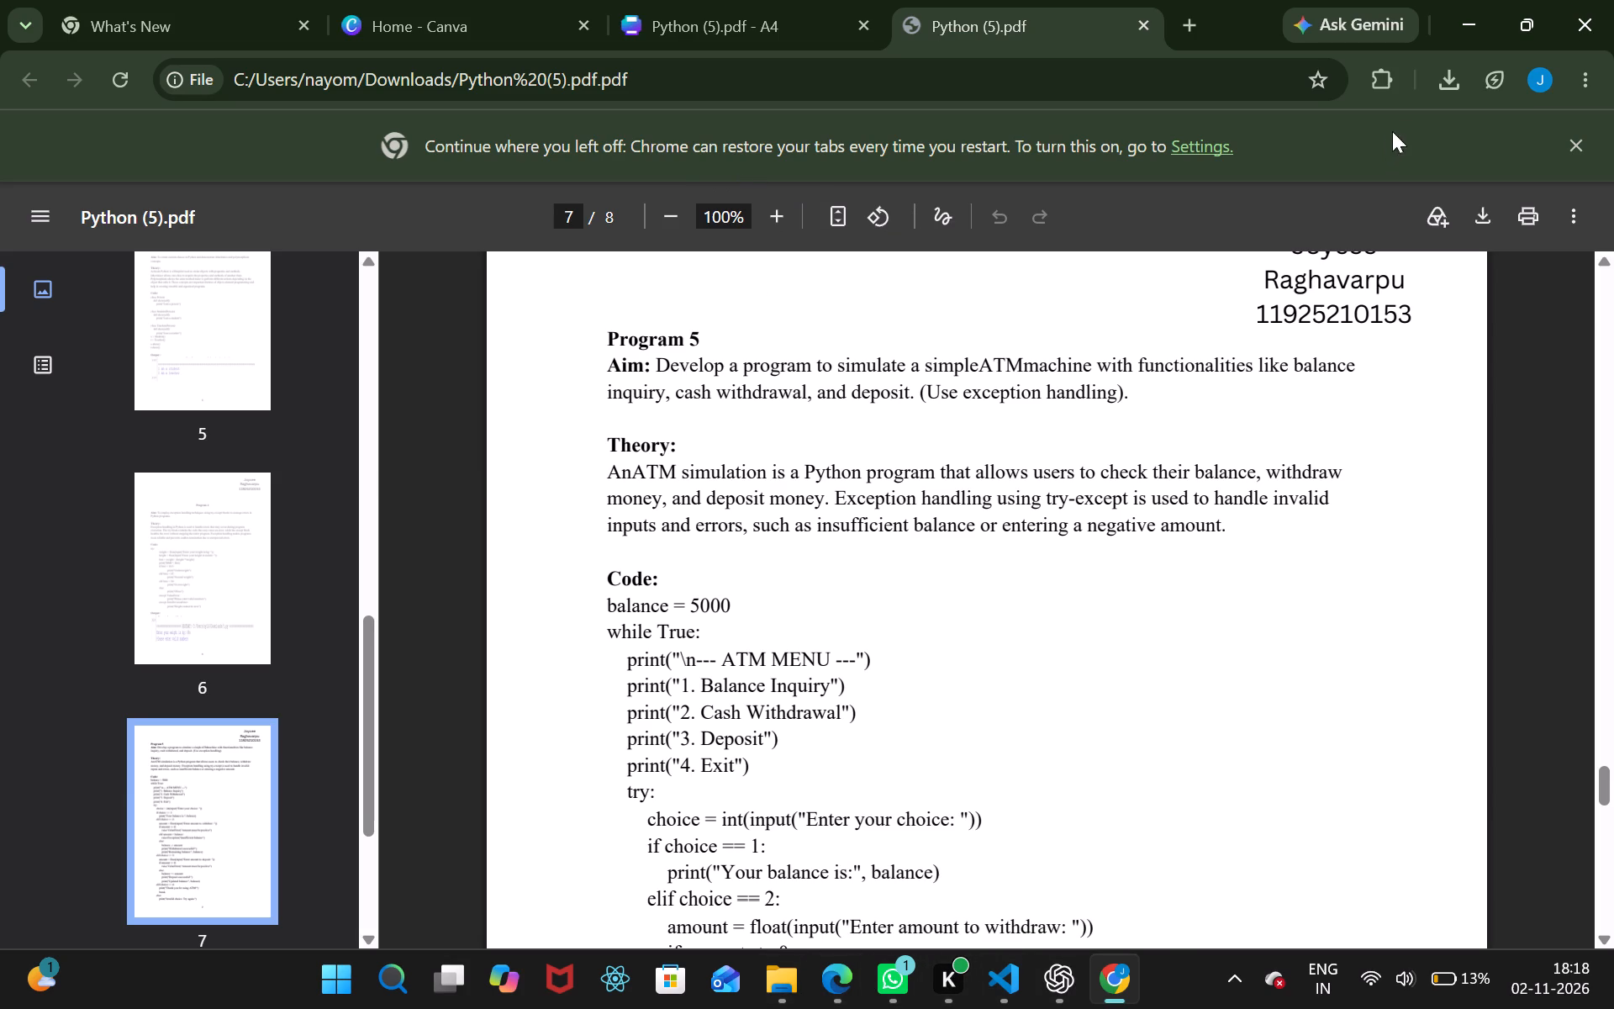
Open the recent download history to locate the downloaded Python (5).pdf.pdf.
click(1441, 81)
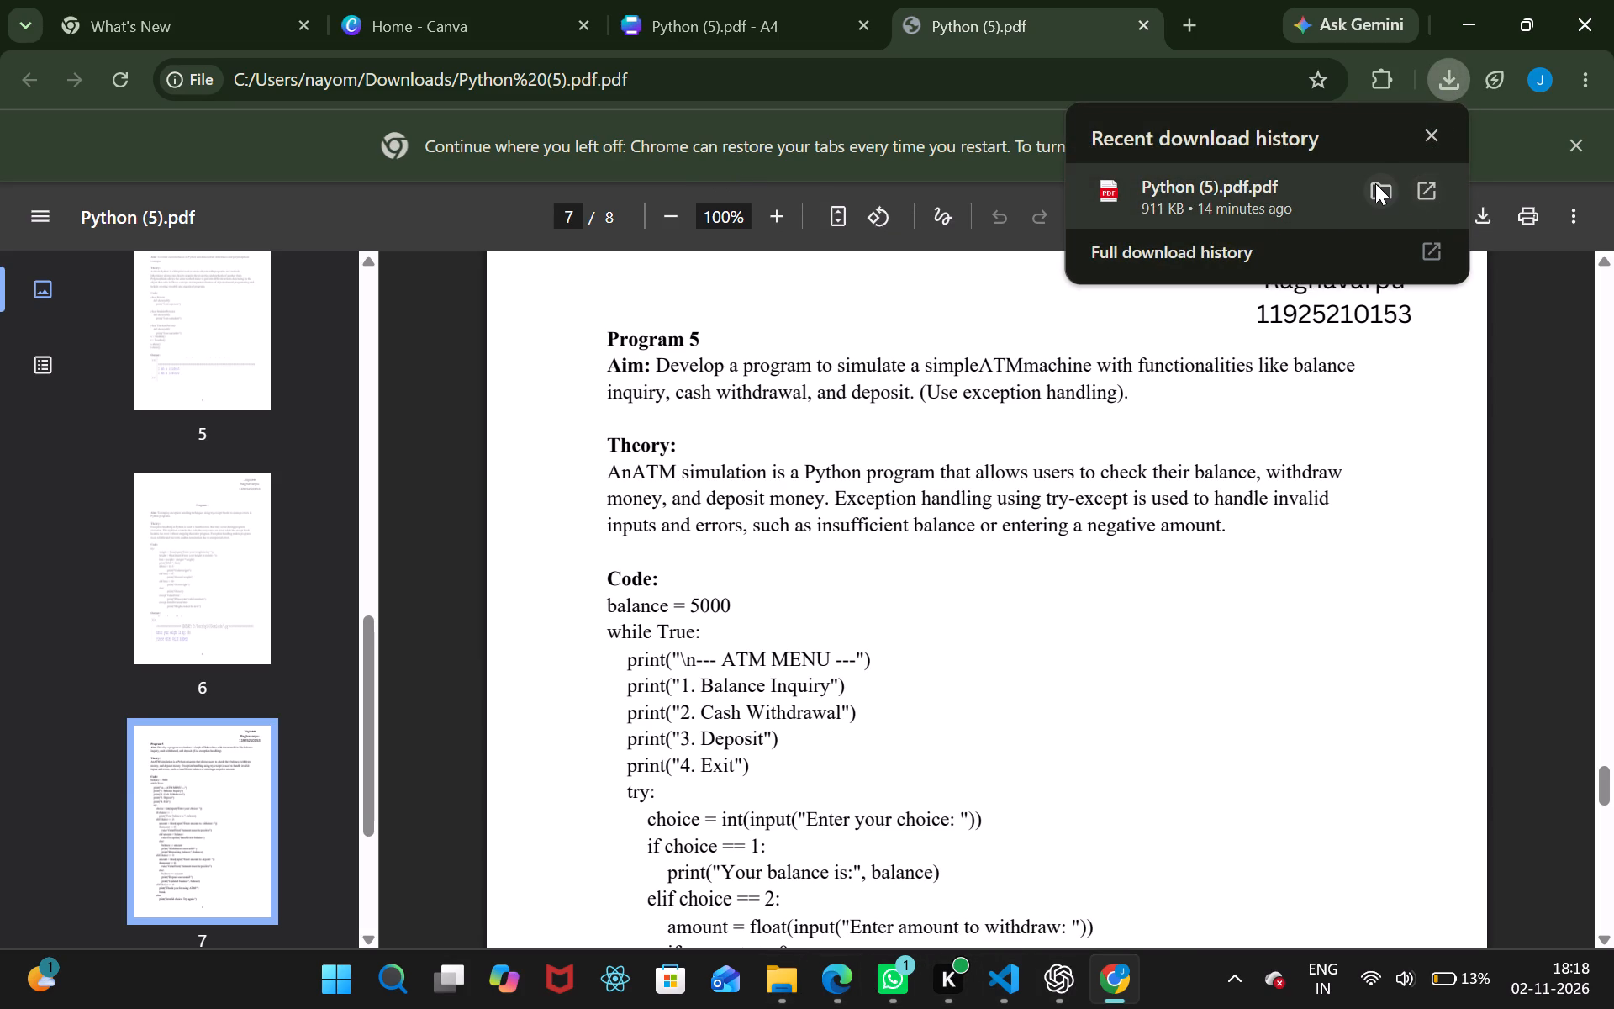
Show the downloaded Python (5).pdf.pdf in its Downloads folder and choose an action for that file.
click(1375, 183)
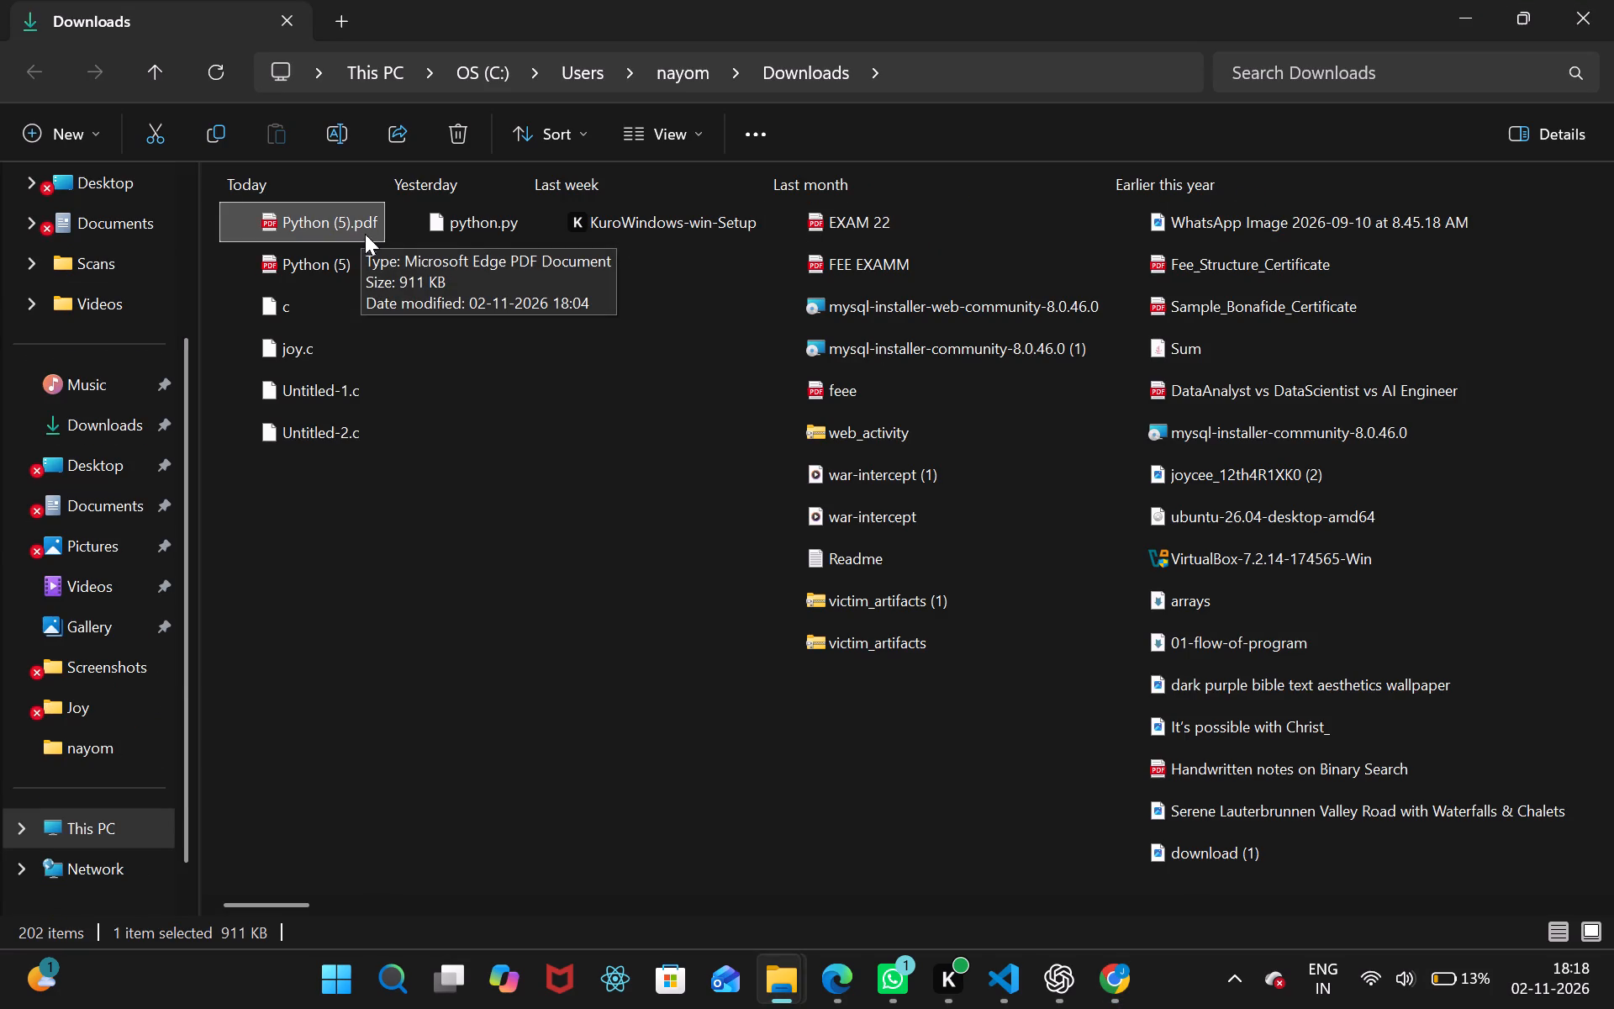
right_click(365, 240)
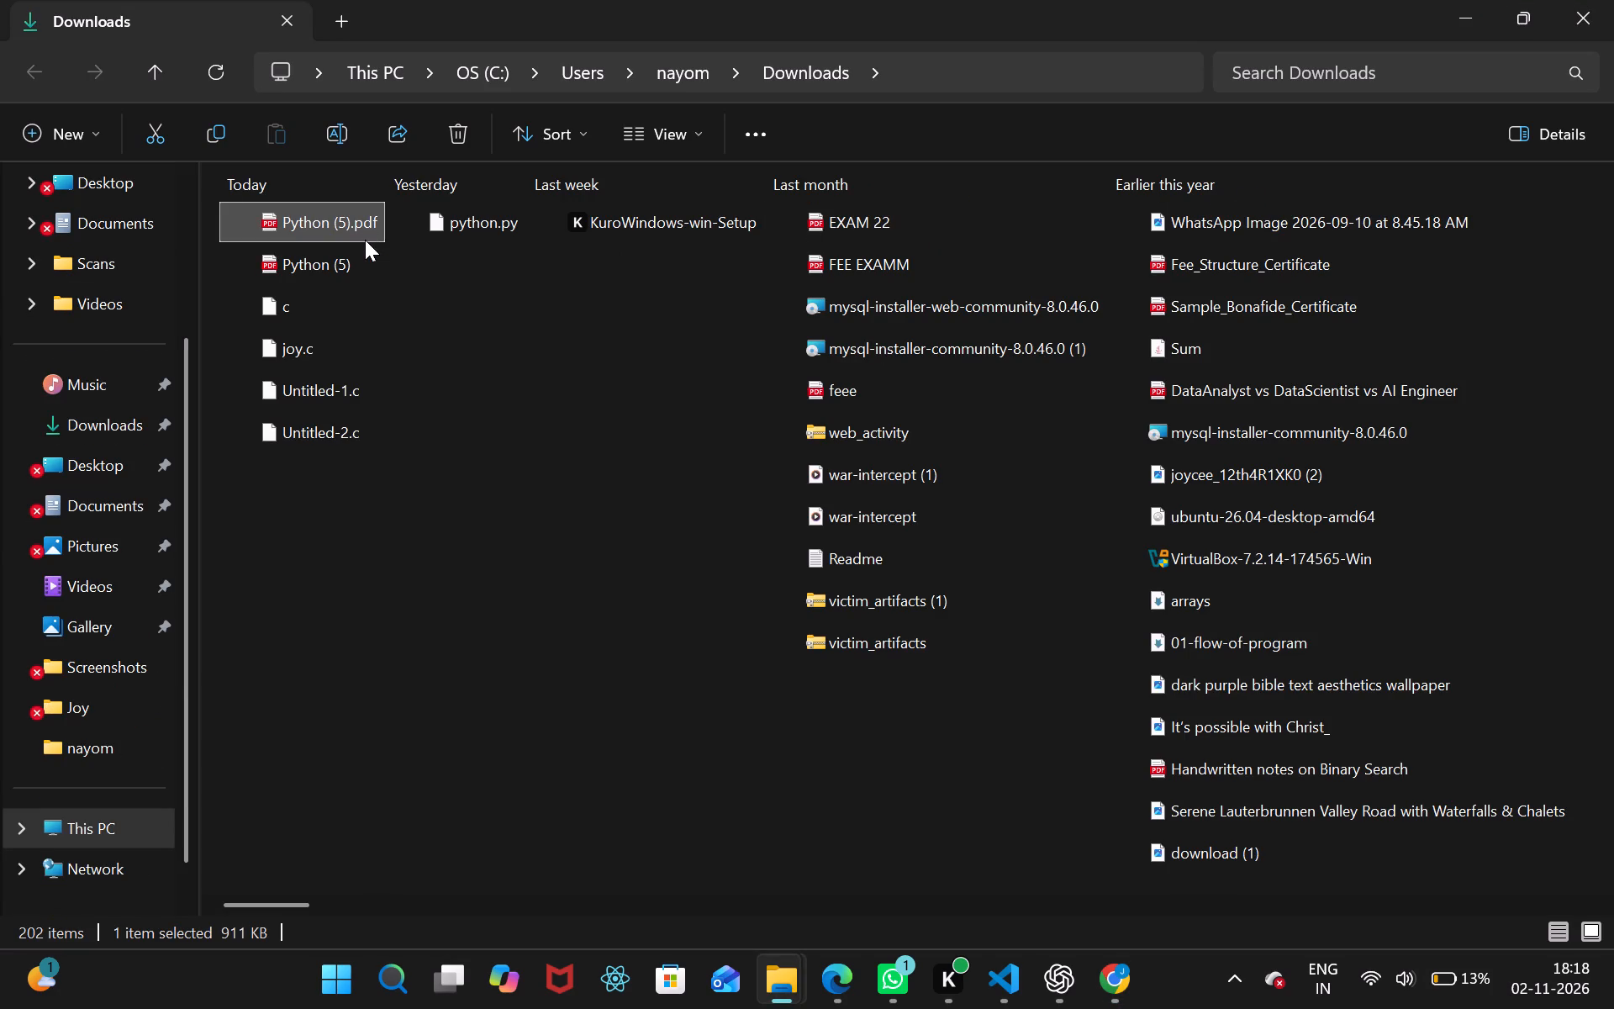
click(493, 285)
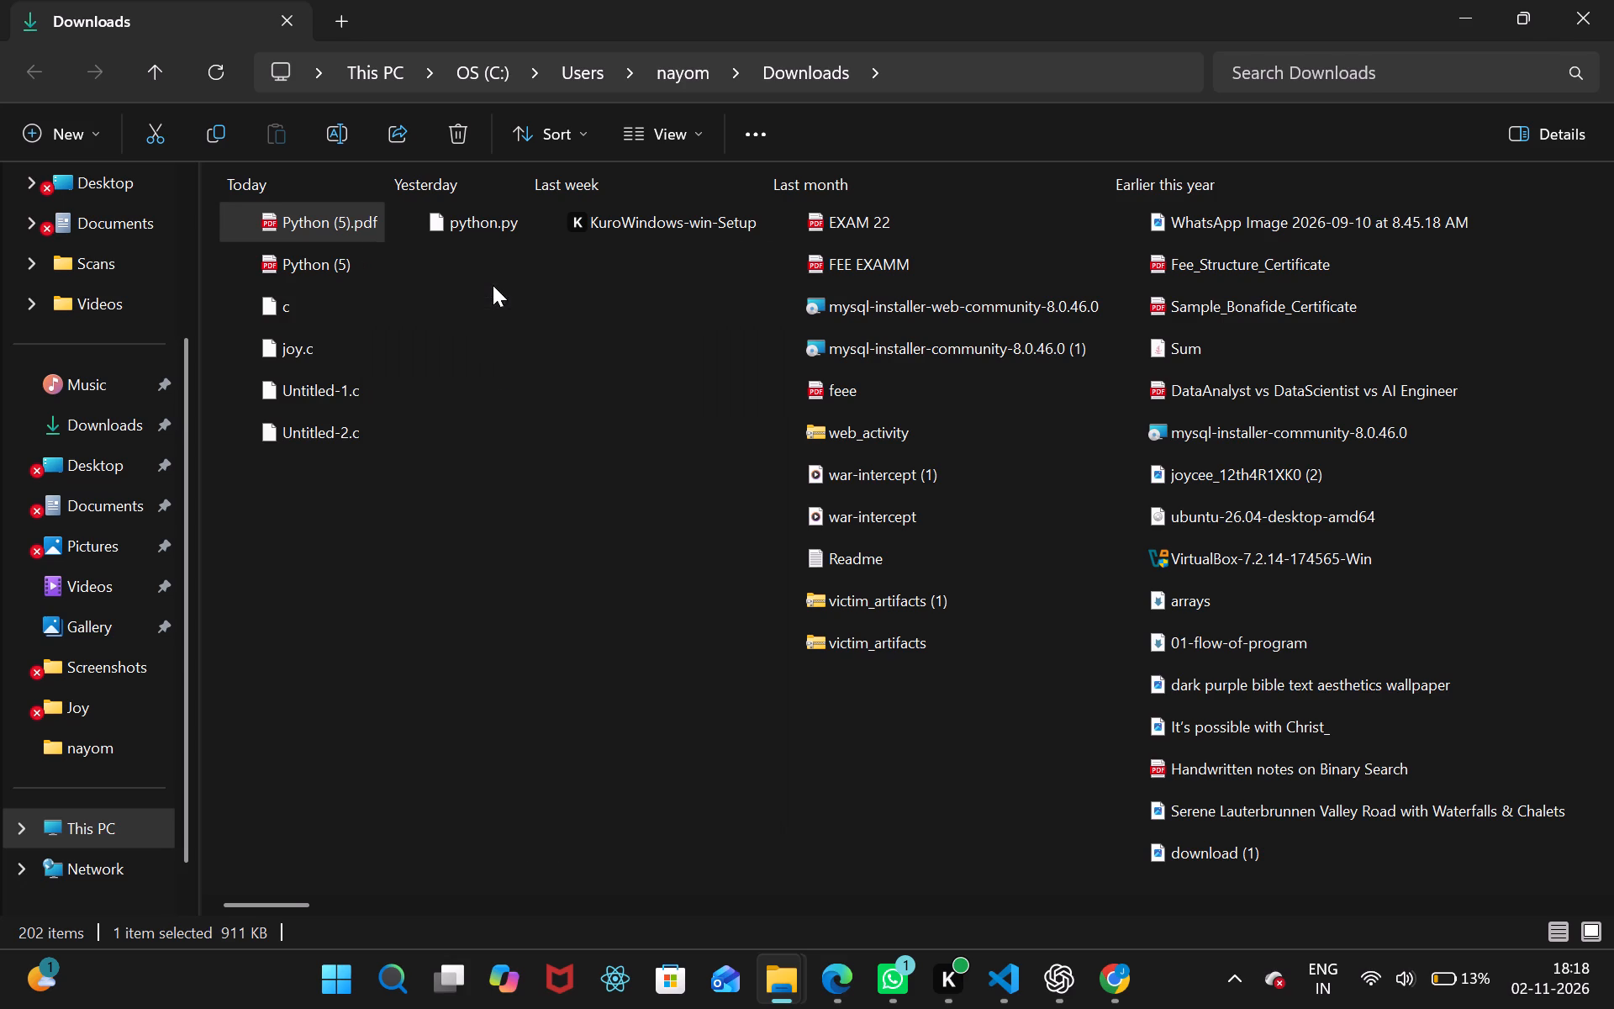